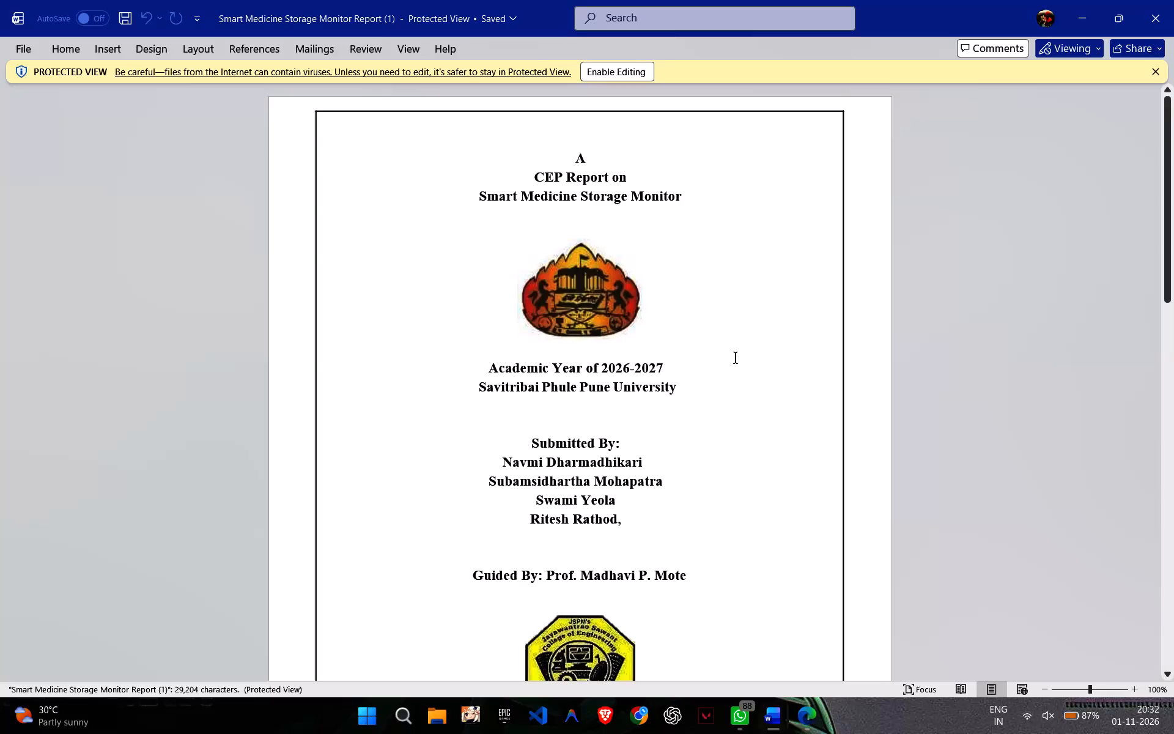
Look through the report down to the project photograph placeholder in section 12, Final Implementation.
{"action": "scroll", "coordinate": [748, 369], "scroll_direction": "down", "scroll_amount": 8}
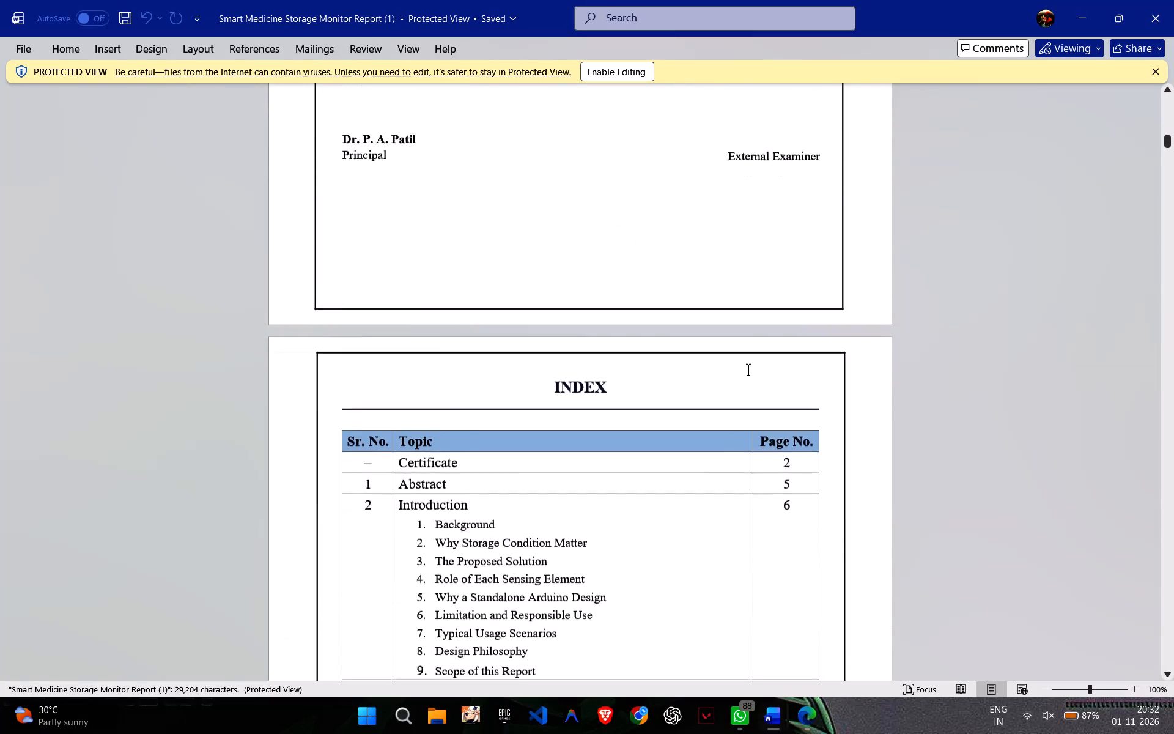
{"action": "scroll", "coordinate": [748, 369], "scroll_direction": "down", "scroll_amount": 13}
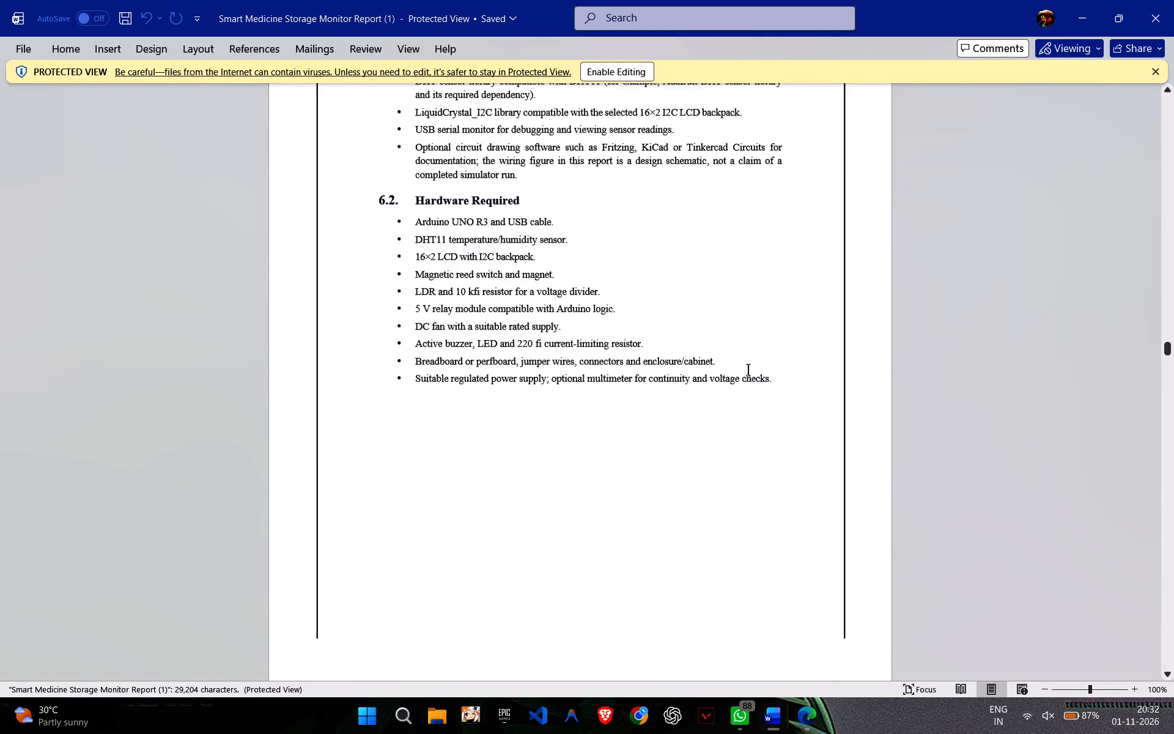
{"action": "scroll", "coordinate": [748, 369], "scroll_direction": "down", "scroll_amount": 9}
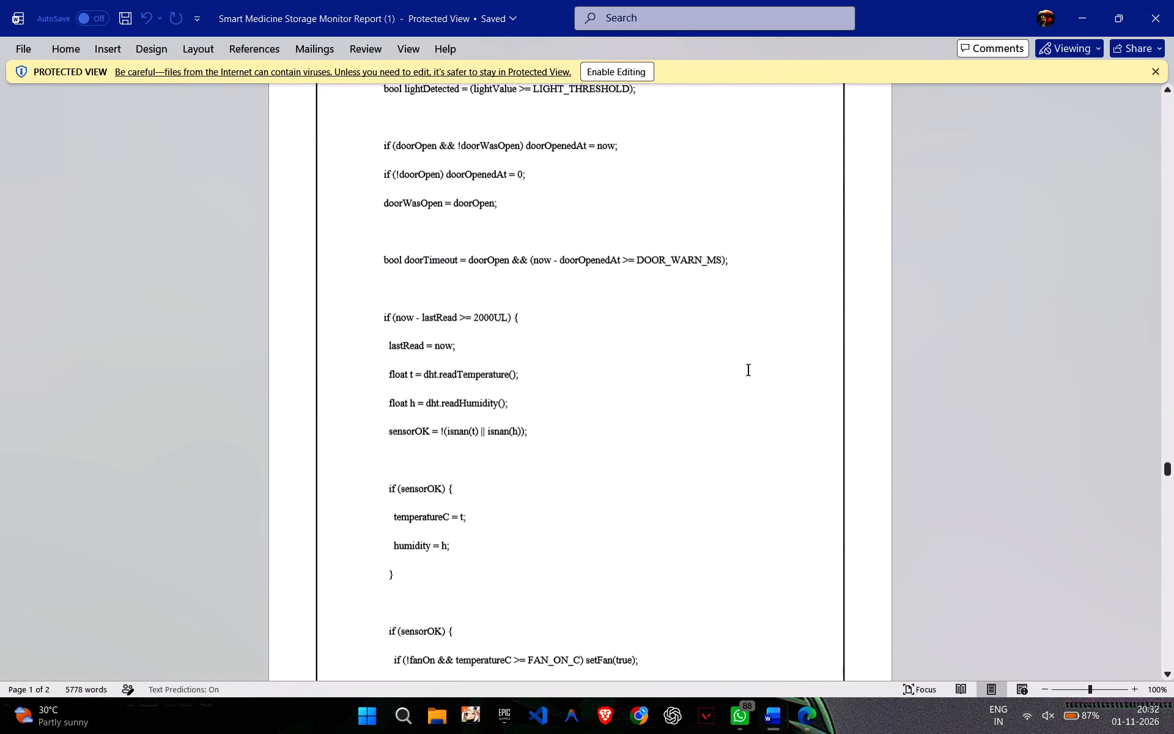
{"action": "scroll", "coordinate": [748, 369], "scroll_direction": "down", "scroll_amount": 8}
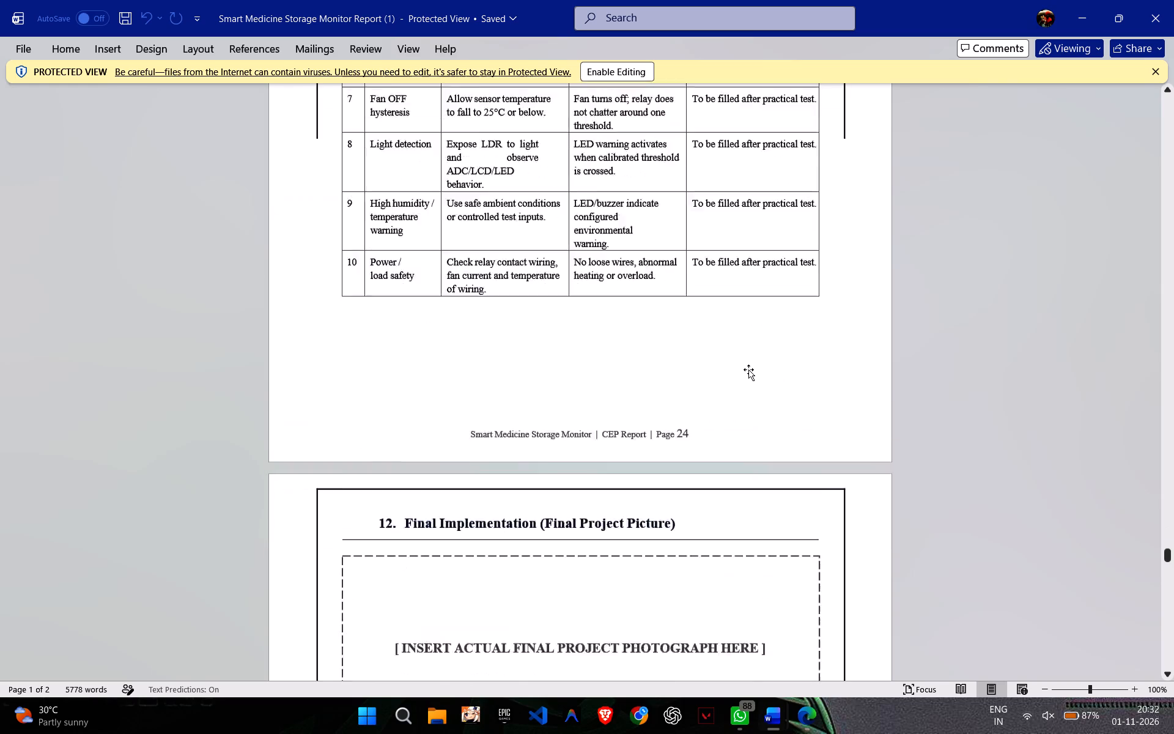
{"action": "left_click", "coordinate": [729, 465]}
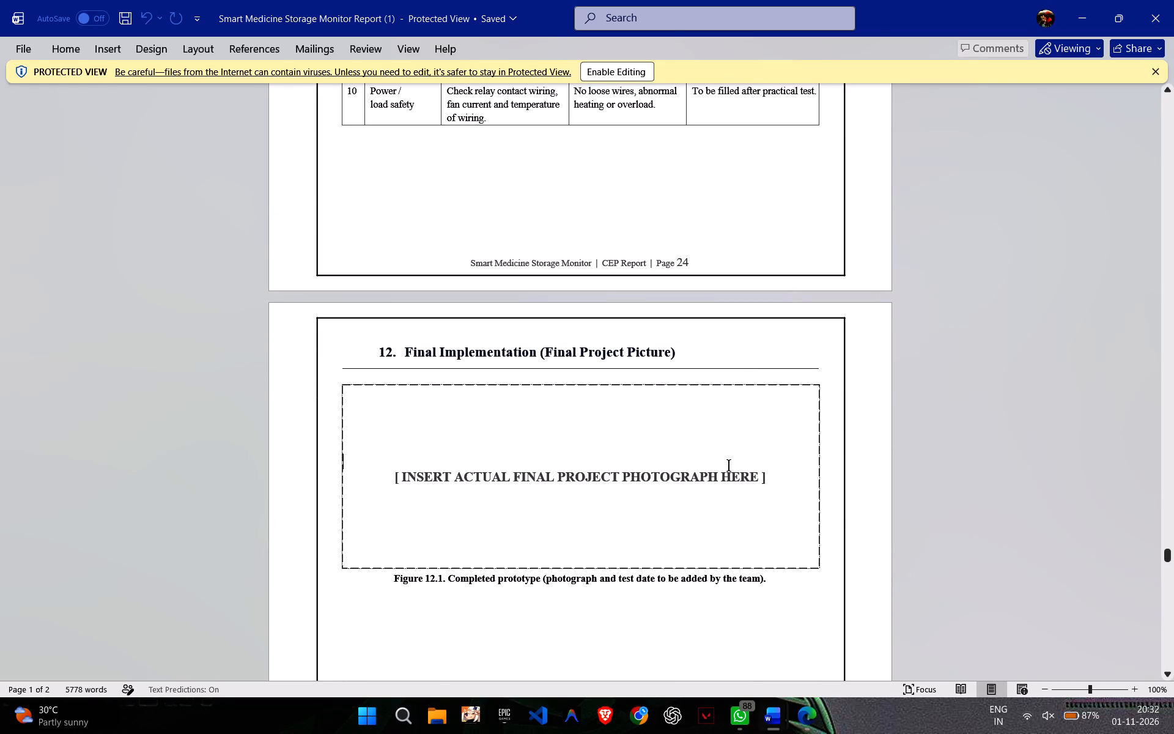
{"action": "left_click", "coordinate": [654, 485]}
{"action": "left_click", "coordinate": [654, 485]}
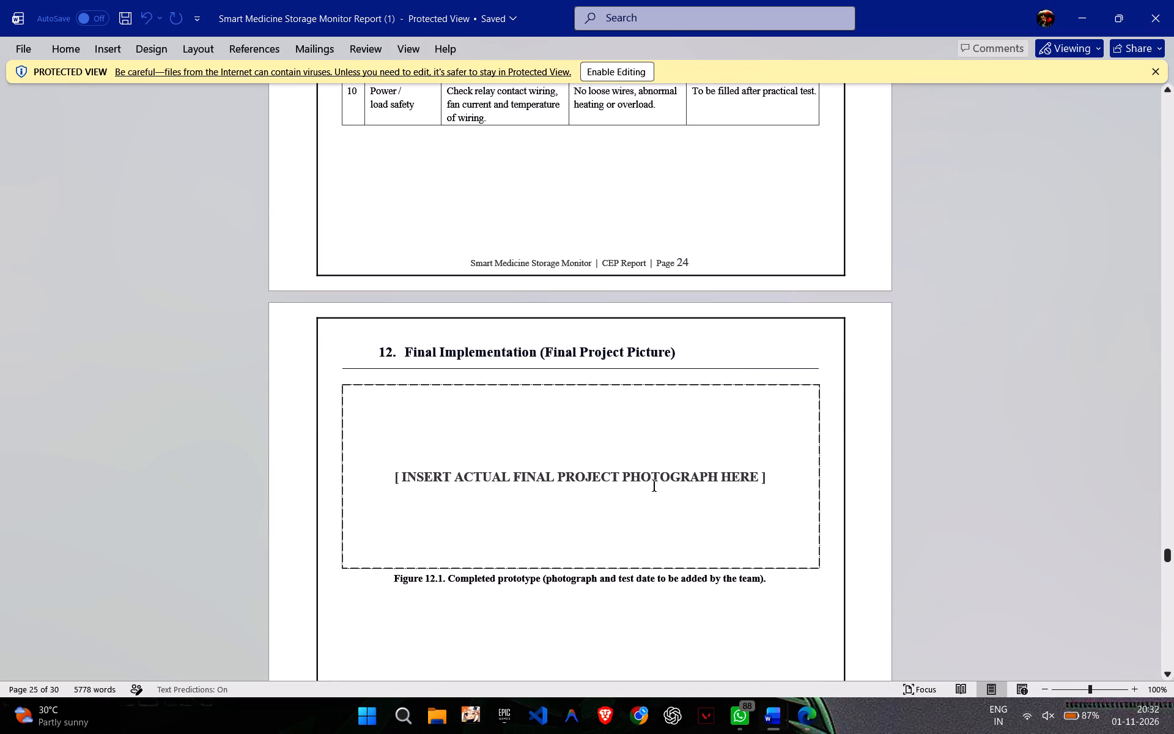
{"action": "scroll", "coordinate": [654, 485], "scroll_direction": "down", "scroll_amount": 1}
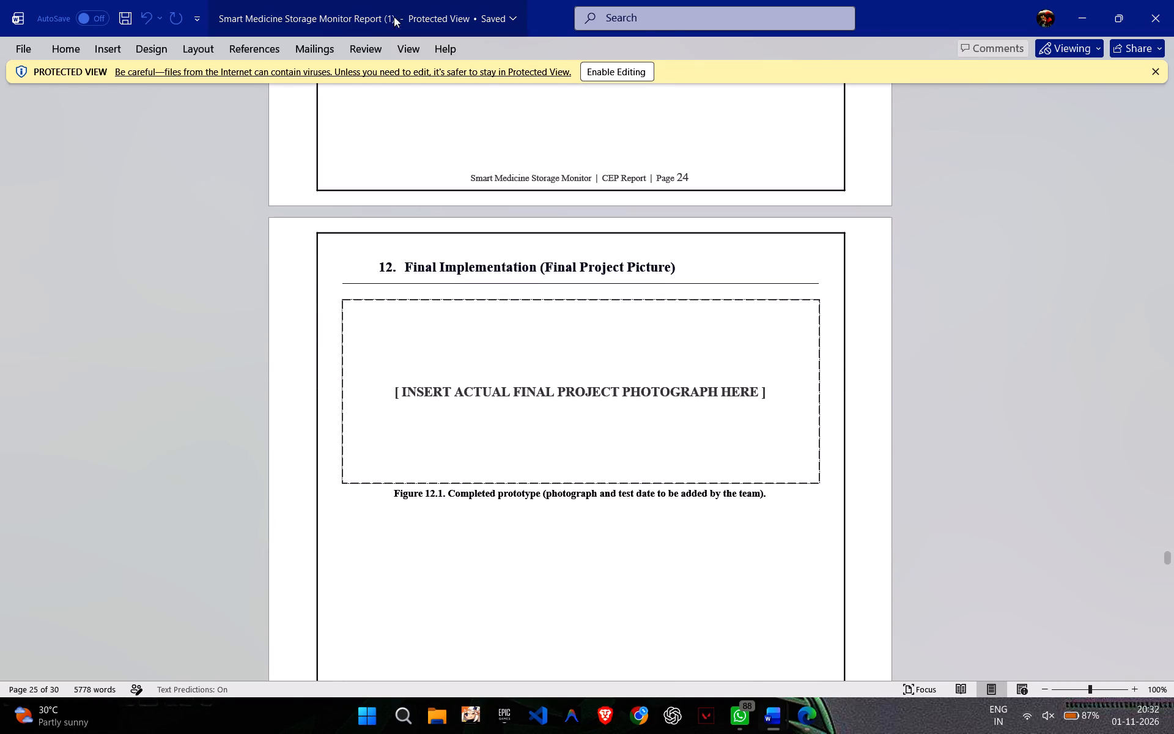
Take the Smart Medicine Storage Monitor report out of Protected View by enabling editing.
{"action": "left_click", "coordinate": [638, 71]}
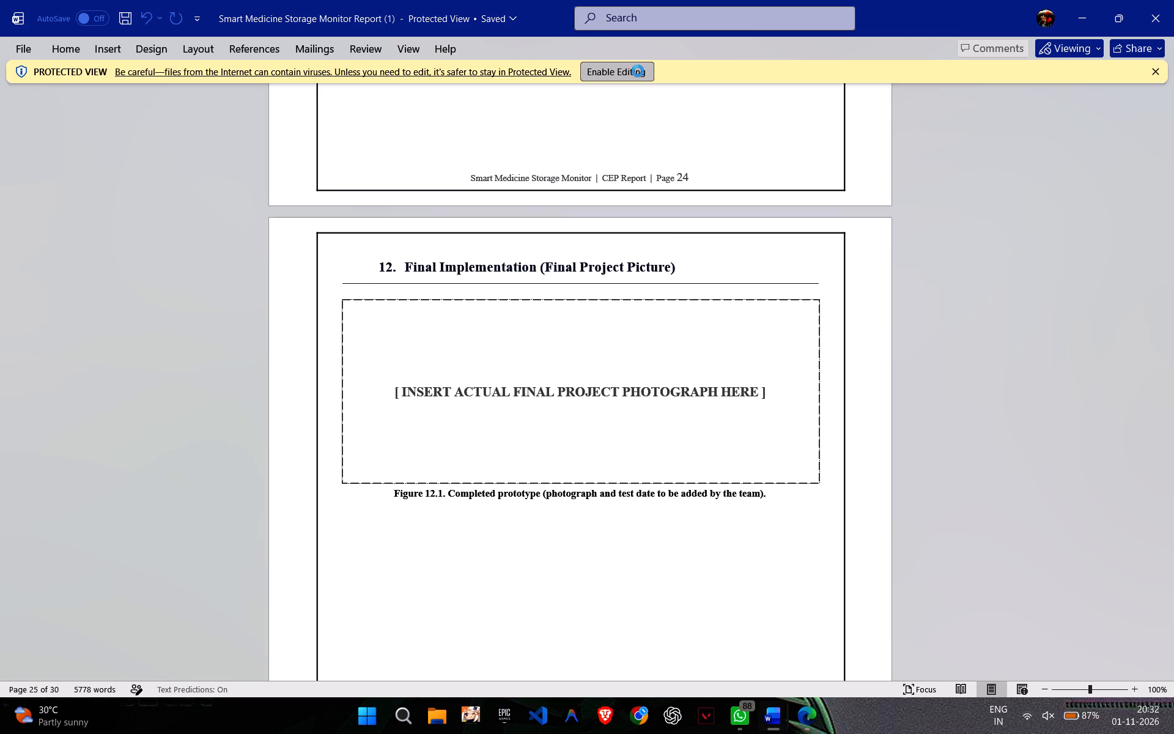
Go through the editable report towards the final project photograph placeholder in section 12, Final Implementation.
{"action": "scroll", "coordinate": [709, 481], "scroll_direction": "down", "scroll_amount": 5}
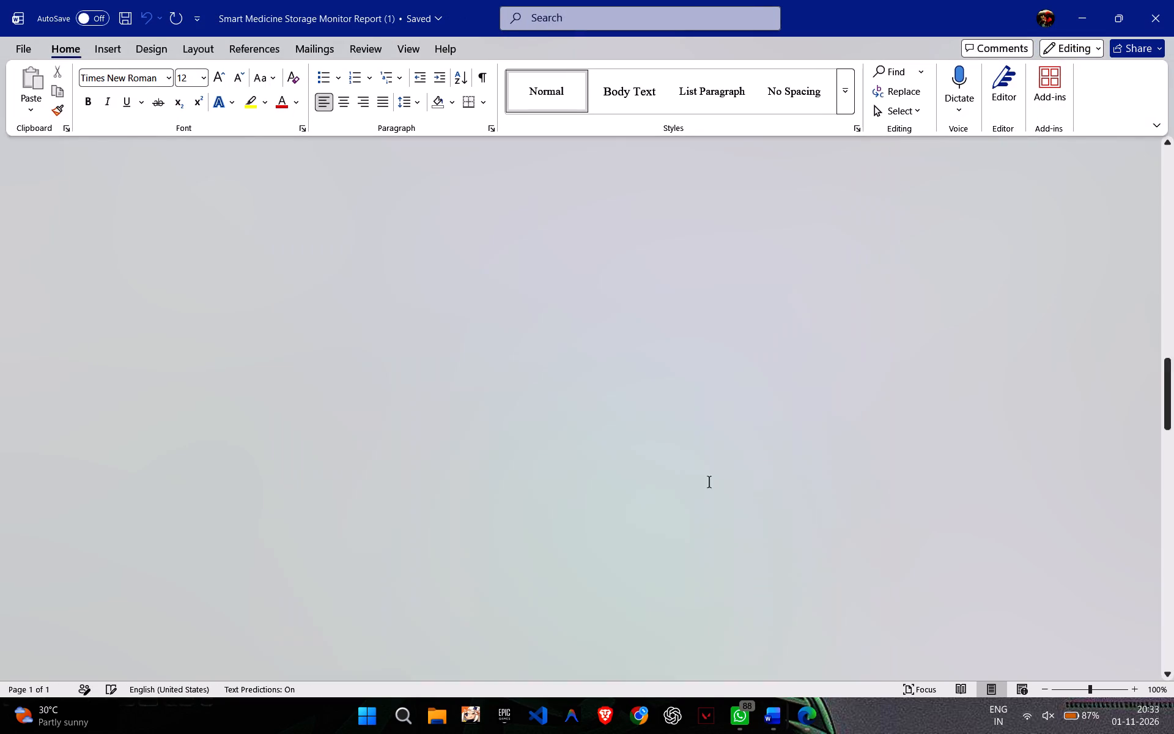
{"action": "scroll", "coordinate": [709, 481], "scroll_direction": "down", "scroll_amount": 7}
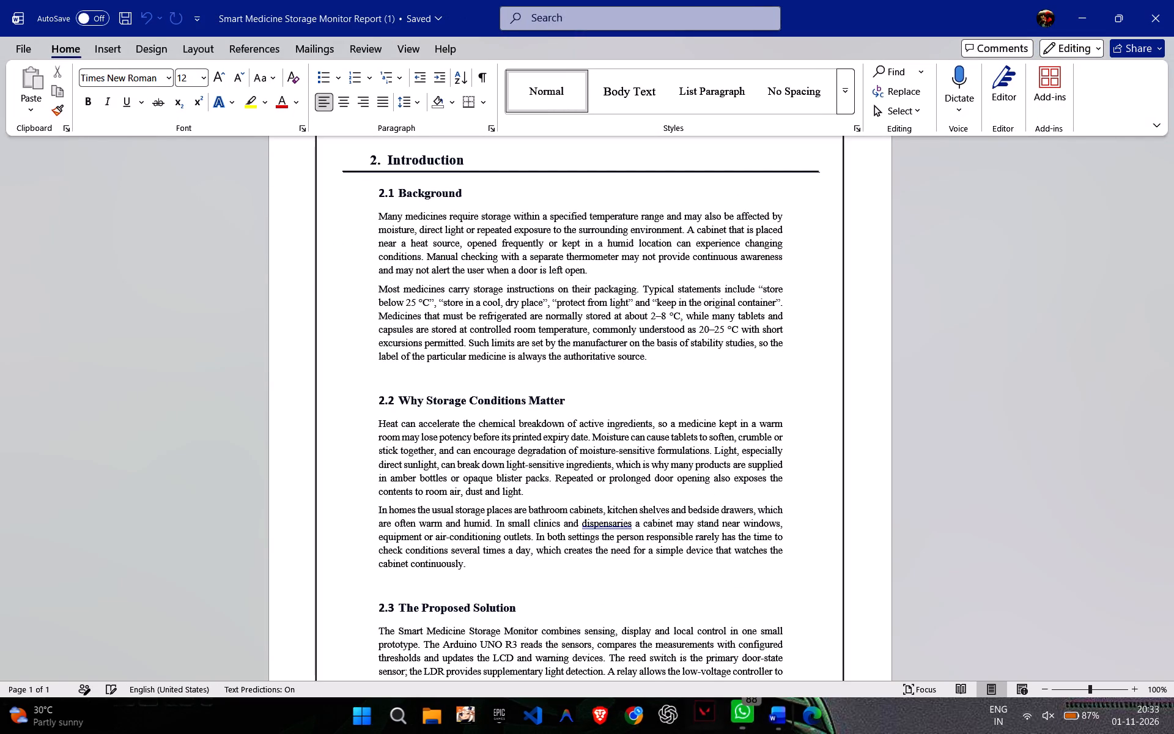
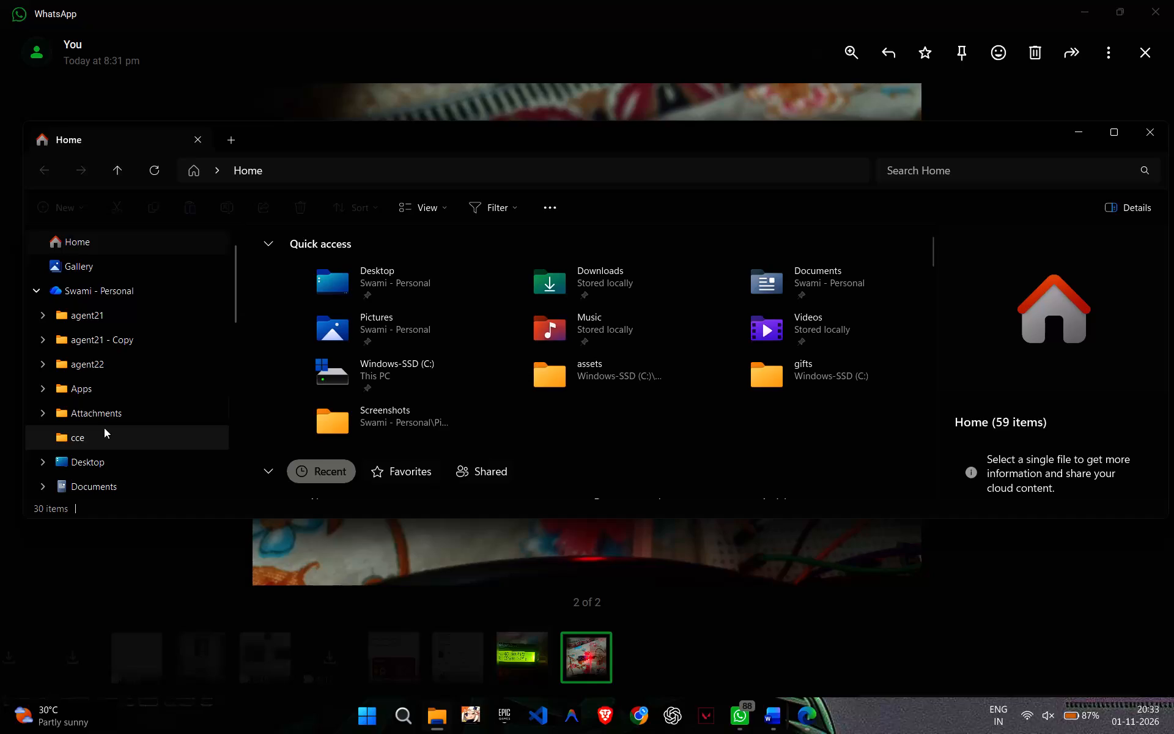
Open the Downloads folder in File Explorer.
{"action": "scroll", "coordinate": [104, 428], "scroll_direction": "down", "scroll_amount": 3}
{"action": "scroll", "coordinate": [106, 302], "scroll_direction": "up", "scroll_amount": 1}
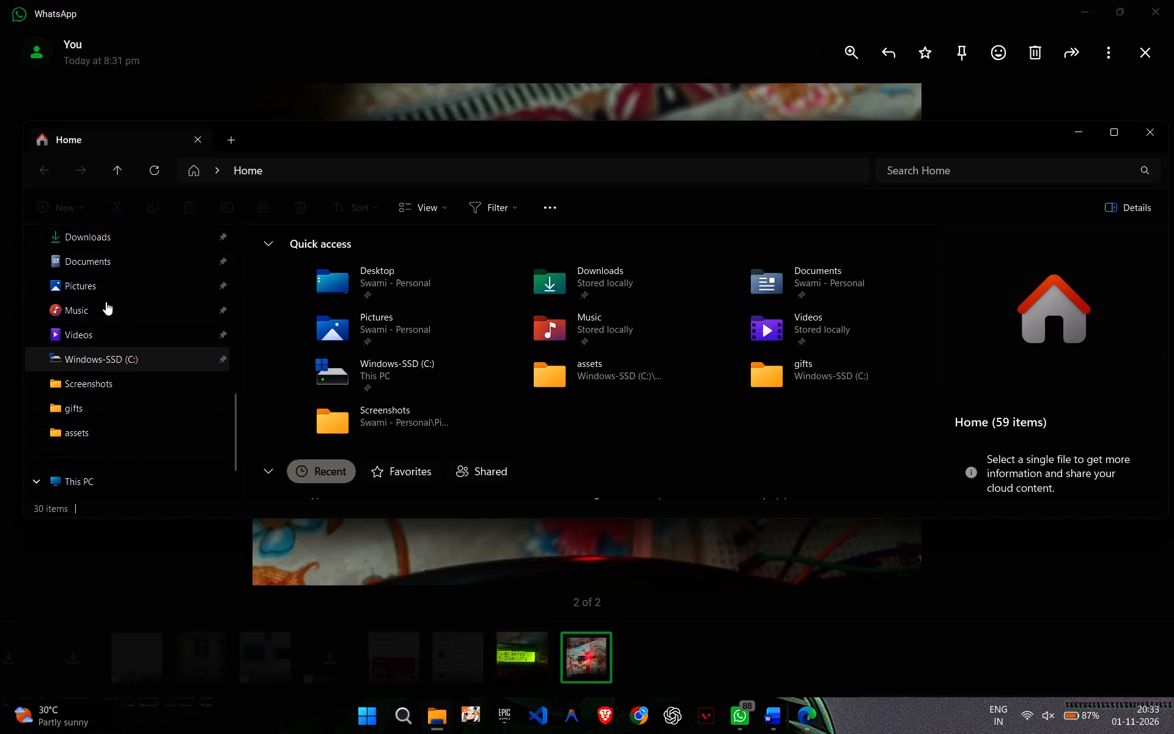
{"action": "left_click", "coordinate": [130, 226]}
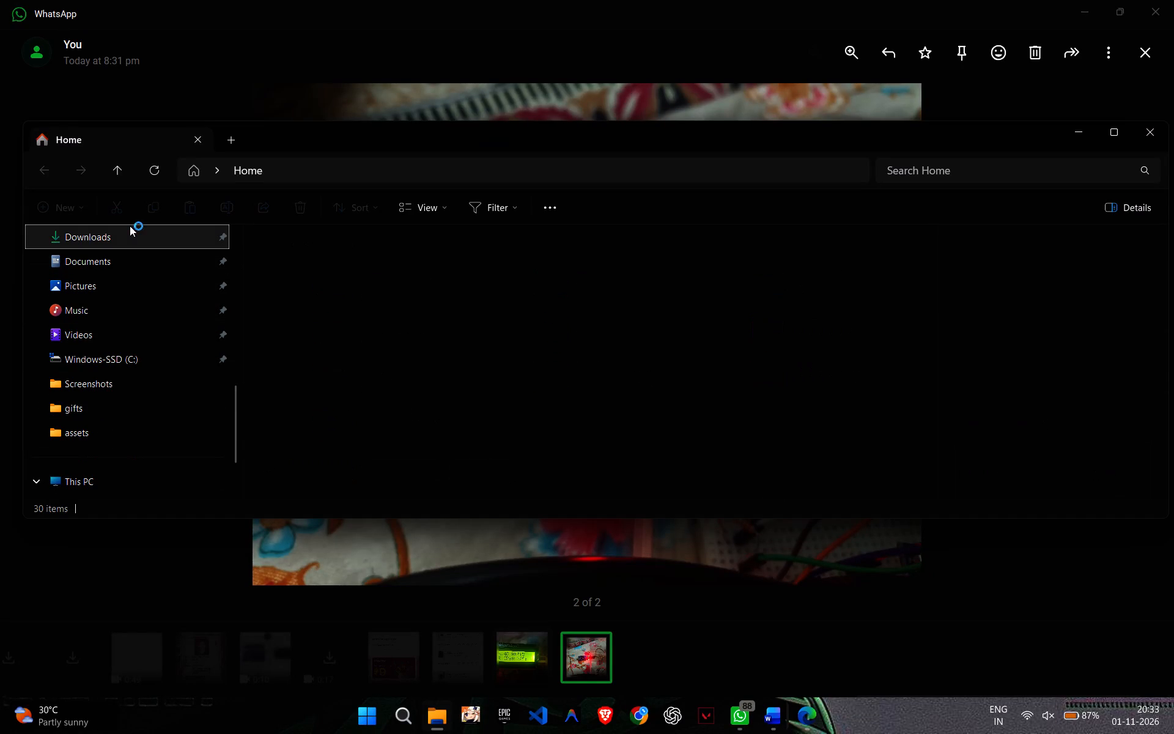
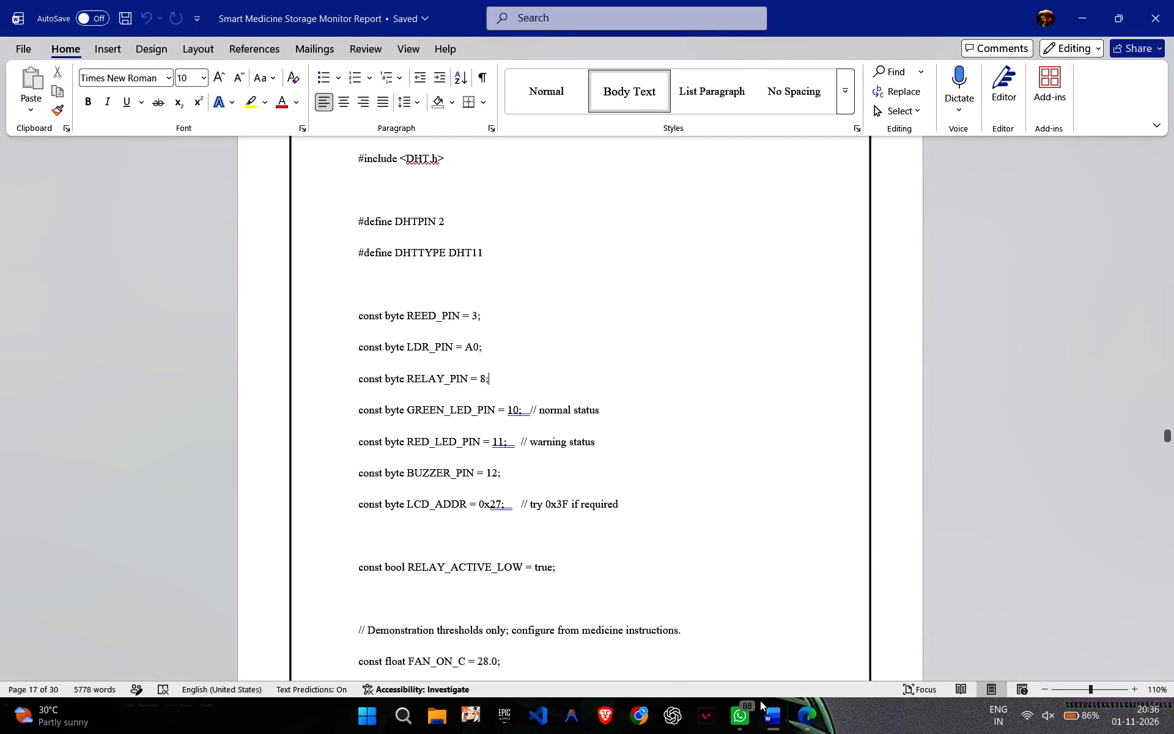
Check the other open Smart Medicine Storage document, then return to this report and look further through its program code.
{"action": "left_click", "coordinate": [854, 611]}
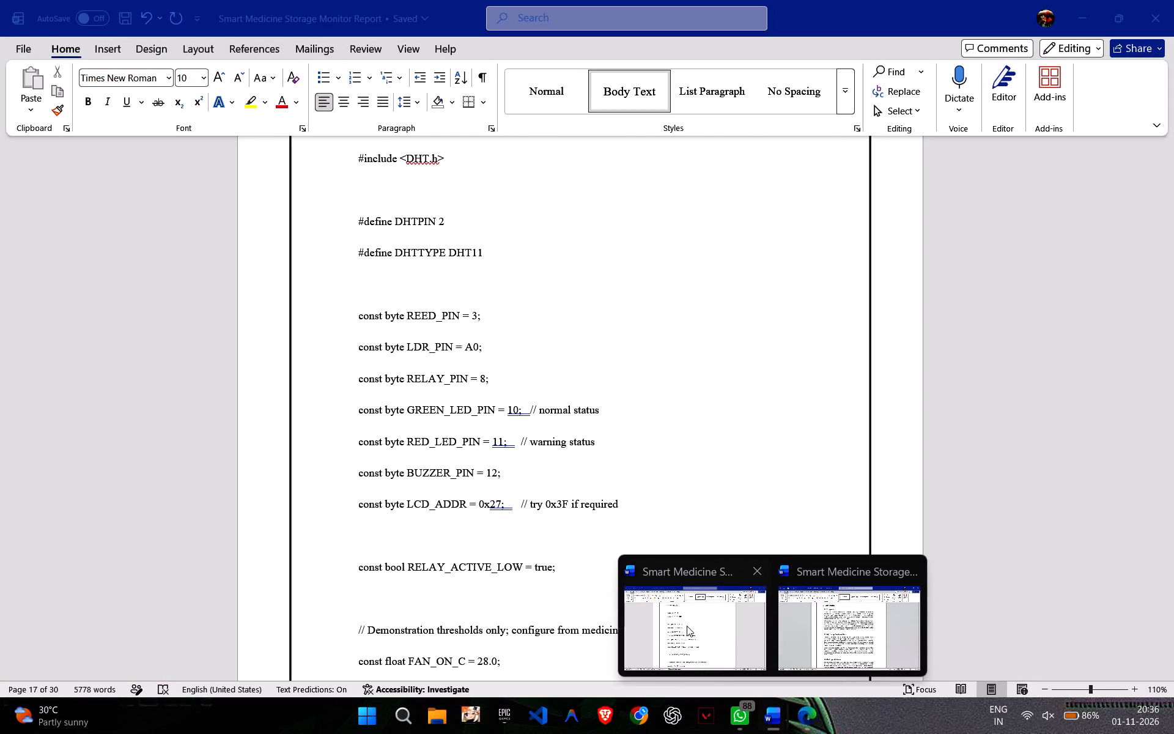
{"action": "left_click", "coordinate": [687, 626]}
{"action": "scroll", "coordinate": [660, 495], "scroll_direction": "down", "scroll_amount": 5}
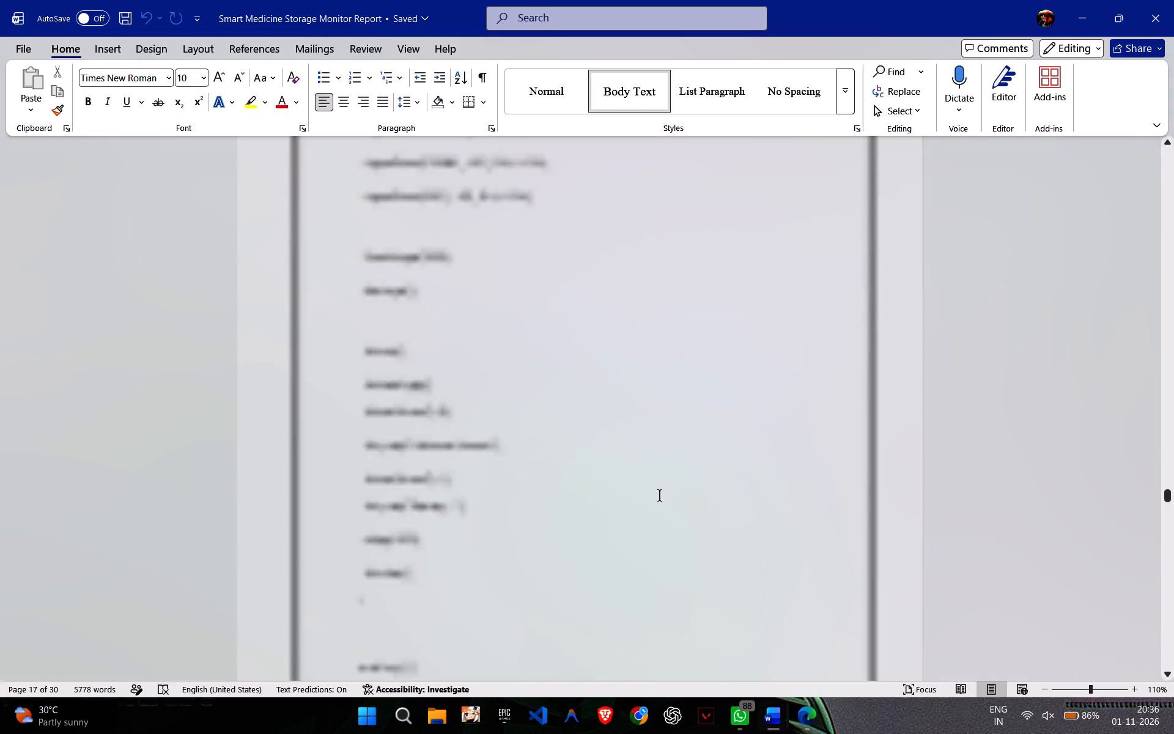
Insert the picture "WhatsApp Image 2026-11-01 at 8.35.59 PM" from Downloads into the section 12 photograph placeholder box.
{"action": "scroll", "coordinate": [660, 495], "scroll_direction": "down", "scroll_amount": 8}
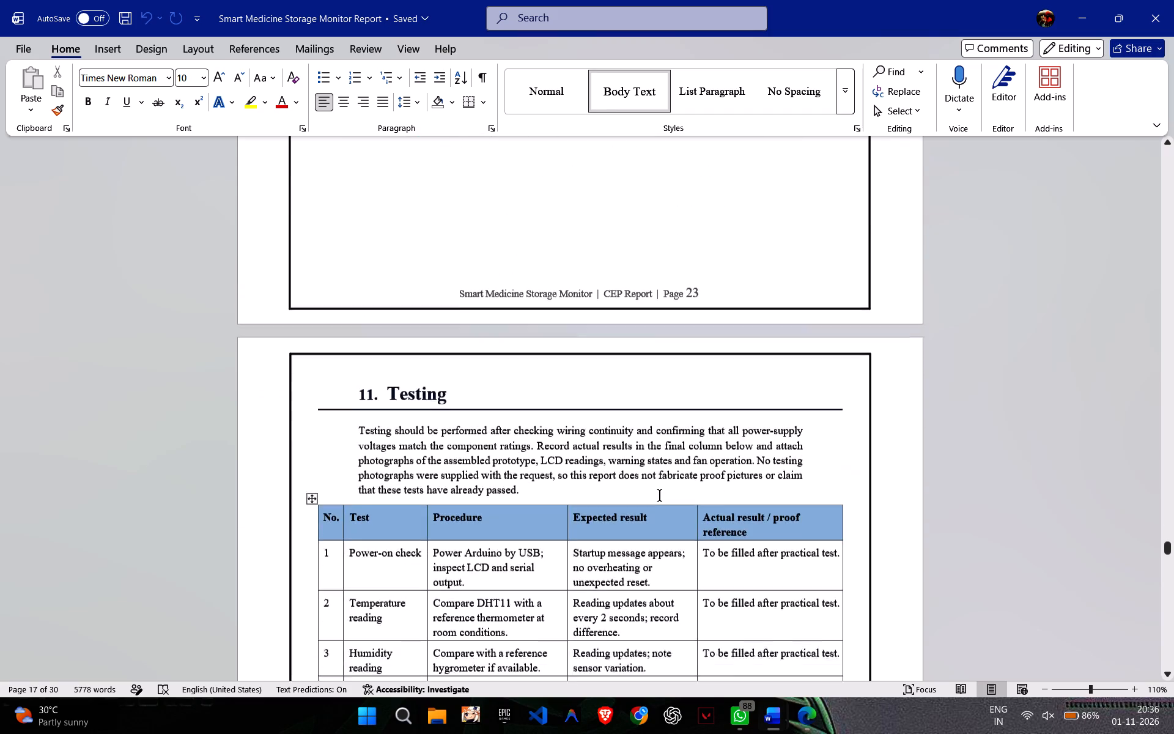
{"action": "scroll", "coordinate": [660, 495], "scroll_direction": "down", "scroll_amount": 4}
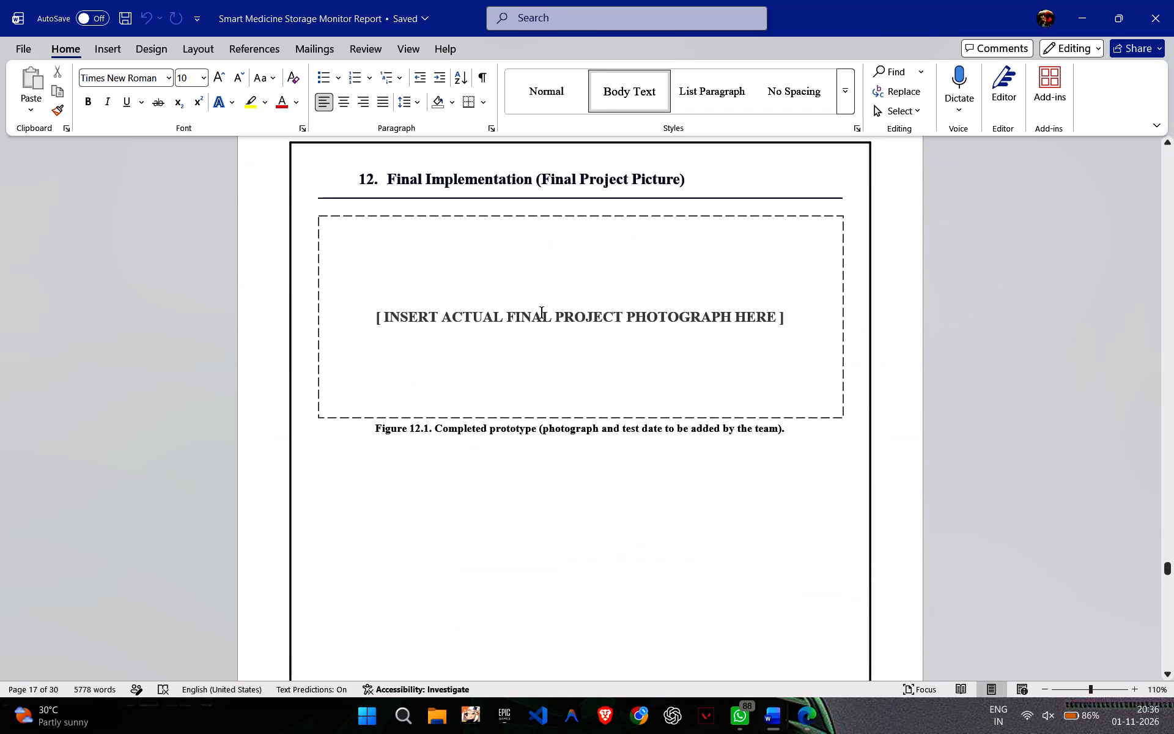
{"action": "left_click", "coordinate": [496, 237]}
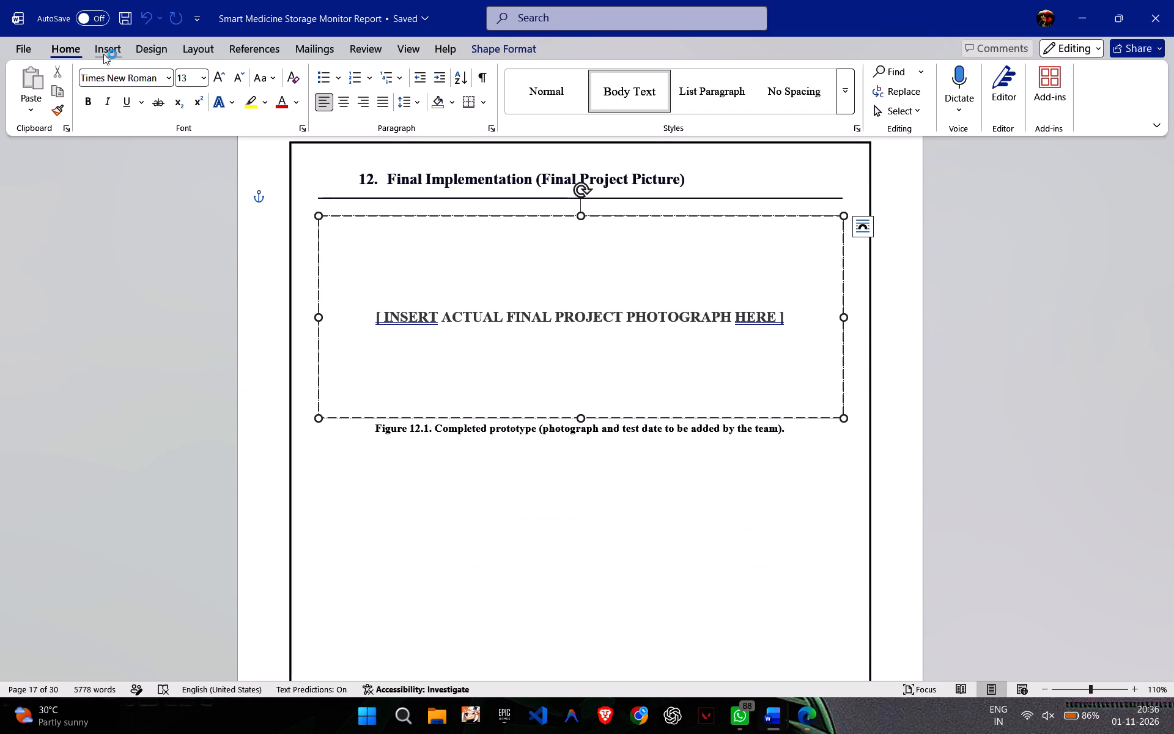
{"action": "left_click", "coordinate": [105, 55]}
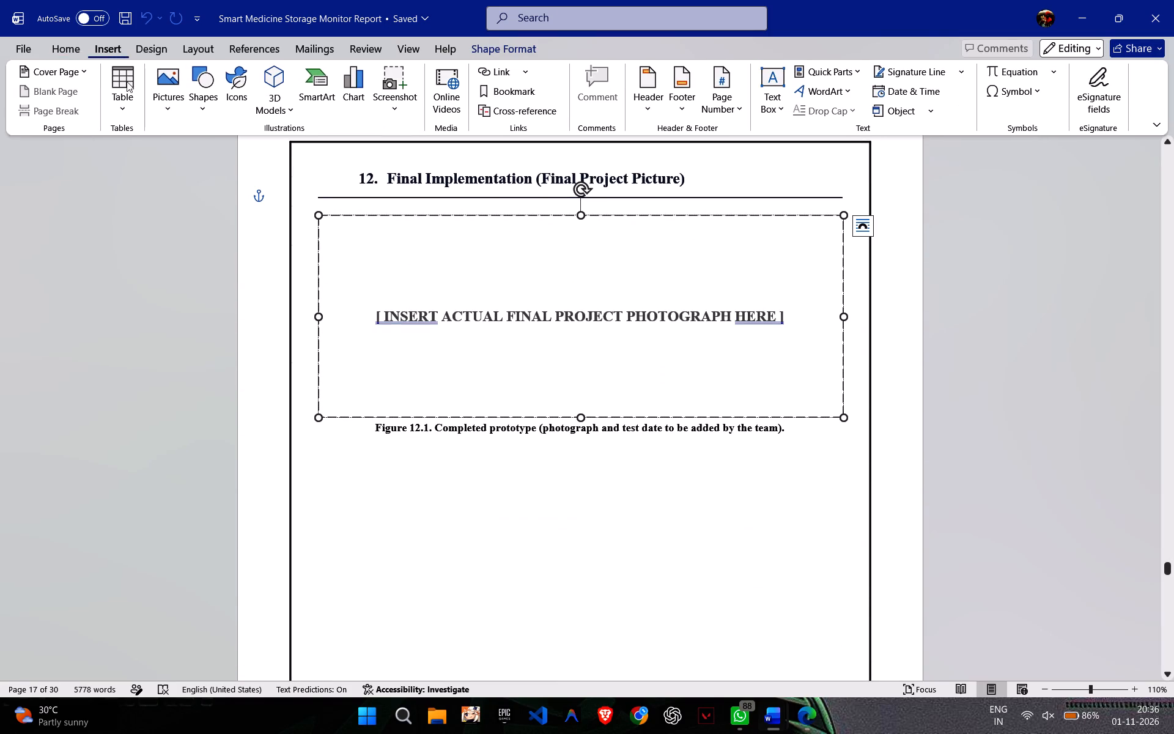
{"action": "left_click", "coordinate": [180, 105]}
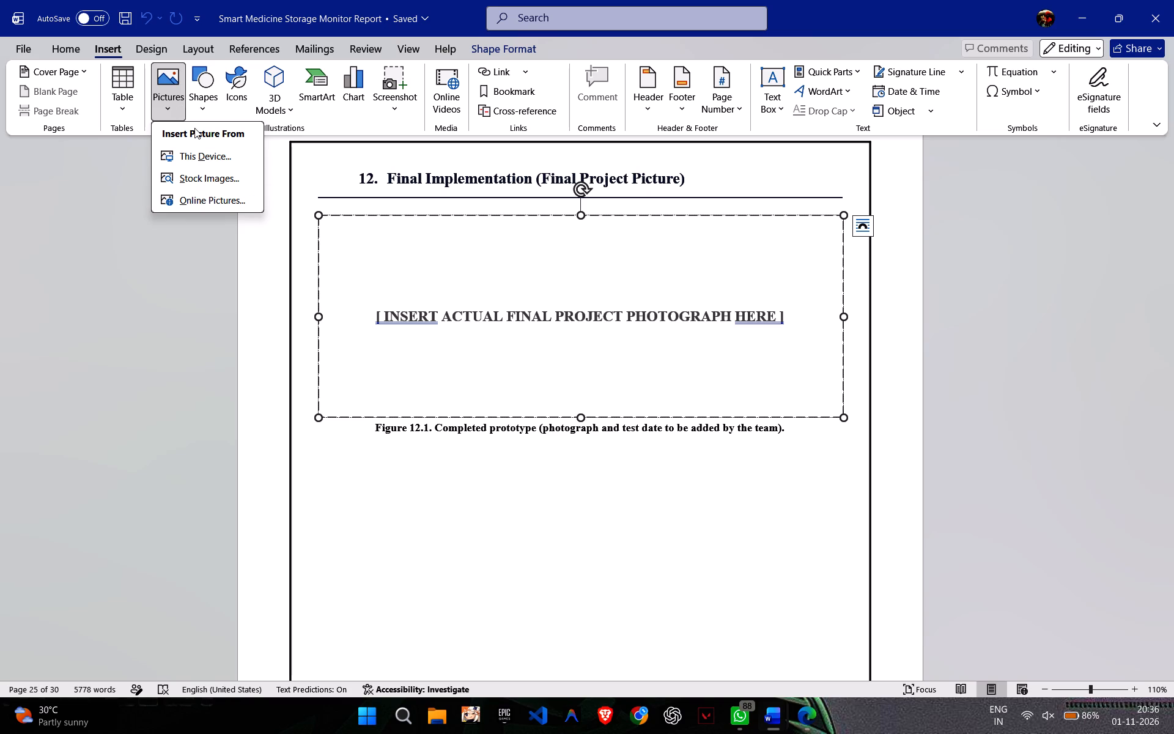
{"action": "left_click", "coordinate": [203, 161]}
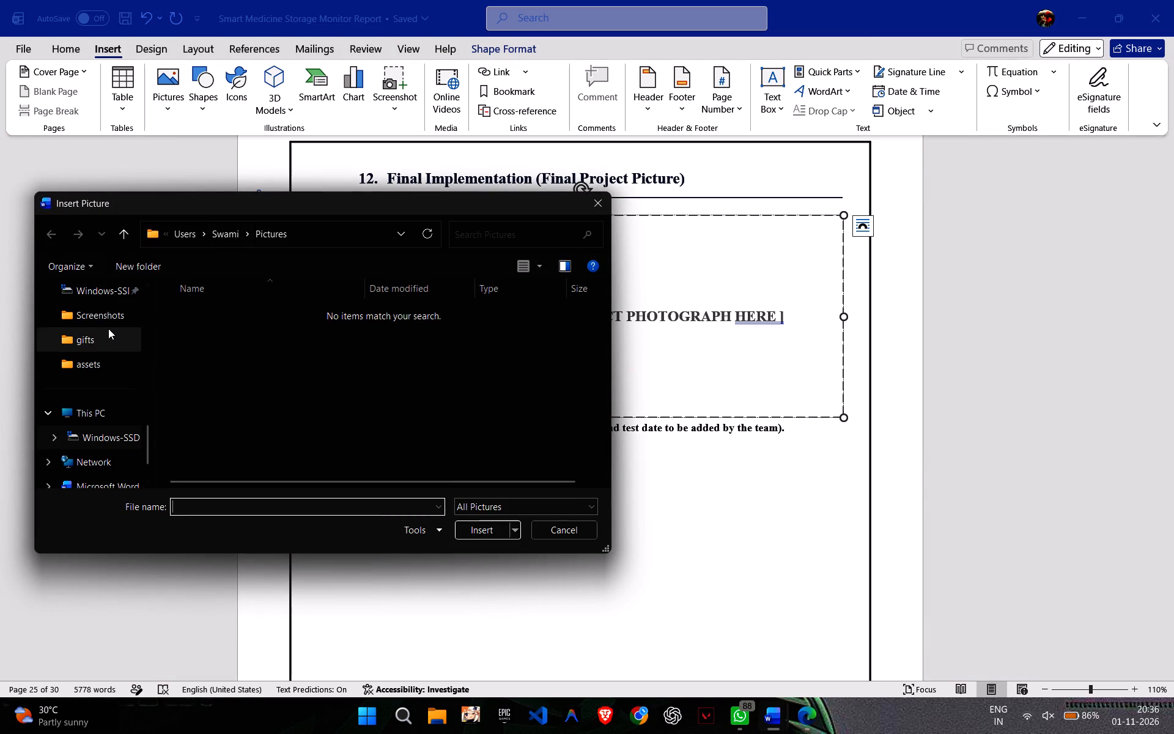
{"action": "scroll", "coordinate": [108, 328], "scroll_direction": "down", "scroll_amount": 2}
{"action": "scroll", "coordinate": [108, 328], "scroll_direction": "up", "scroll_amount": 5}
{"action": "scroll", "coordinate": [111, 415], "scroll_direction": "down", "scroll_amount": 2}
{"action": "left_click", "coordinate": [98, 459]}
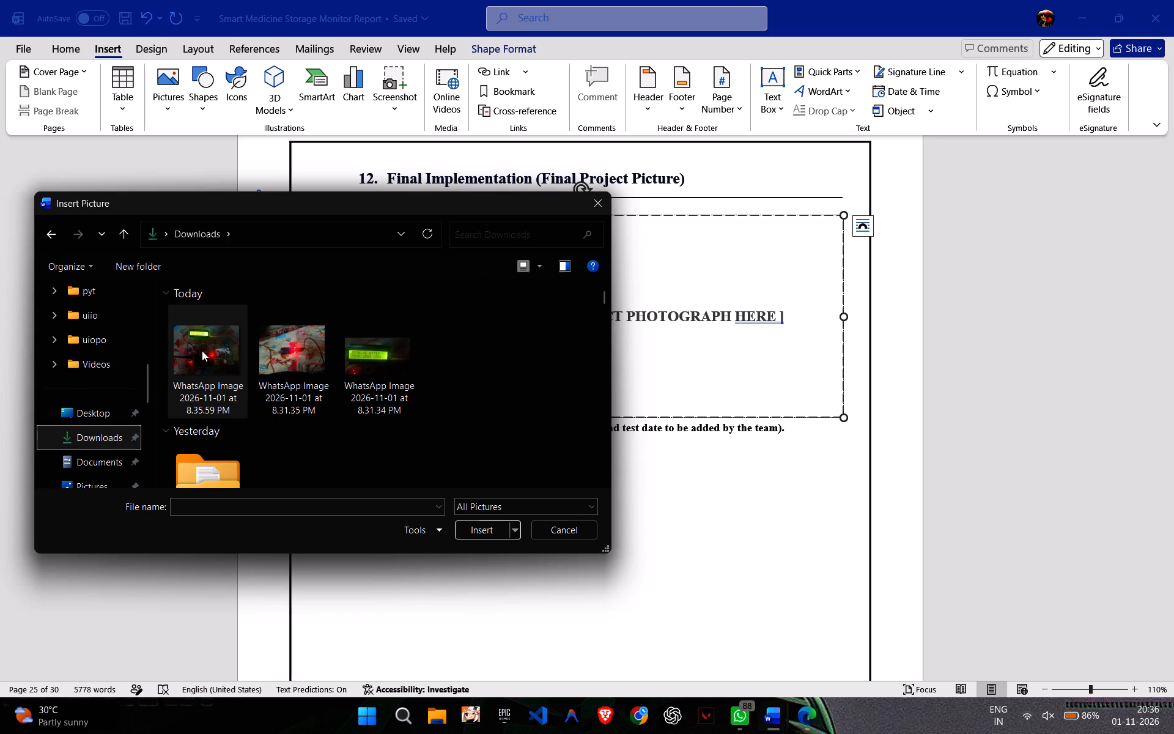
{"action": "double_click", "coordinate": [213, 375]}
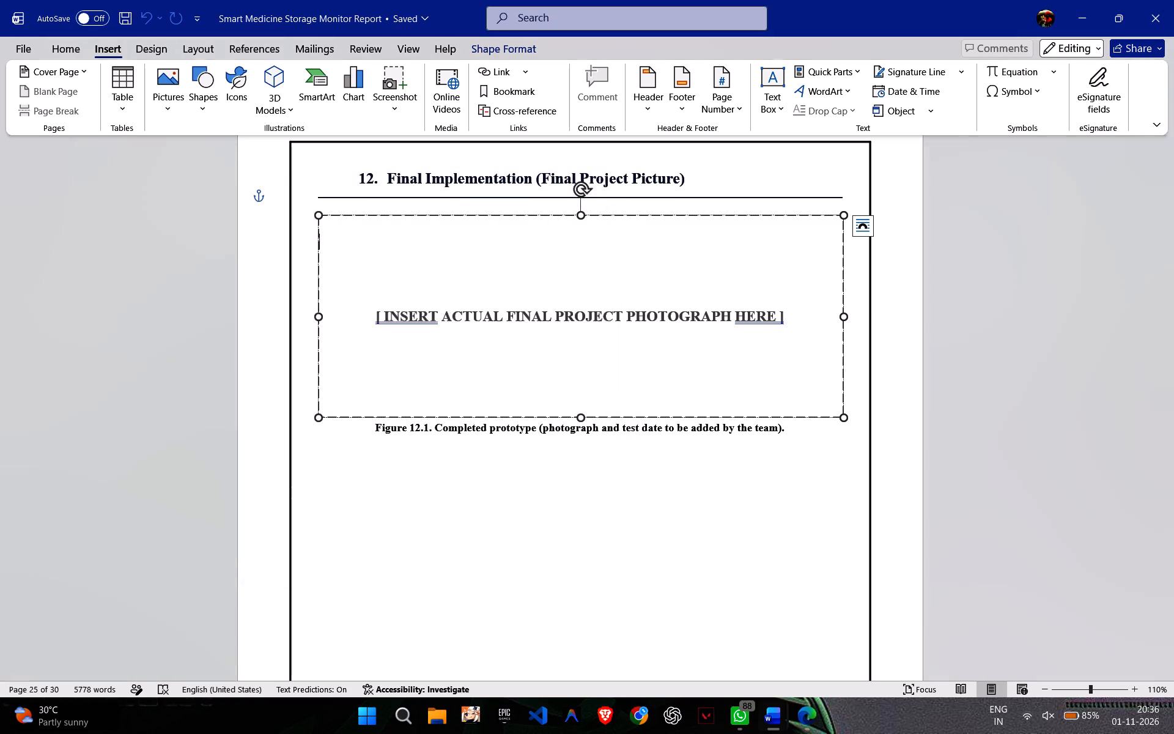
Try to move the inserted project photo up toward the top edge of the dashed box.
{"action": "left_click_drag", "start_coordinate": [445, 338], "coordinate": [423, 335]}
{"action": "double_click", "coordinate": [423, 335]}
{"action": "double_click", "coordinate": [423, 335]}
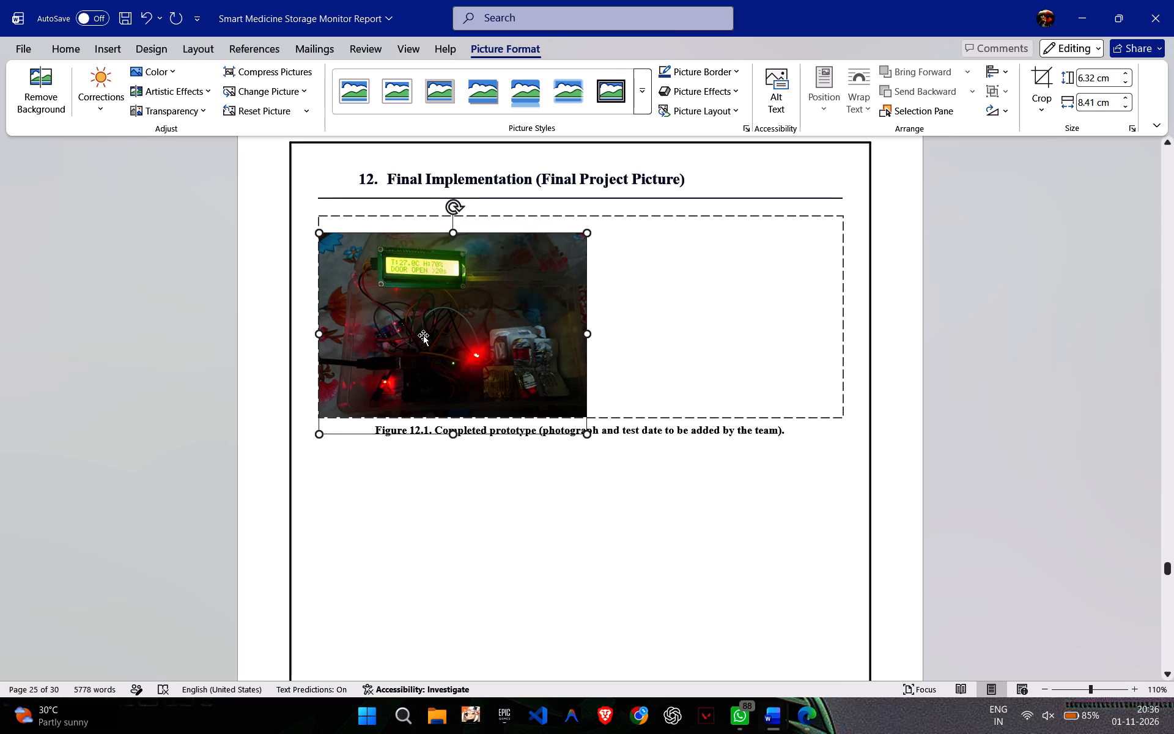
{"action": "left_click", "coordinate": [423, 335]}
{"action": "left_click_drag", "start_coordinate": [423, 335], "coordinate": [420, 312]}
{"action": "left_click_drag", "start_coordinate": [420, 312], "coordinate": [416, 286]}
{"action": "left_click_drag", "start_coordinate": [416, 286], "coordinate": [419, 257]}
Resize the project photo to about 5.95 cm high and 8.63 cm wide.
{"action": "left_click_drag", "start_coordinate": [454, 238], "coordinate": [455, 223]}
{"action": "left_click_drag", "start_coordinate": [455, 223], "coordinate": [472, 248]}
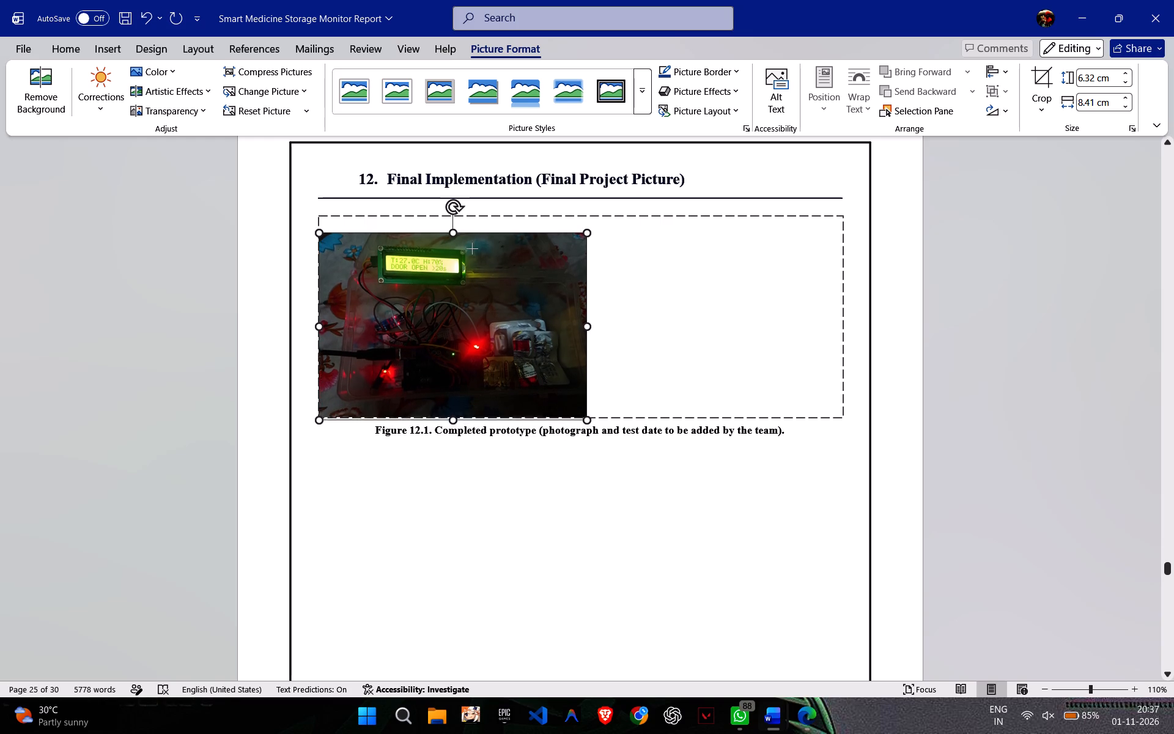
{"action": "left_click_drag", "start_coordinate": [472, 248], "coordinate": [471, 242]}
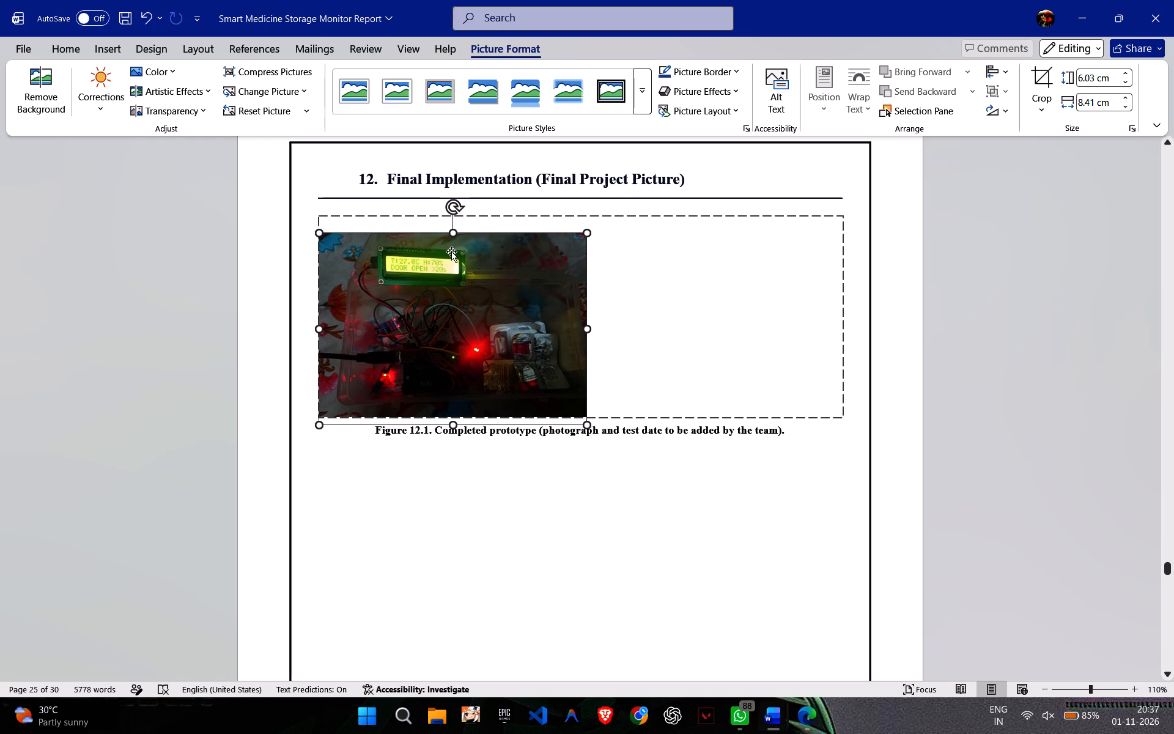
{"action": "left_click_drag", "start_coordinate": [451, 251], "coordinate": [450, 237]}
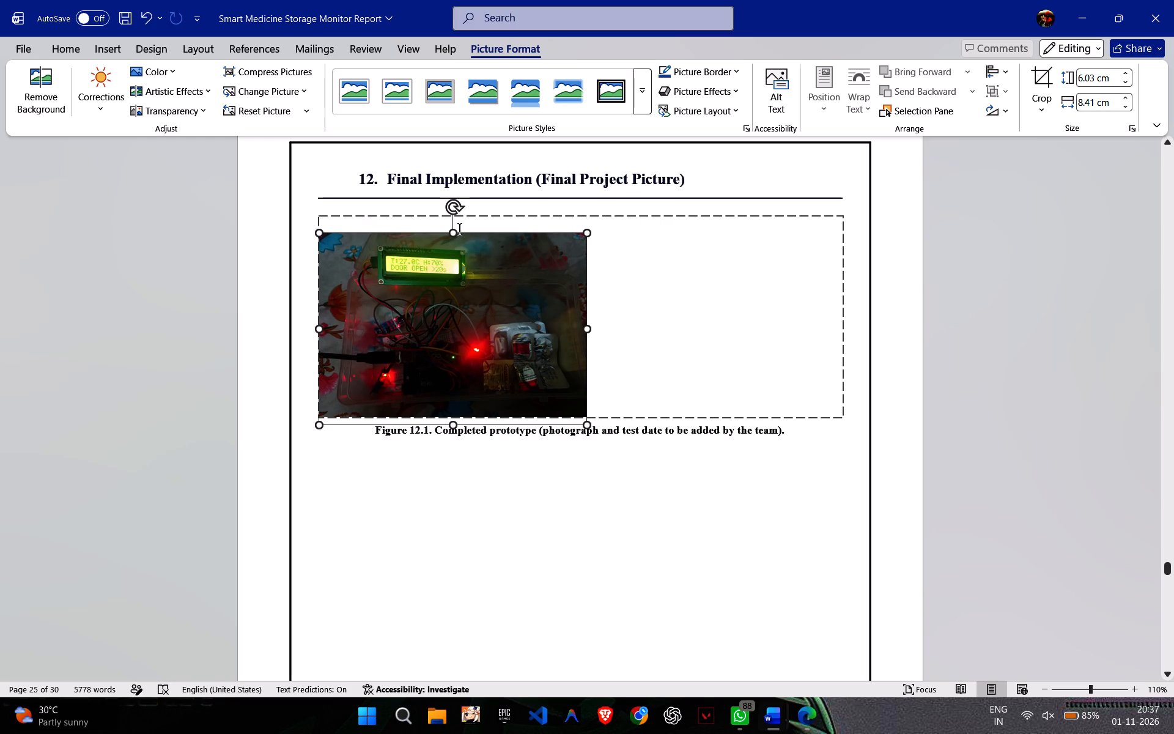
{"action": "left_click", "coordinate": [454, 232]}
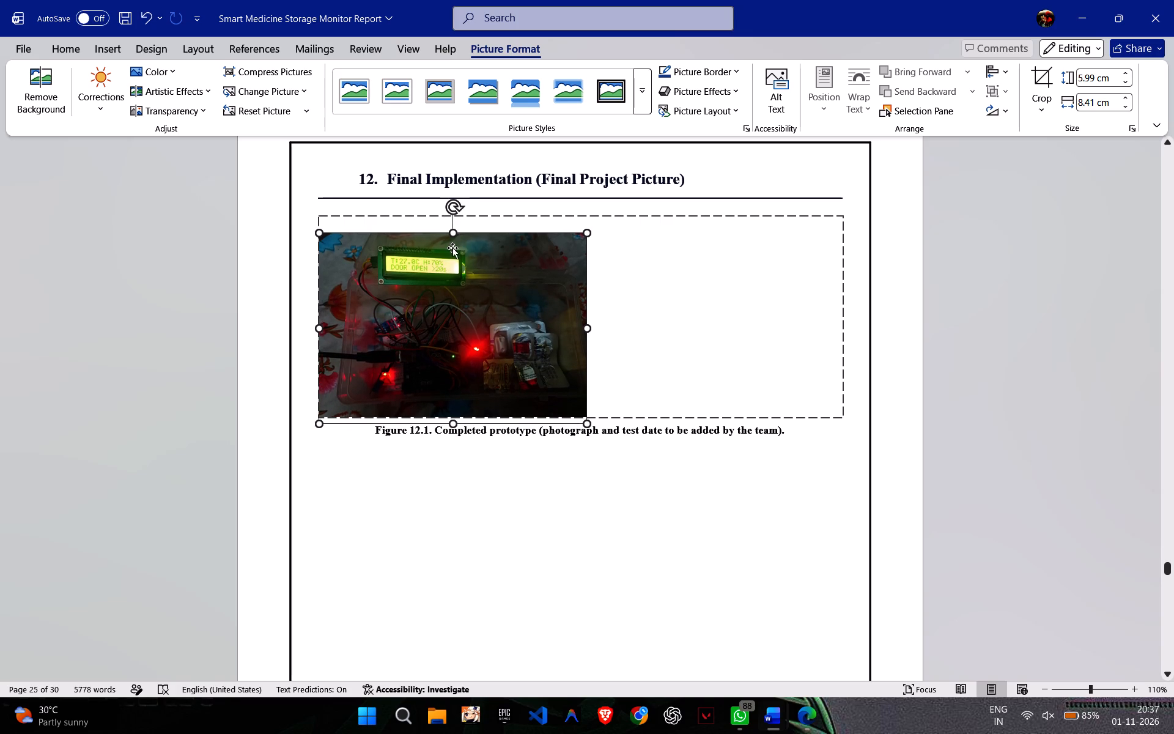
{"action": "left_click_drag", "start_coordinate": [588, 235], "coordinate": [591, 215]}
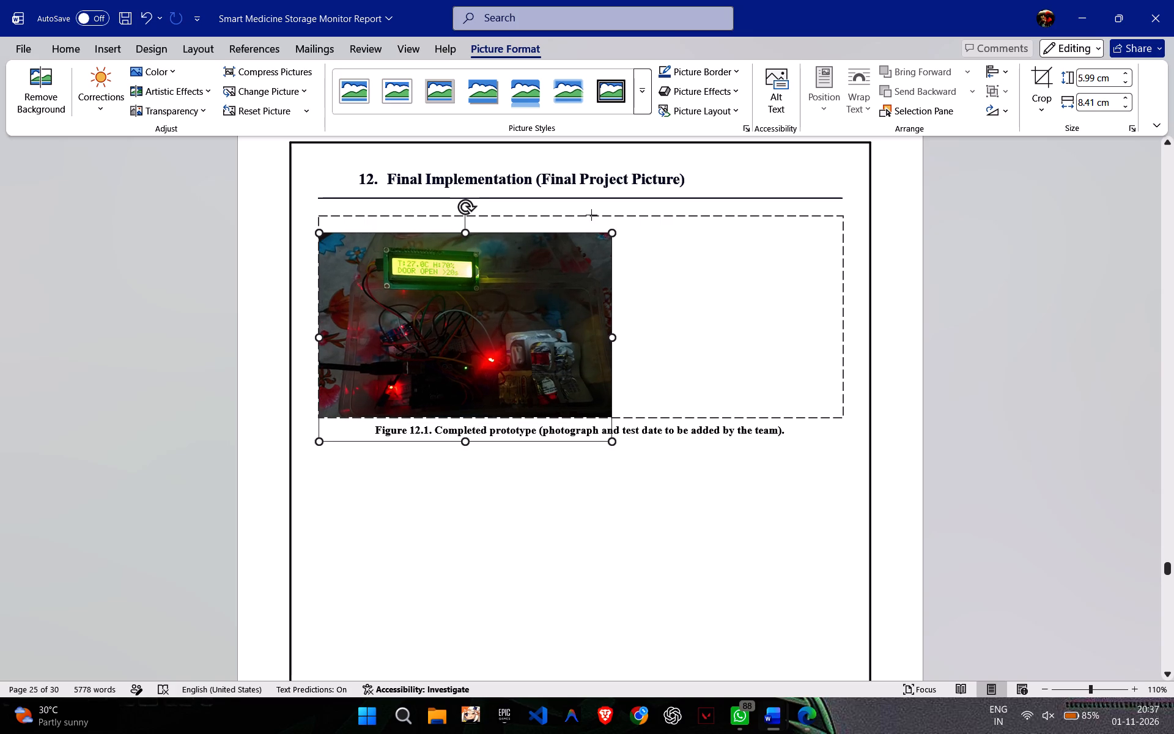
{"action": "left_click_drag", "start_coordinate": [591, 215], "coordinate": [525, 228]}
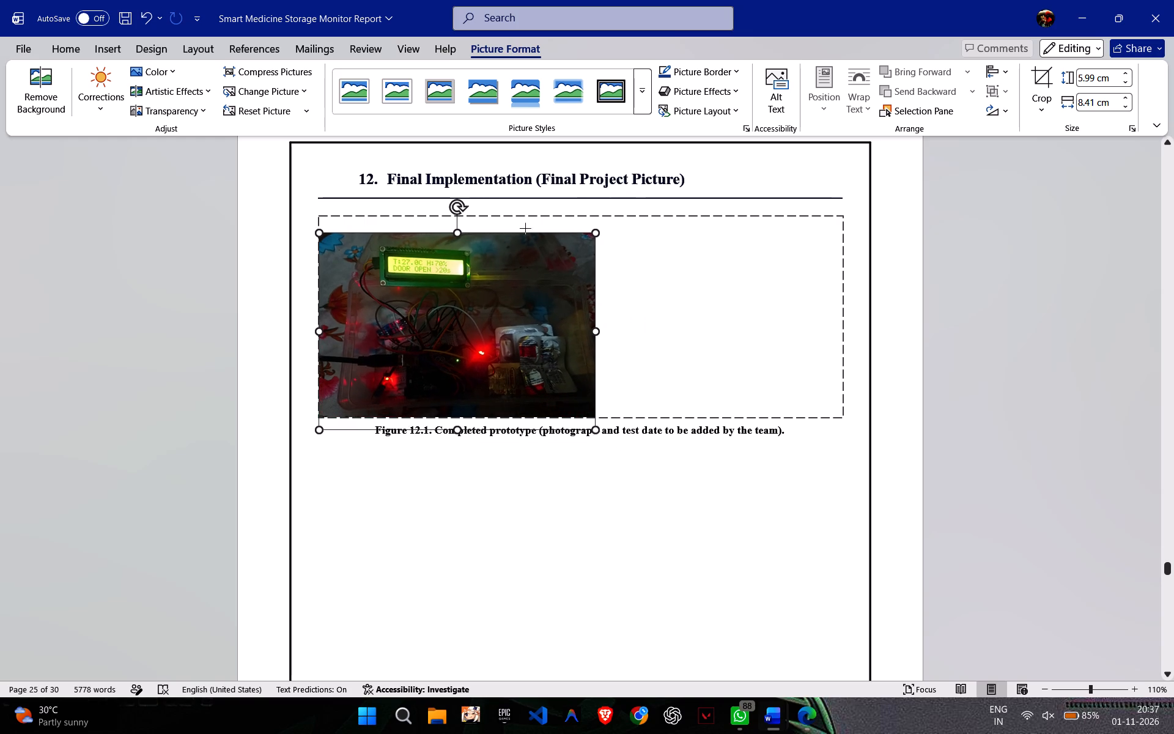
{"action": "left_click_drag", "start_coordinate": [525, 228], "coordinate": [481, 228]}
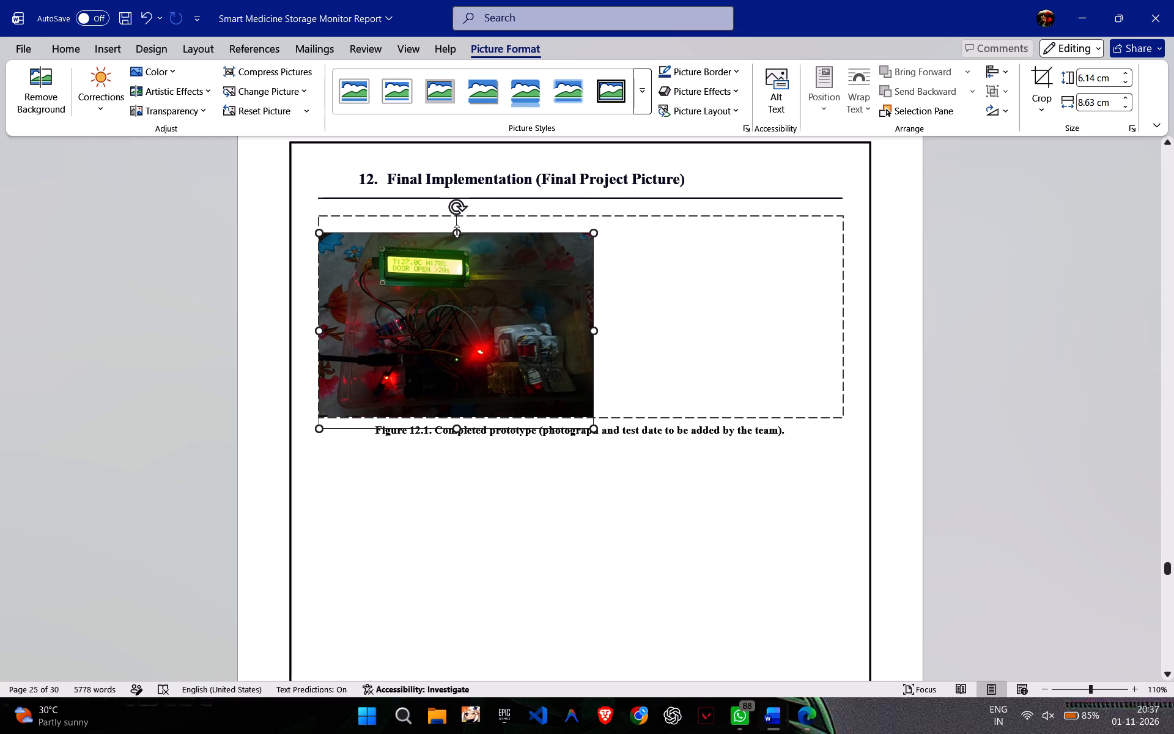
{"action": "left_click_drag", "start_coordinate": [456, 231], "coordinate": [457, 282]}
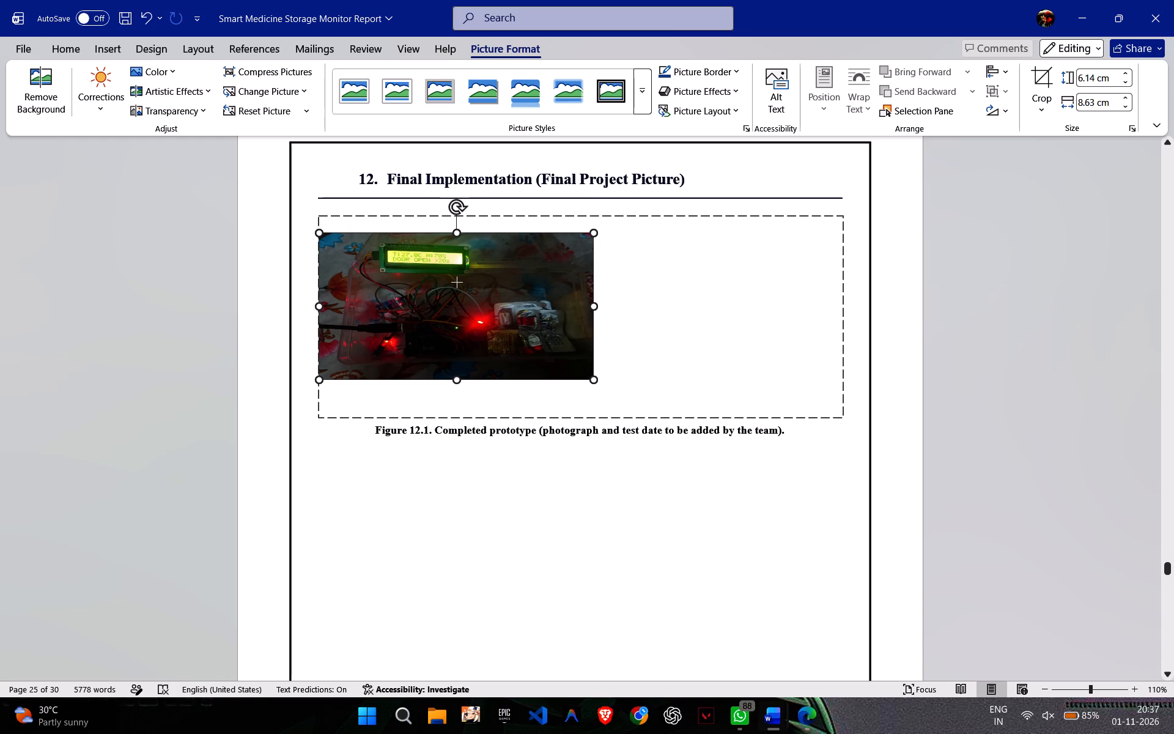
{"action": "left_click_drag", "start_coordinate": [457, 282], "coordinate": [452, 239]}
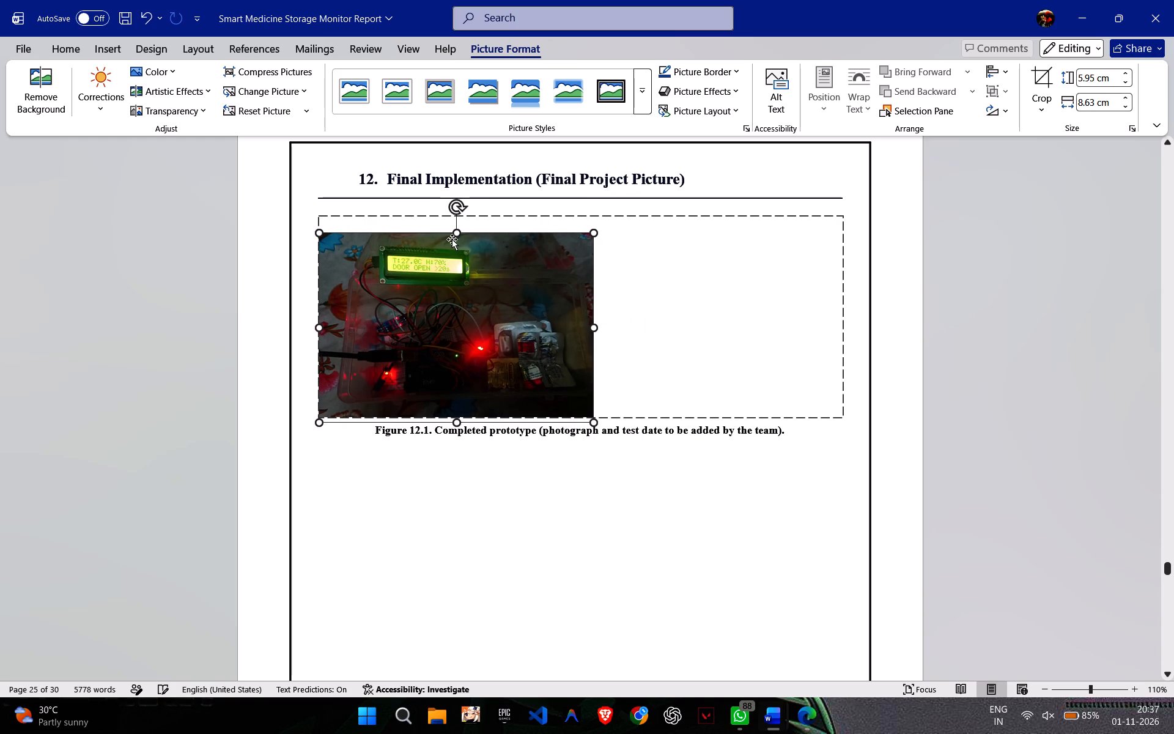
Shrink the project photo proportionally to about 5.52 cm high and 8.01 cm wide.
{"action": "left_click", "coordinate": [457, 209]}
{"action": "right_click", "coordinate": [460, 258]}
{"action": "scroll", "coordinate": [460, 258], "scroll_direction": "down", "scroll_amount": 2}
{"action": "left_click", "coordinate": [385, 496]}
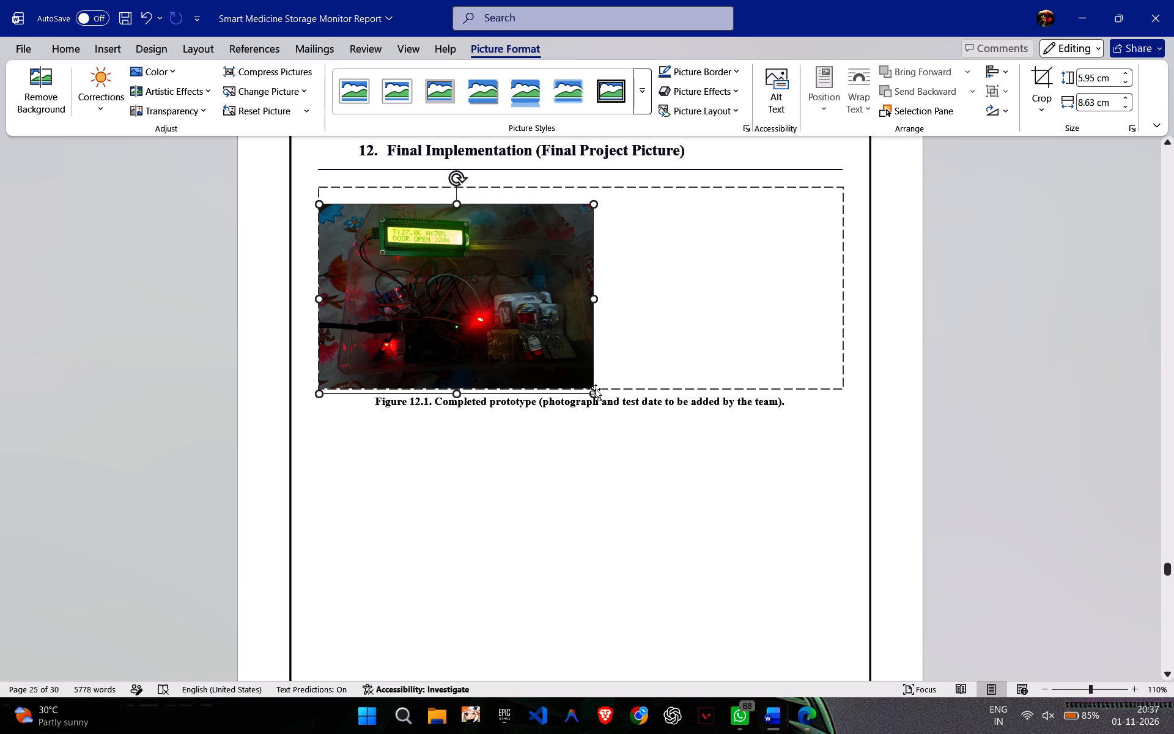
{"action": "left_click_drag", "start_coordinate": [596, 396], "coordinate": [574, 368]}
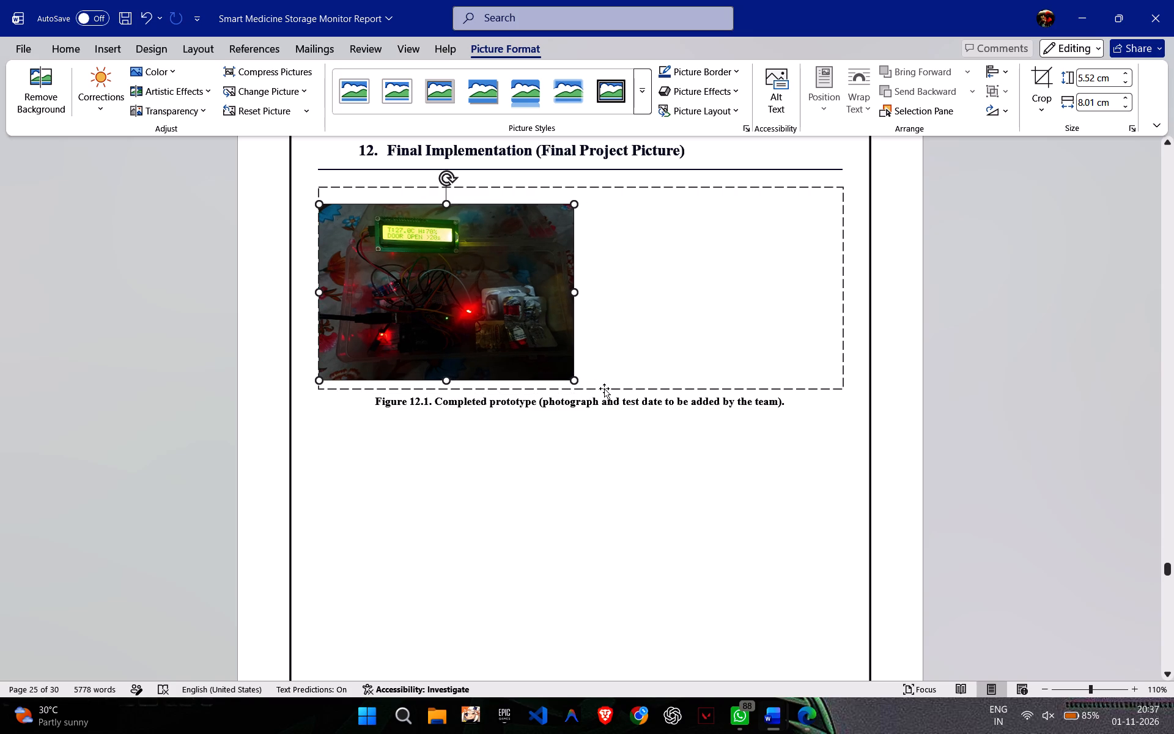
Stretch the dashed placeholder box downward to make it considerably taller, with ample room below the photo.
{"action": "left_click", "coordinate": [604, 388]}
{"action": "left_click_drag", "start_coordinate": [579, 391], "coordinate": [592, 480]}
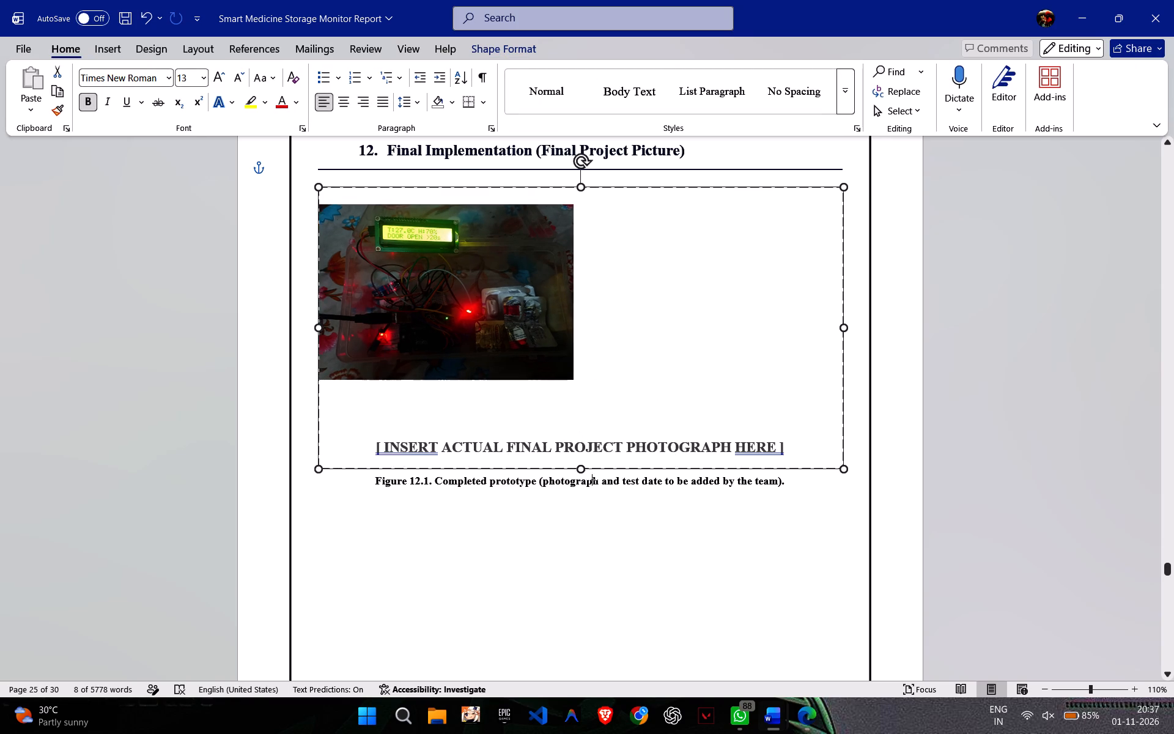
{"action": "left_click_drag", "start_coordinate": [592, 480], "coordinate": [586, 538]}
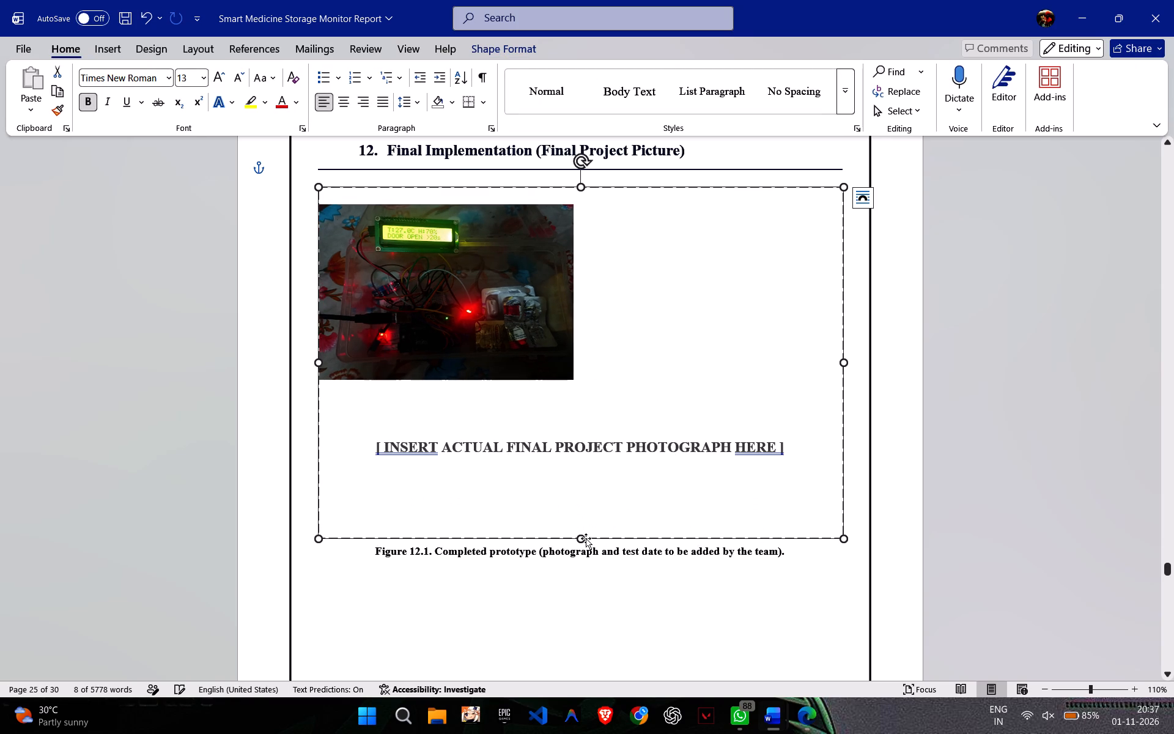
Delete the placeholder text "[ INSERT ACTUAL FINAL PROJECT PHOTOGRAPH HERE ]" and the empty lines between it and the photo.
{"action": "left_click", "coordinate": [789, 447]}
{"action": "left_click_drag", "start_coordinate": [789, 447], "coordinate": [666, 467]}
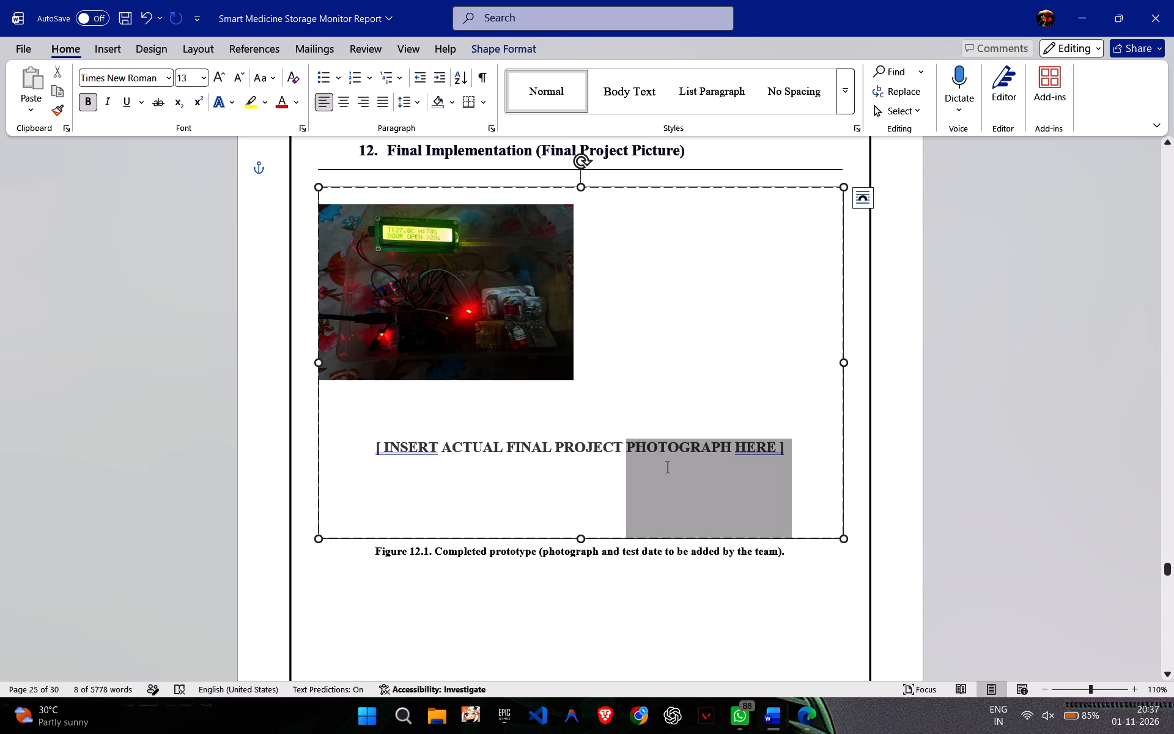
{"action": "left_click_drag", "start_coordinate": [666, 467], "coordinate": [379, 458]}
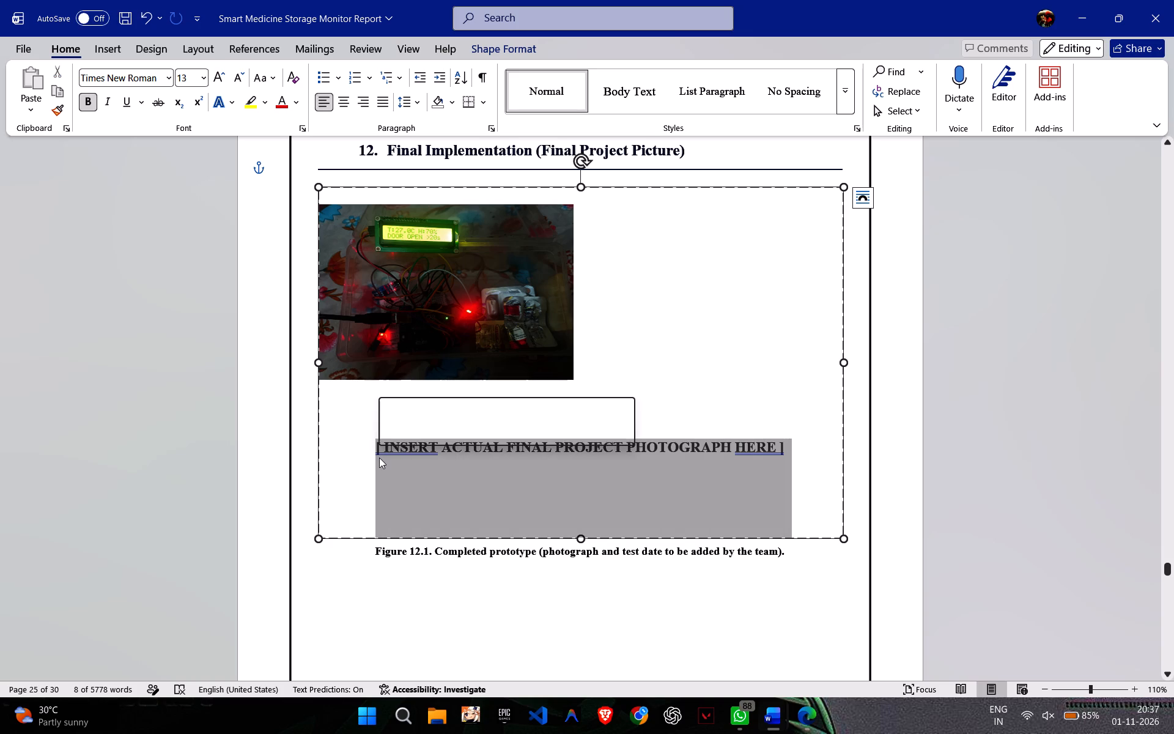
{"action": "key", "text": "BackSpace"}
{"action": "key", "text": "BackSpace"}
{"action": "key", "text": "BackSpace"}
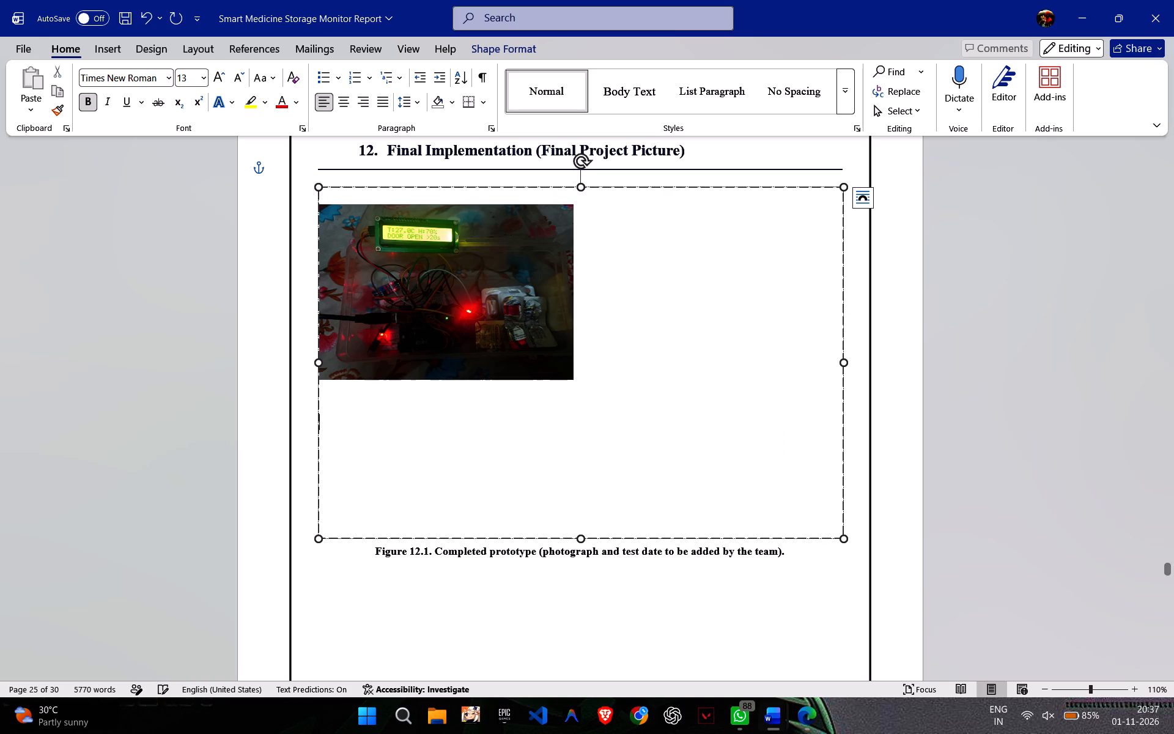
{"action": "key", "text": "BackSpace"}
{"action": "key", "text": "BackSpace"}
{"action": "key", "text": "BackSpace"}
{"action": "key", "text": "BackSpace"}
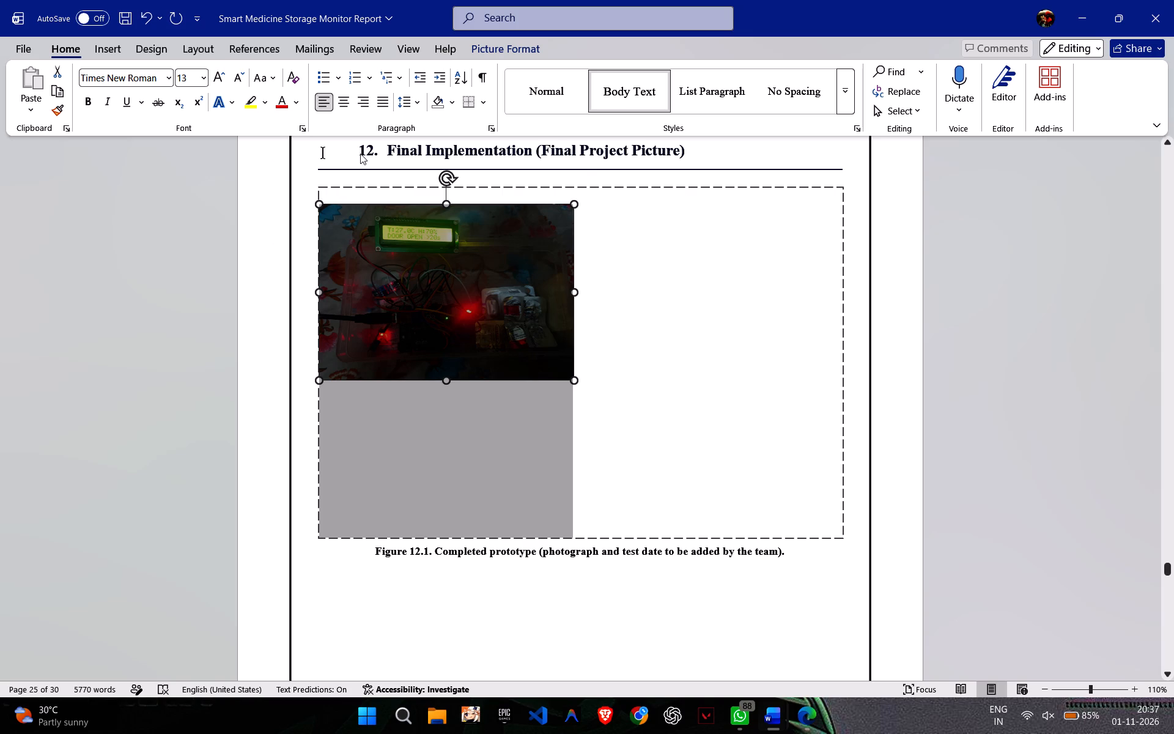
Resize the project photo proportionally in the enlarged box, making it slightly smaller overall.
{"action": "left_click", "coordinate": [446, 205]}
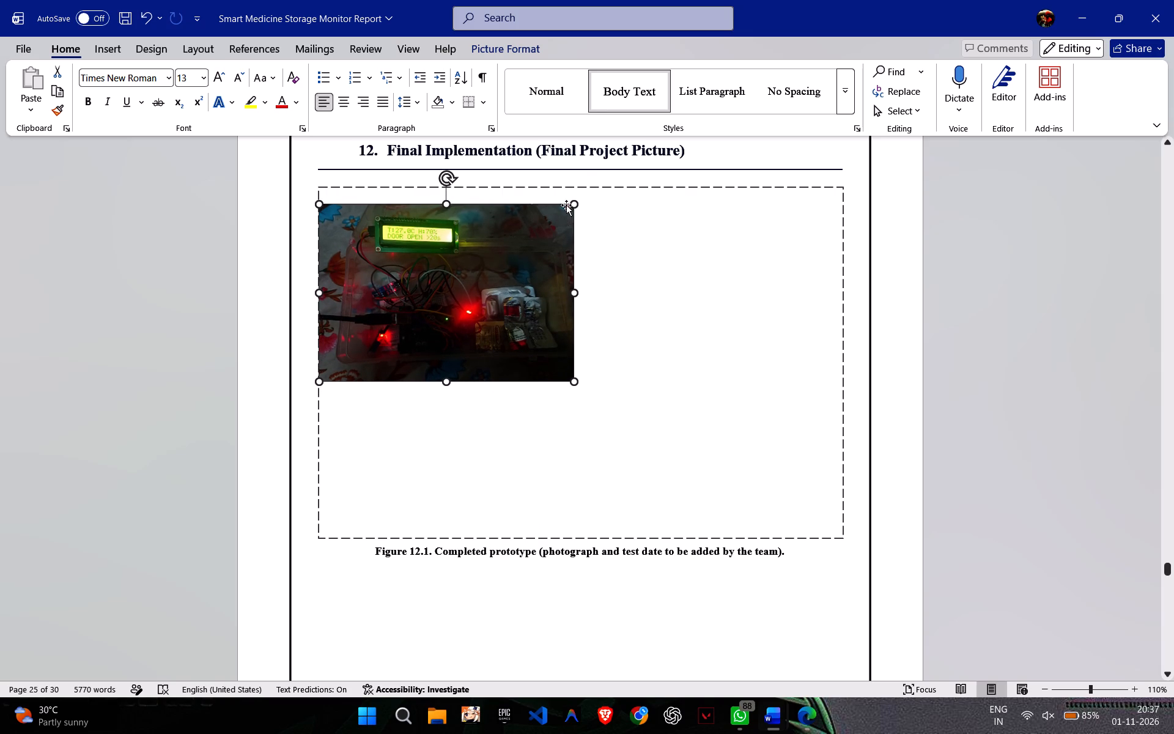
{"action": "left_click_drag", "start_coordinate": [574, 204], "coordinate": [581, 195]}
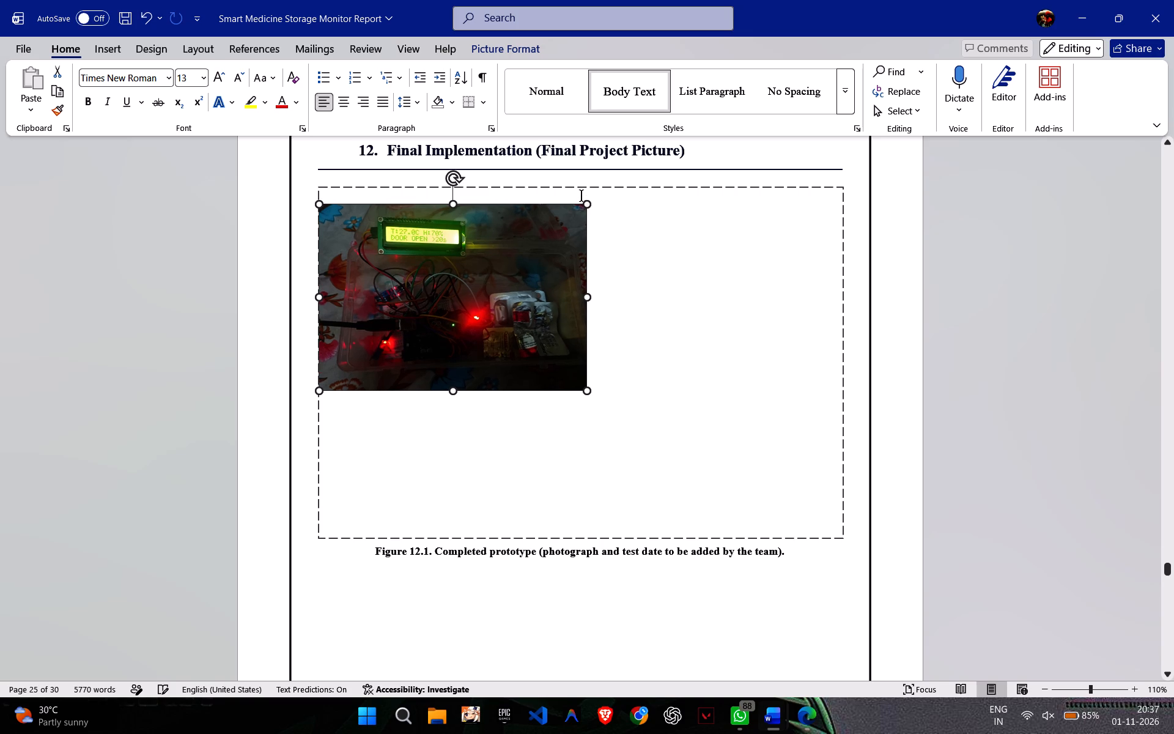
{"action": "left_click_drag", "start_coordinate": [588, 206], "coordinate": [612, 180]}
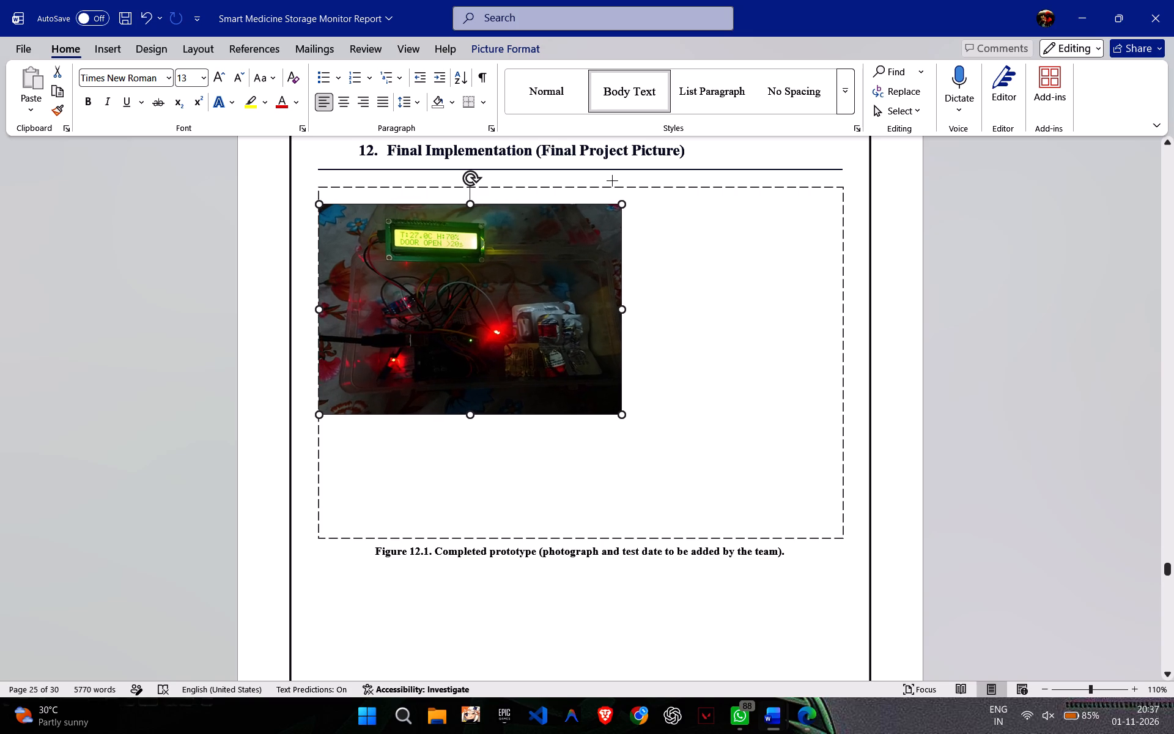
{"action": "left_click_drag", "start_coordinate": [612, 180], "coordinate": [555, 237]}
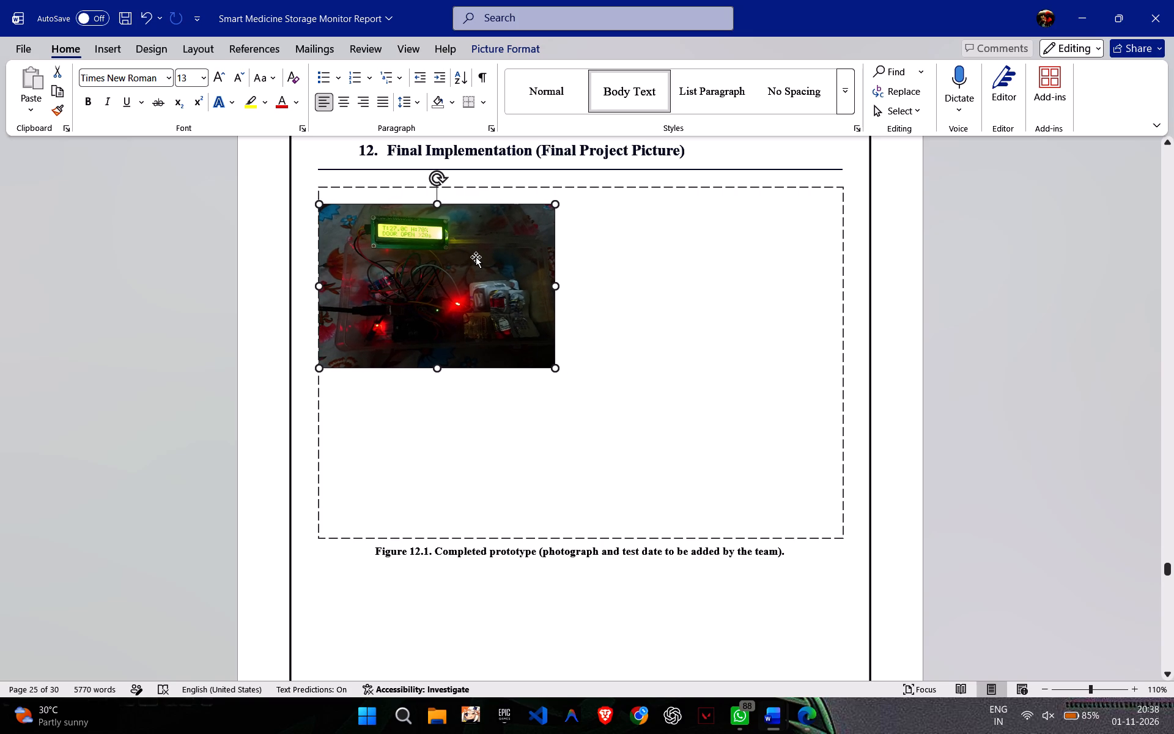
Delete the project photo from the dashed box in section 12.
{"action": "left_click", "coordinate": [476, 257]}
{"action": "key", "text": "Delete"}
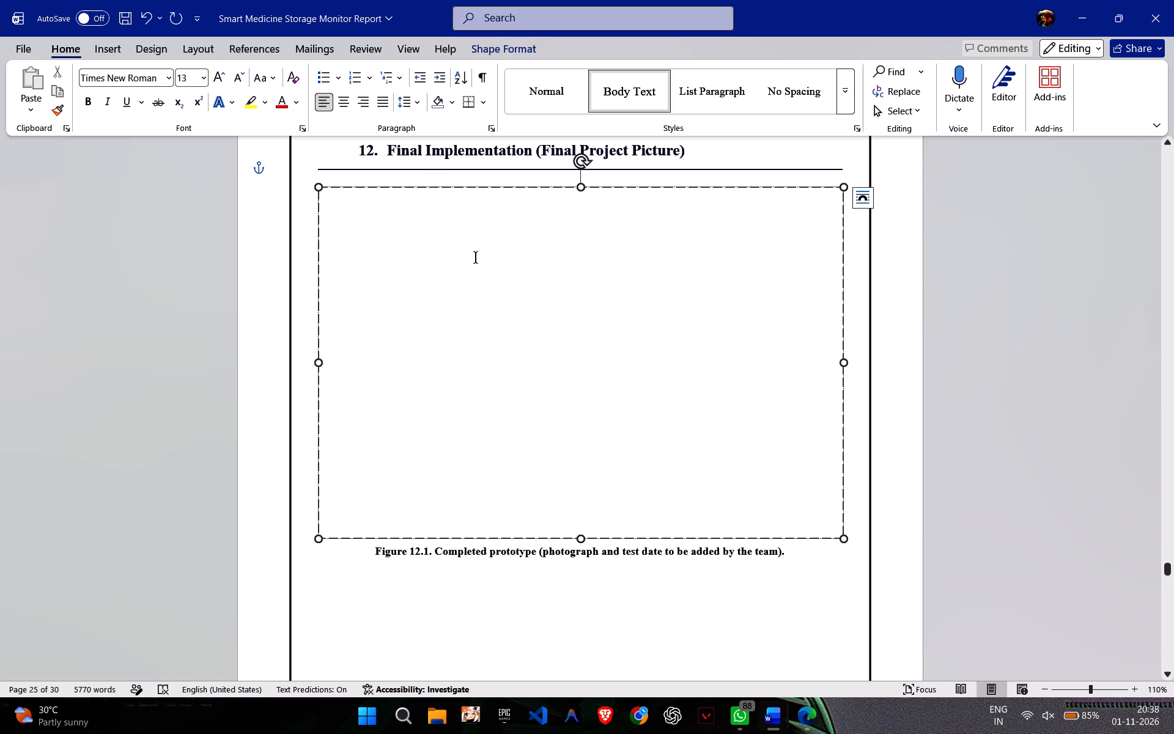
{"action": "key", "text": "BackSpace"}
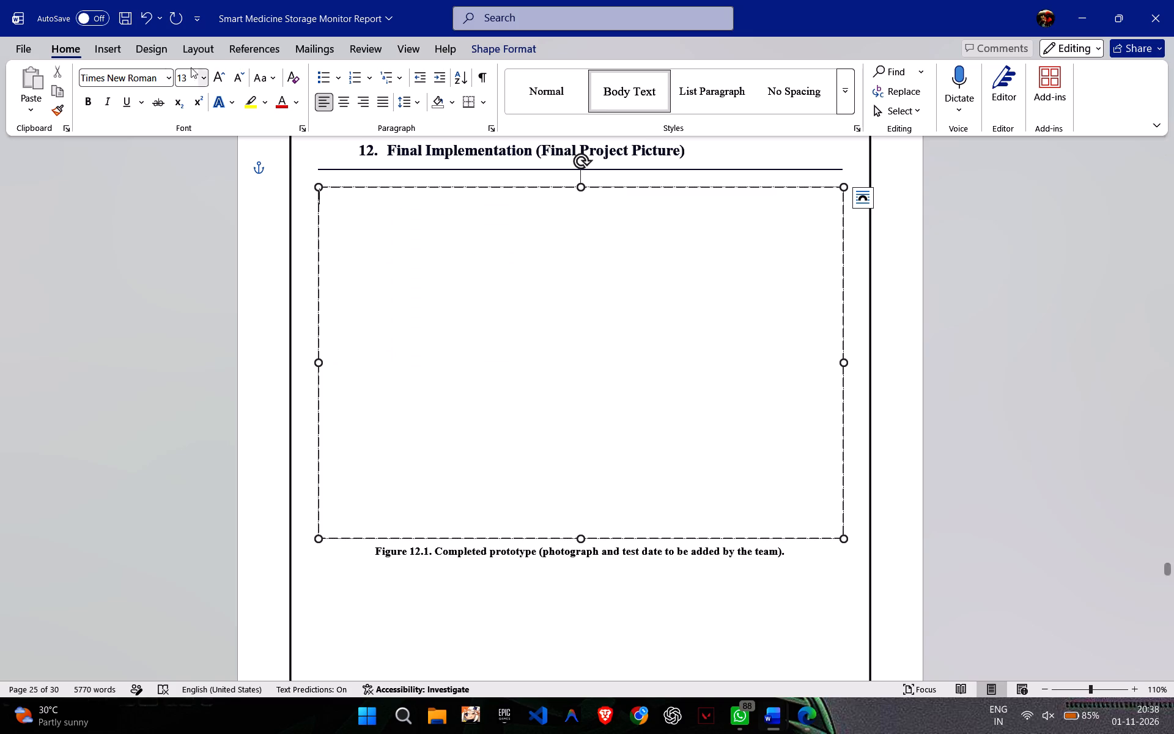
Insert the project photo from this device into the empty dashed box in section 12.
{"action": "left_click", "coordinate": [113, 51]}
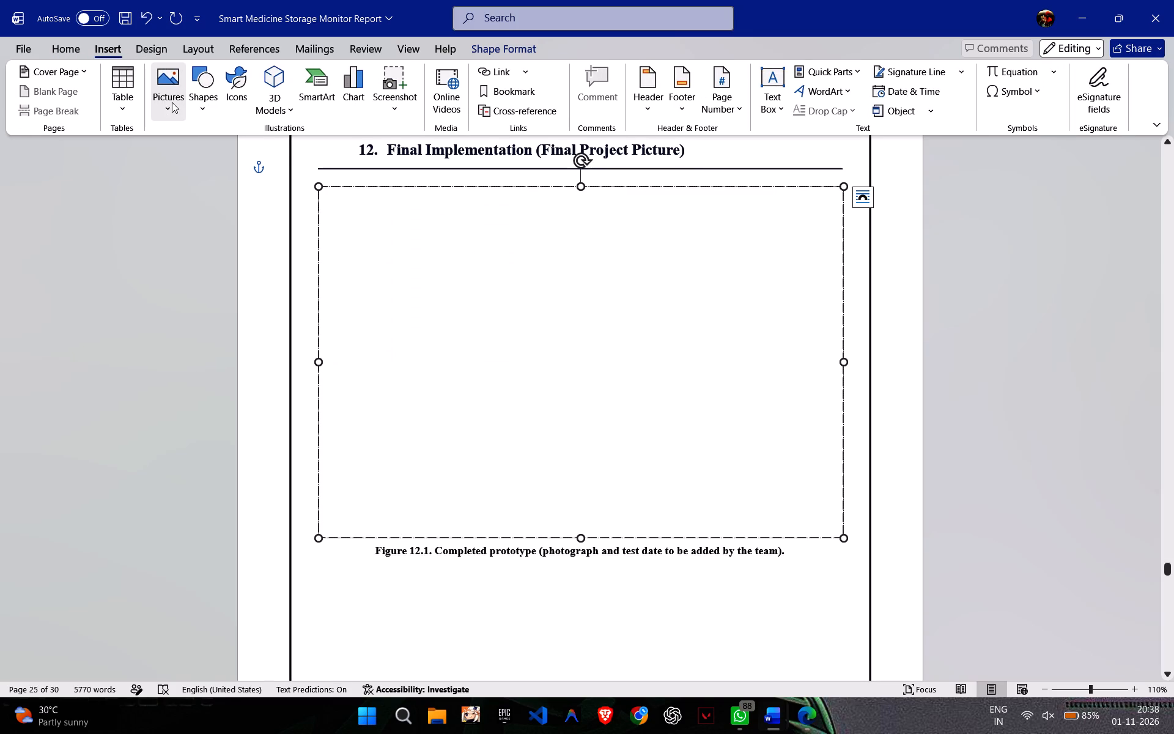
{"action": "left_click", "coordinate": [172, 102]}
{"action": "left_click", "coordinate": [195, 163]}
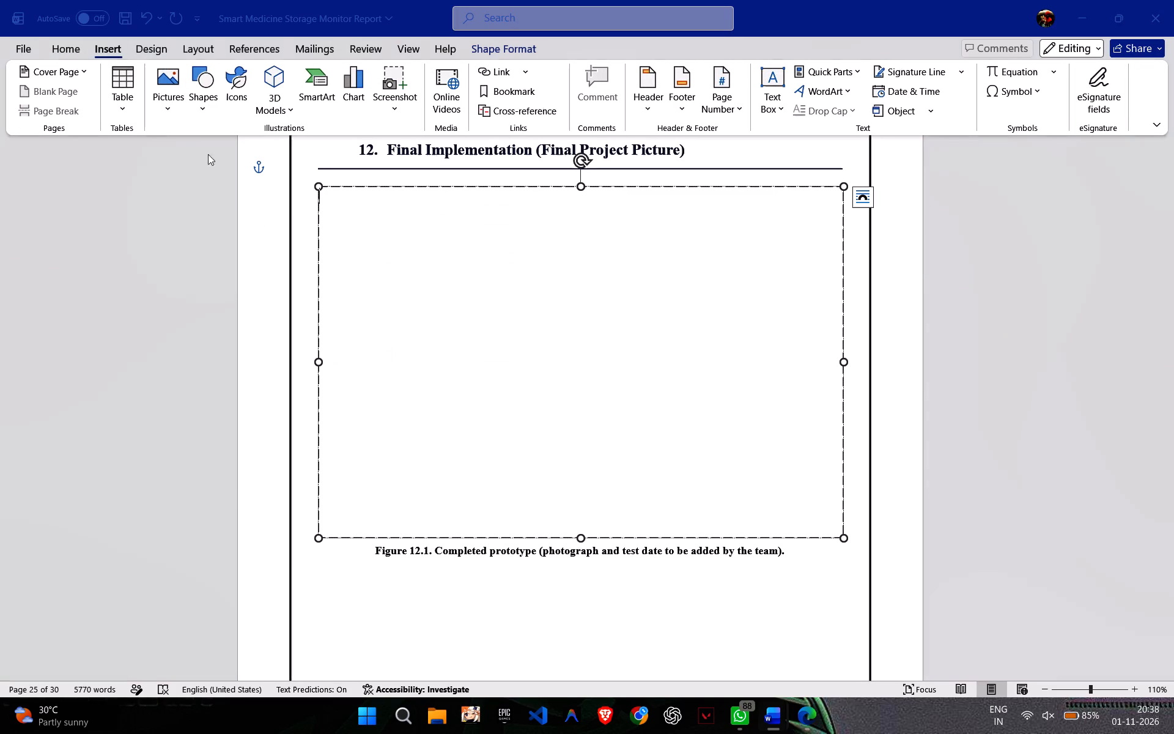
{"action": "double_click", "coordinate": [225, 370]}
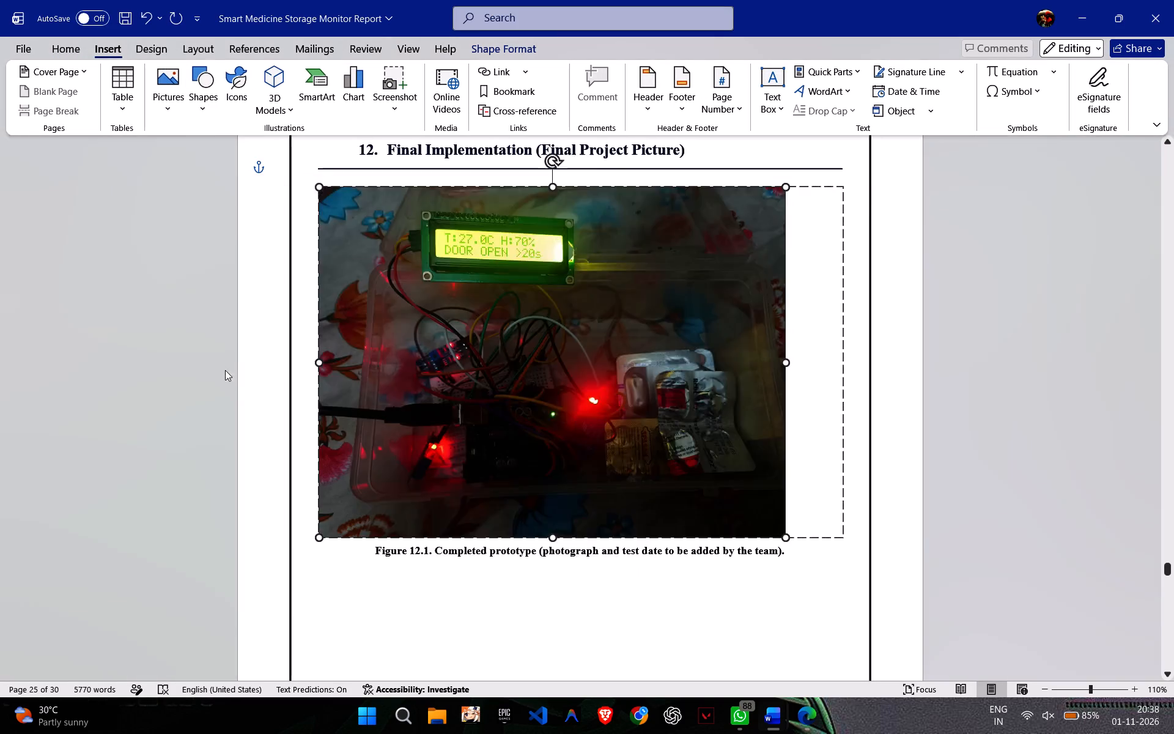
Resize the project photo non-proportionally to about 11 cm wide and 6.4 cm high, leaving space beside and below it.
{"action": "scroll", "coordinate": [538, 358], "scroll_direction": "up", "scroll_amount": 1}
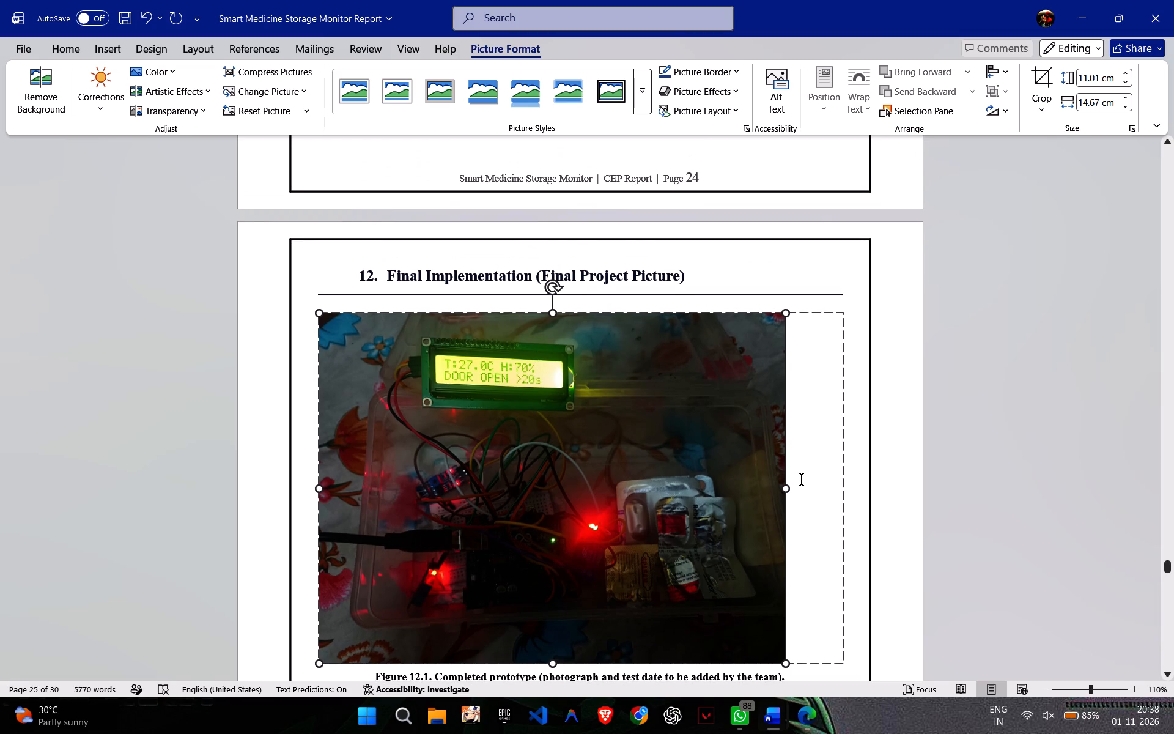
{"action": "left_click", "coordinate": [789, 492]}
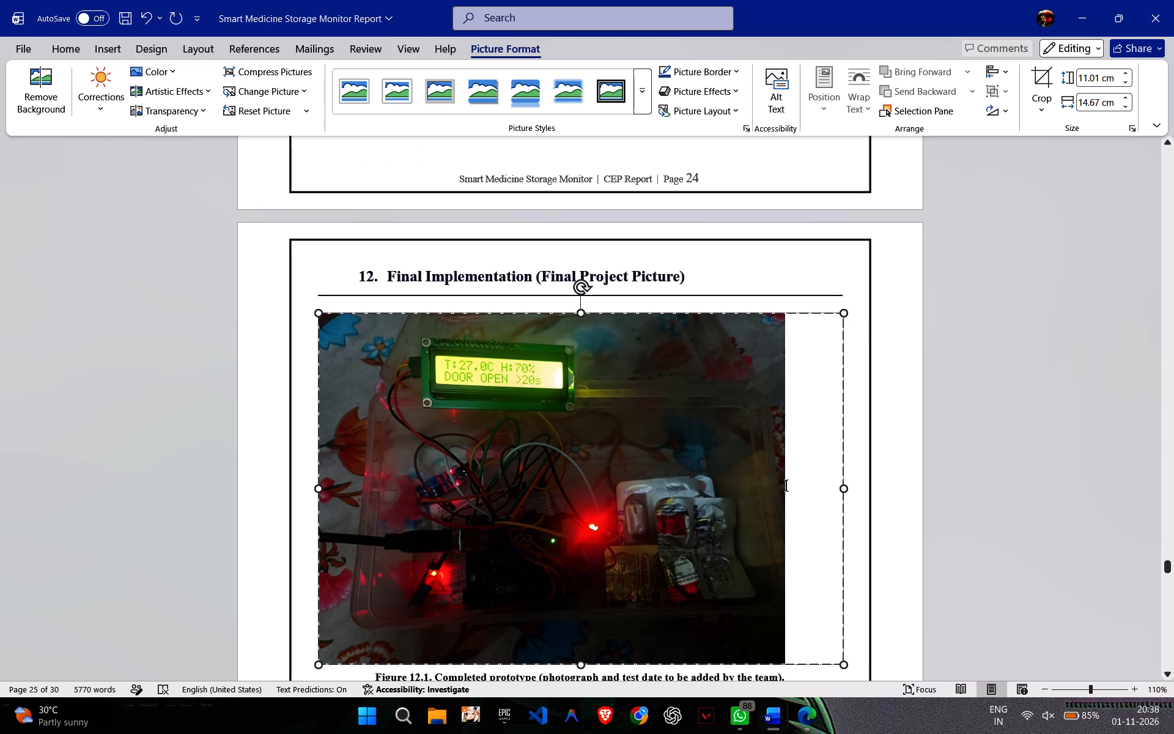
{"action": "left_click", "coordinate": [700, 466]}
{"action": "scroll", "coordinate": [700, 466], "scroll_direction": "down", "scroll_amount": 1}
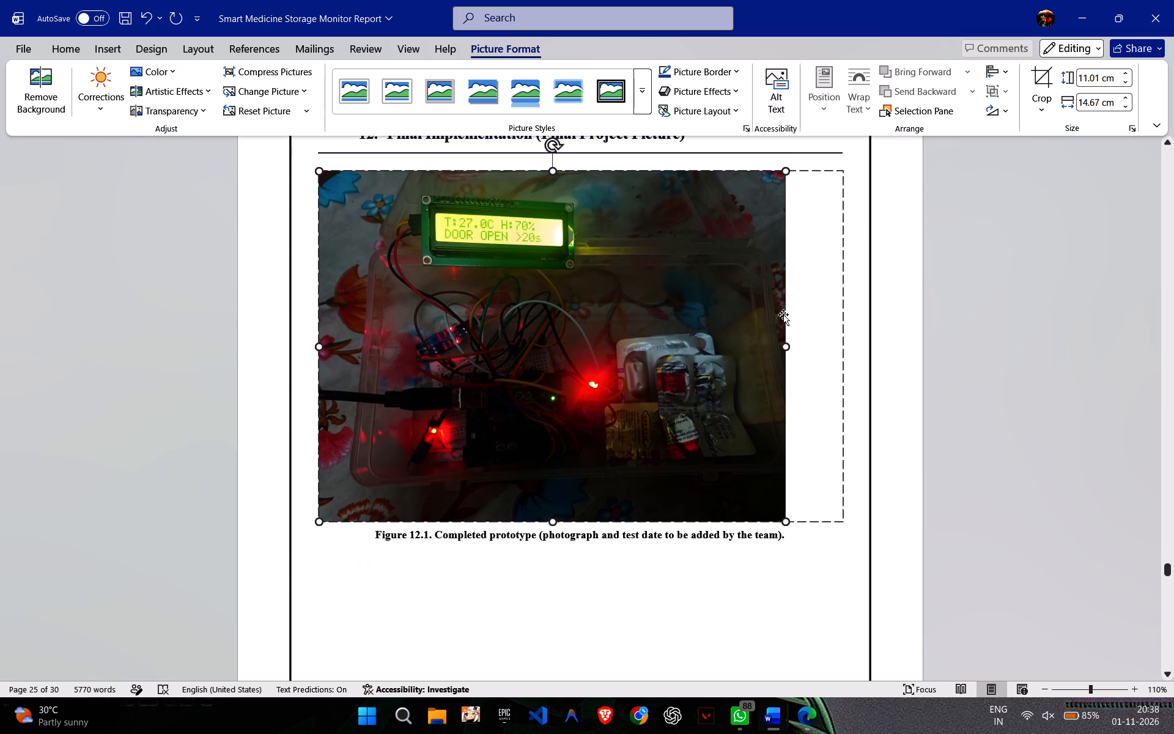
{"action": "left_click_drag", "start_coordinate": [788, 347], "coordinate": [669, 366]}
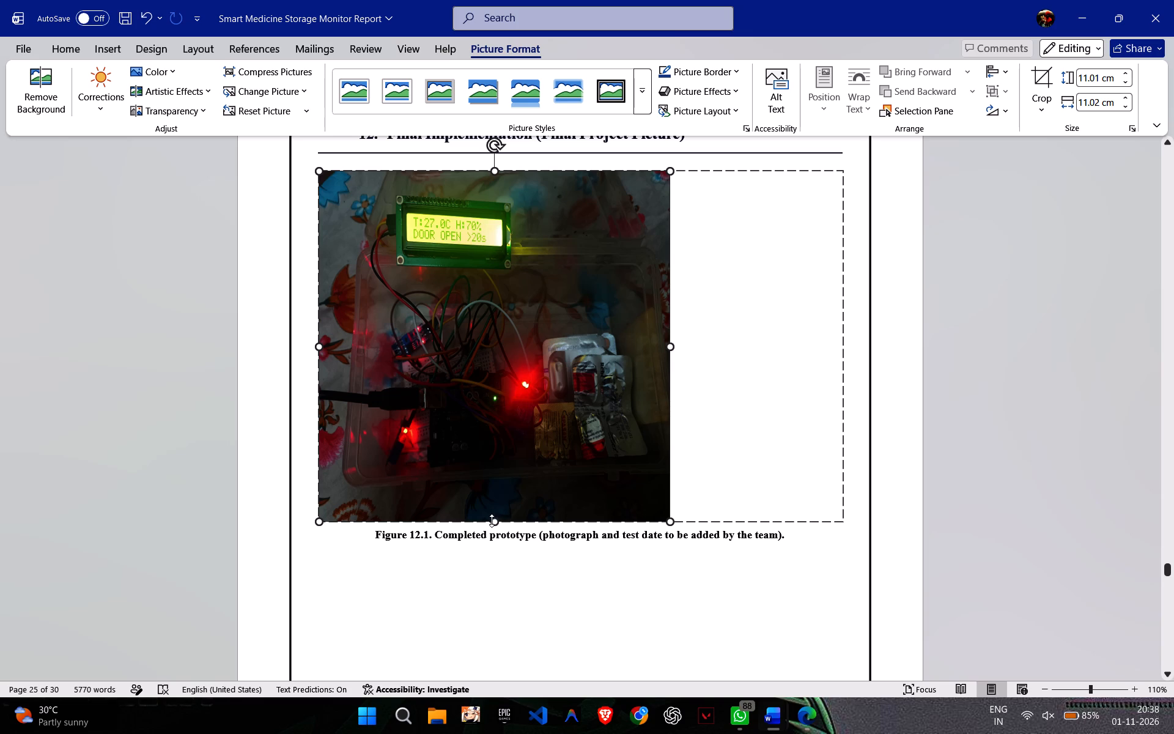
{"action": "left_click_drag", "start_coordinate": [495, 521], "coordinate": [490, 358]}
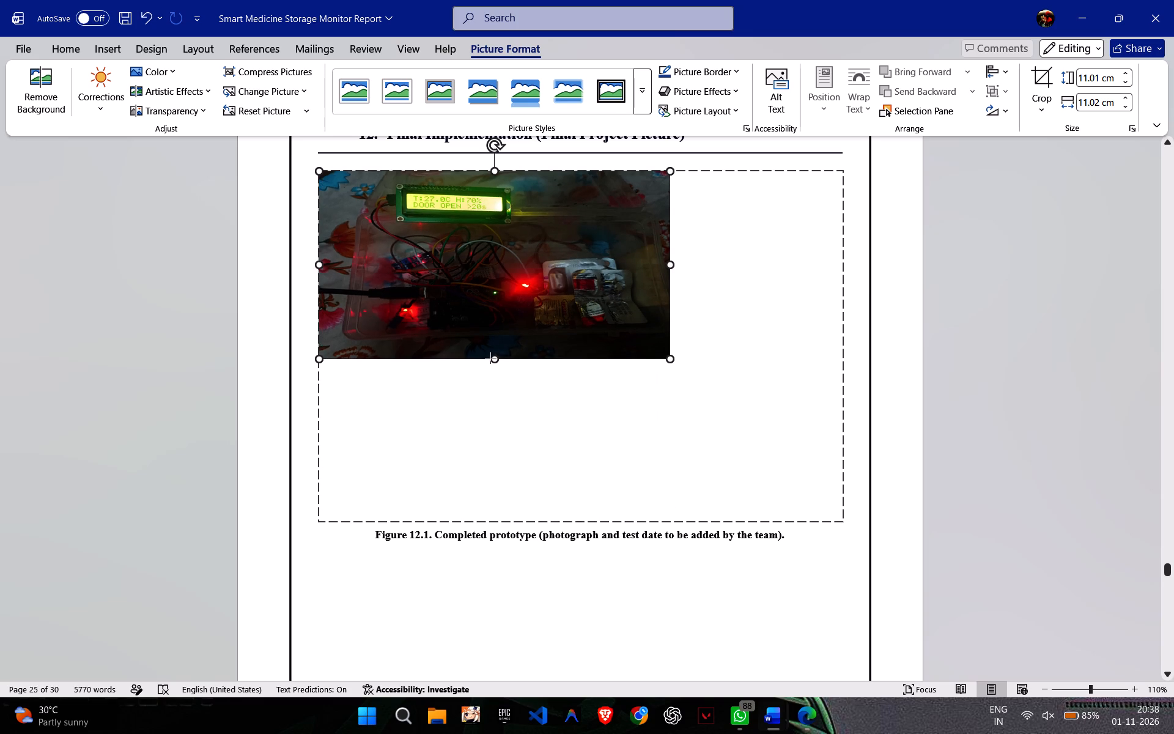
{"action": "left_click_drag", "start_coordinate": [490, 358], "coordinate": [496, 364]}
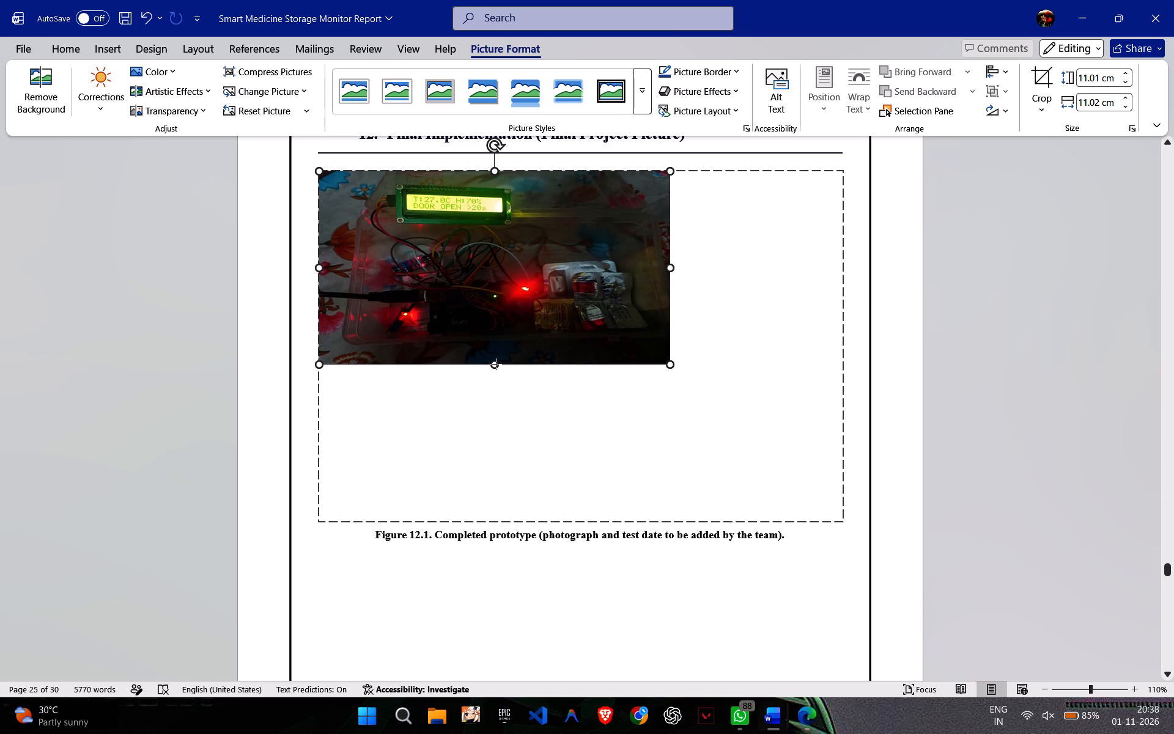
{"action": "left_click_drag", "start_coordinate": [496, 364], "coordinate": [505, 378]}
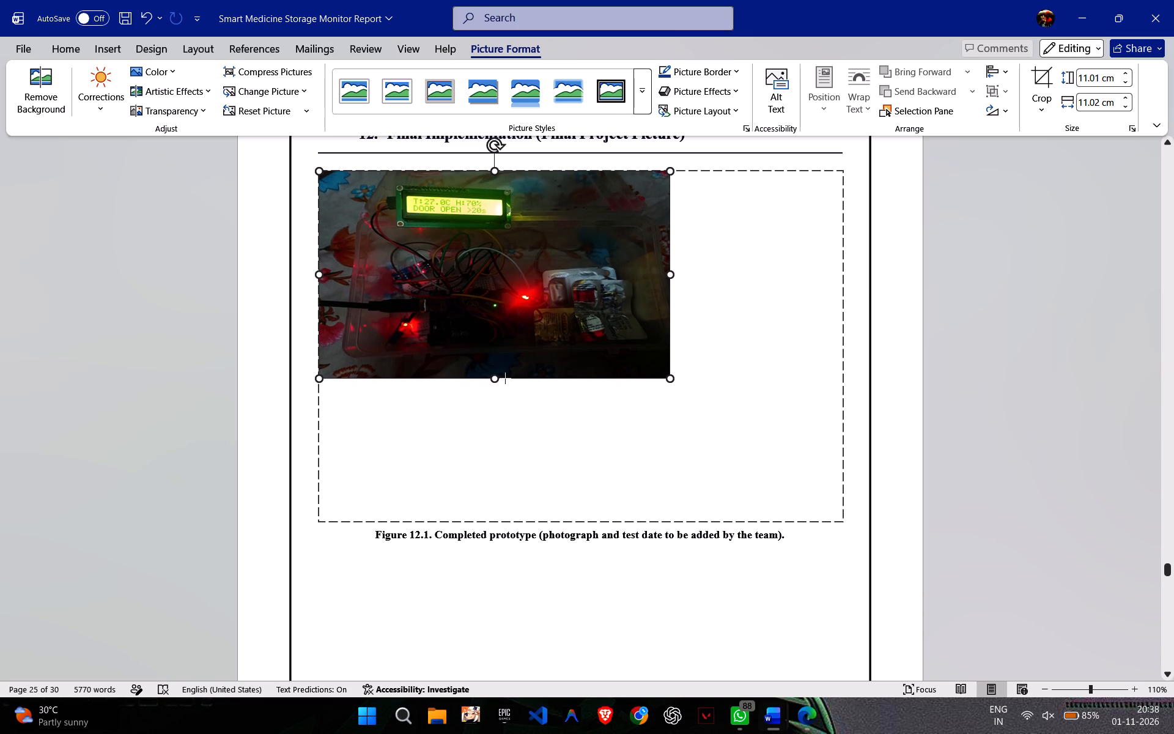
{"action": "left_click_drag", "start_coordinate": [505, 378], "coordinate": [501, 369]}
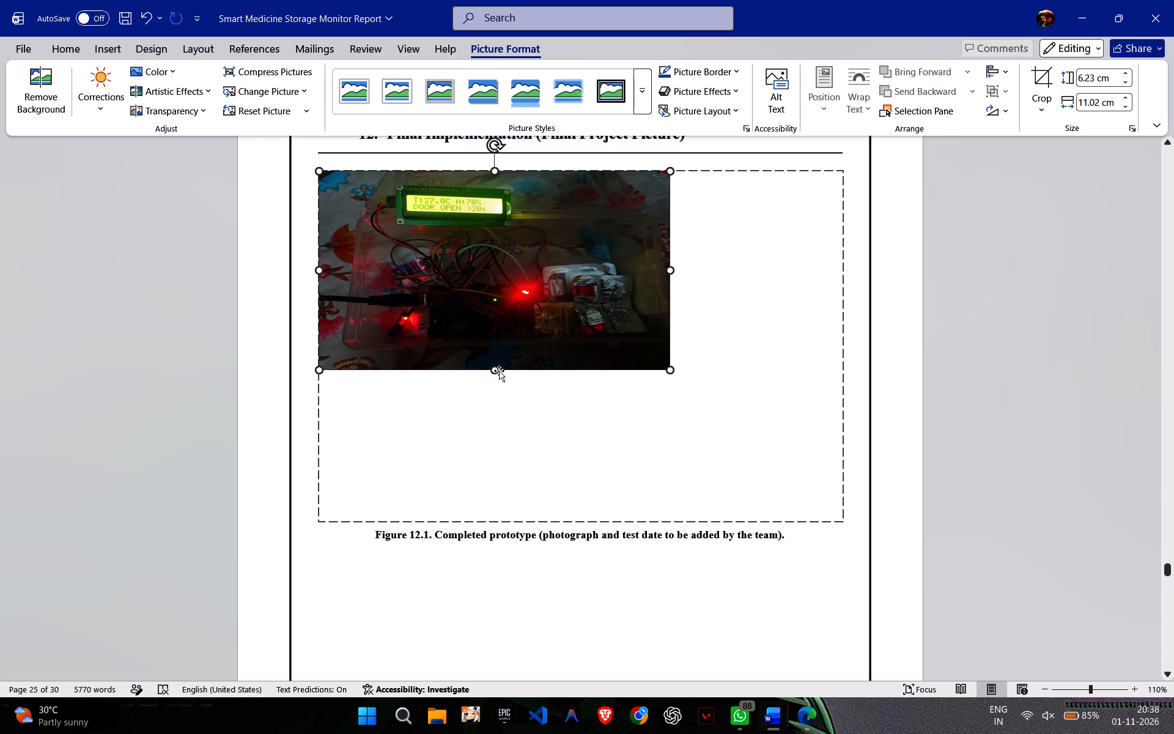
{"action": "left_click", "coordinate": [498, 373]}
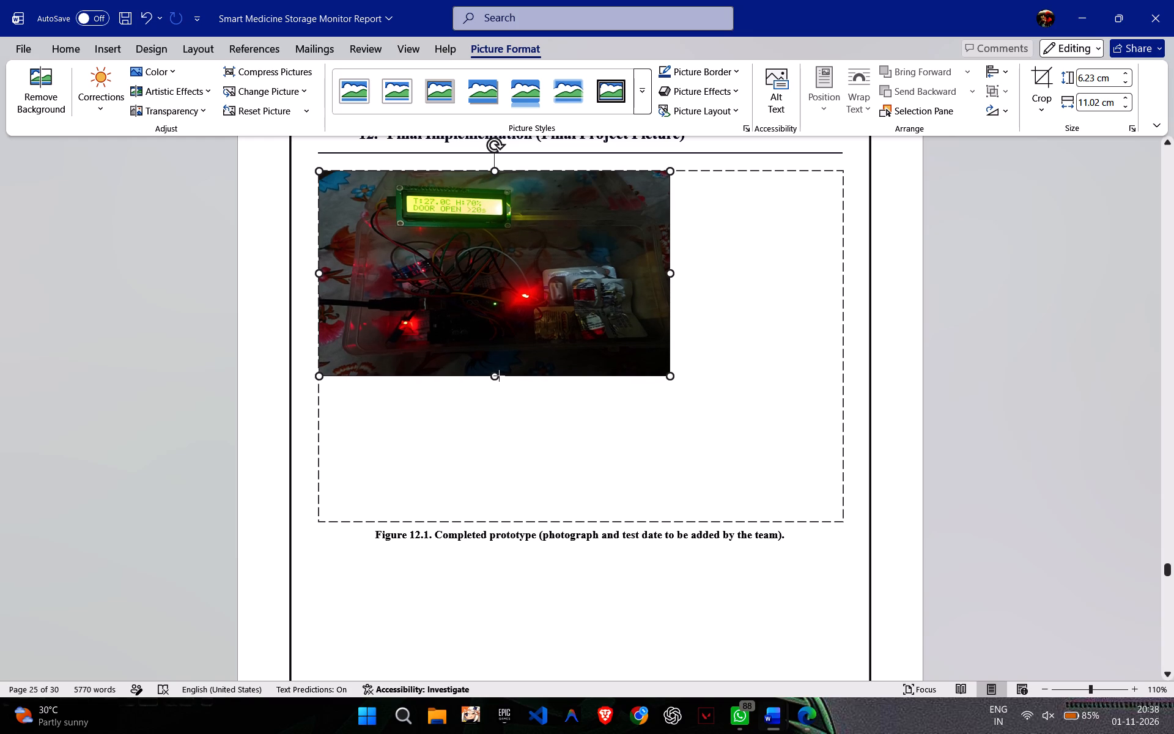
{"action": "left_click", "coordinate": [655, 626]}
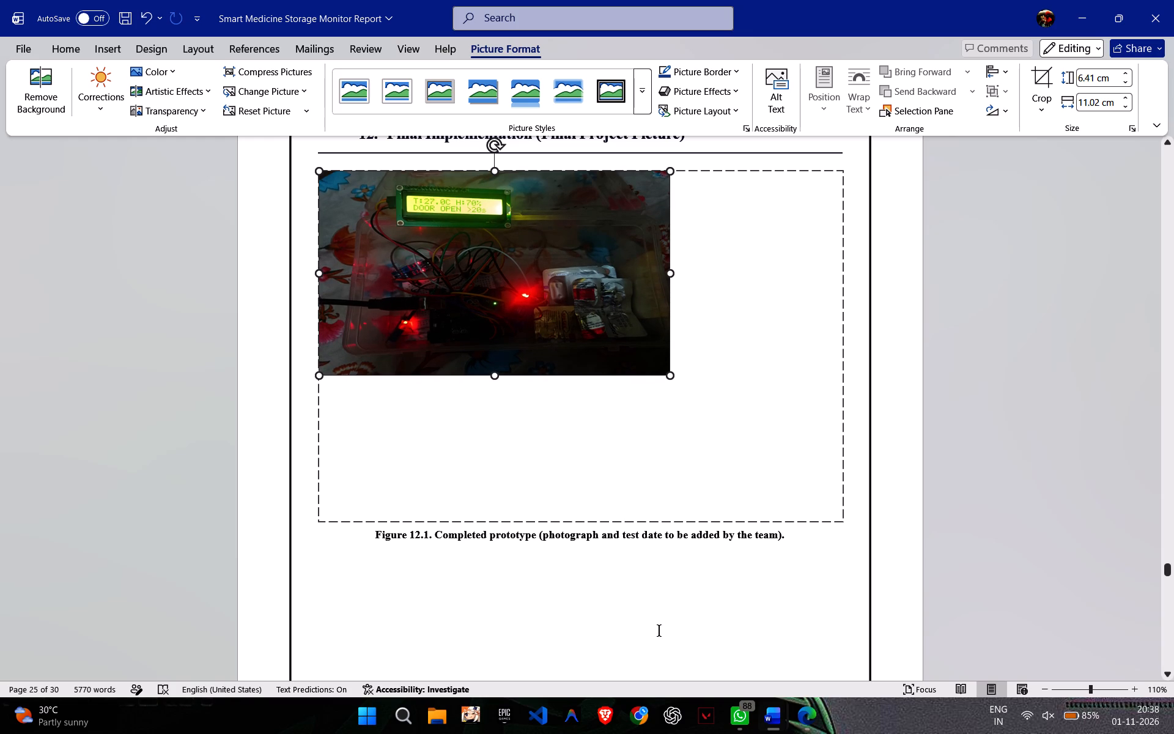
Place the text cursor beside the project photo inside the dashed box.
{"action": "scroll", "coordinate": [701, 365], "scroll_direction": "up", "scroll_amount": 1}
{"action": "left_click", "coordinate": [729, 372]}
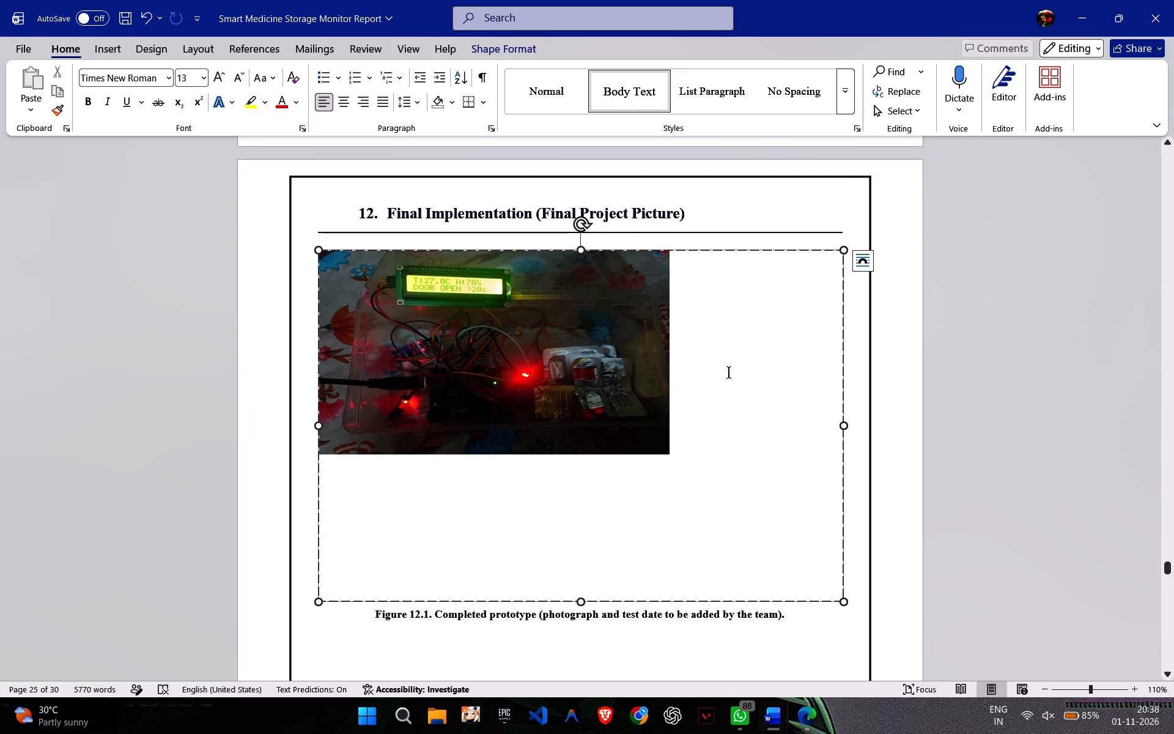
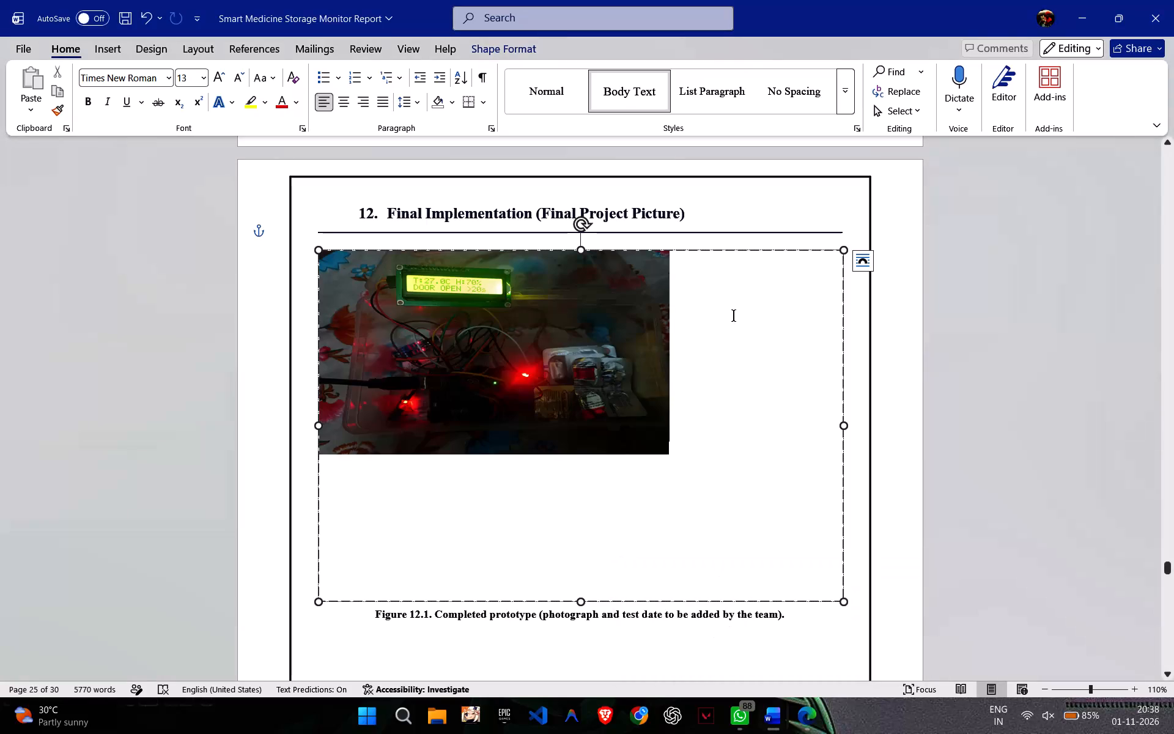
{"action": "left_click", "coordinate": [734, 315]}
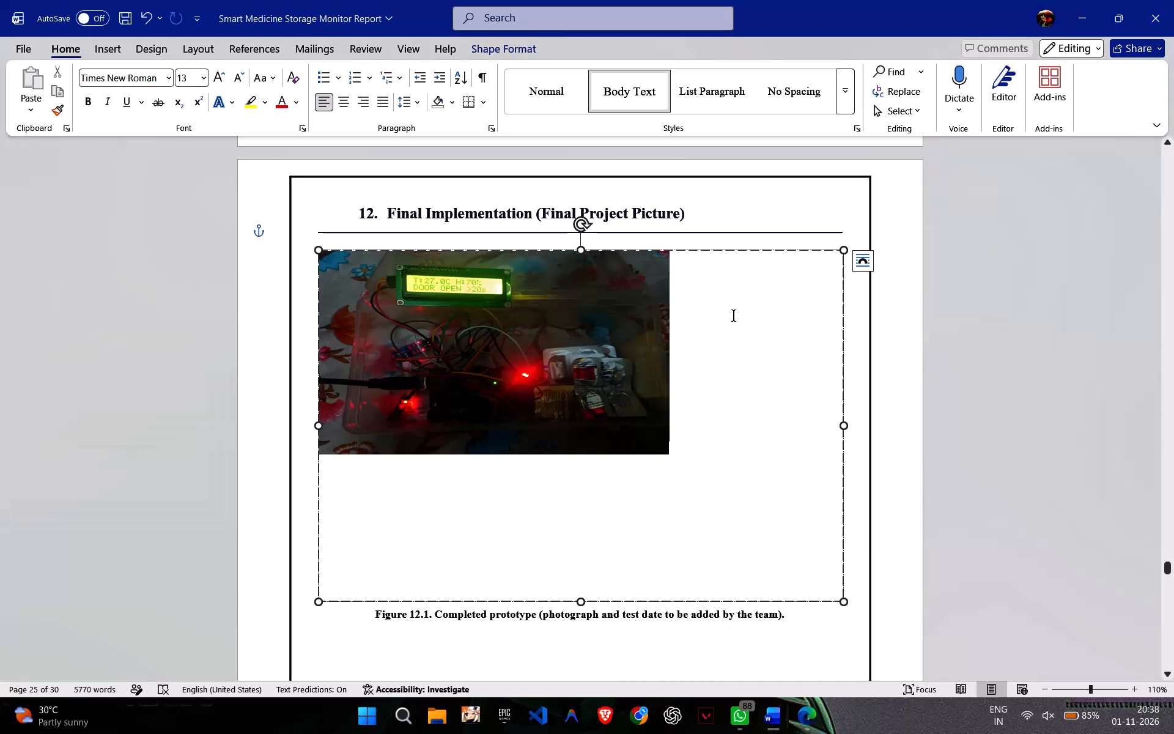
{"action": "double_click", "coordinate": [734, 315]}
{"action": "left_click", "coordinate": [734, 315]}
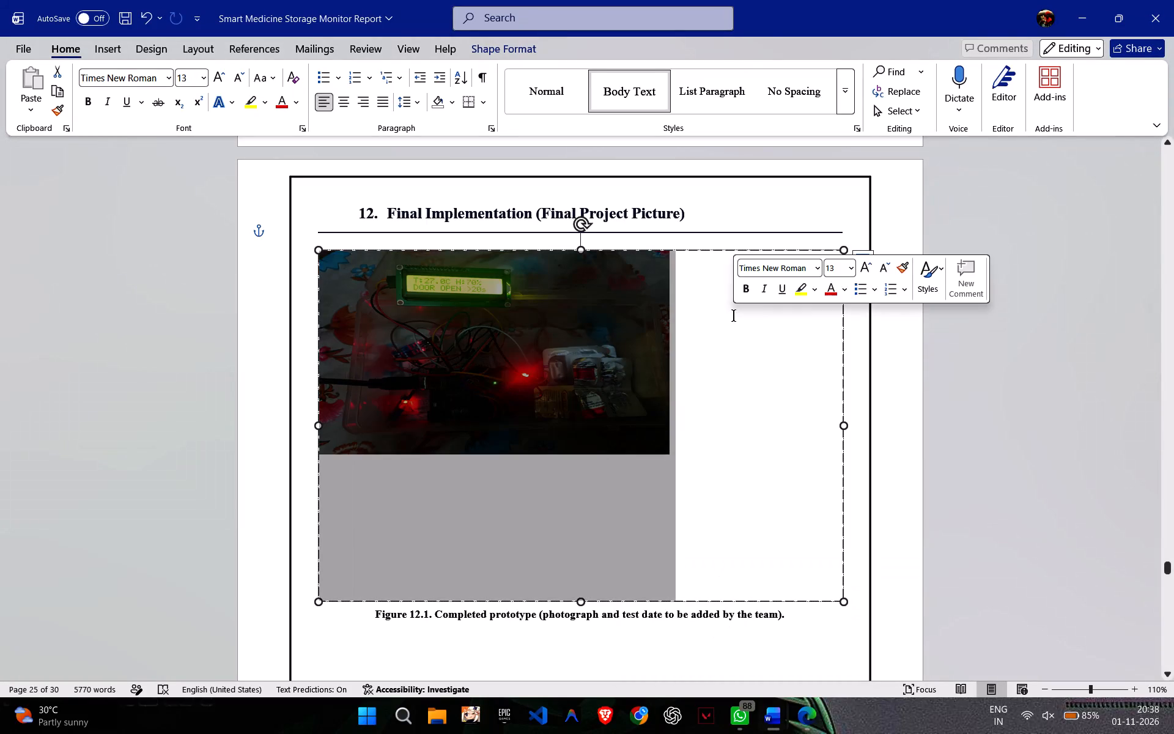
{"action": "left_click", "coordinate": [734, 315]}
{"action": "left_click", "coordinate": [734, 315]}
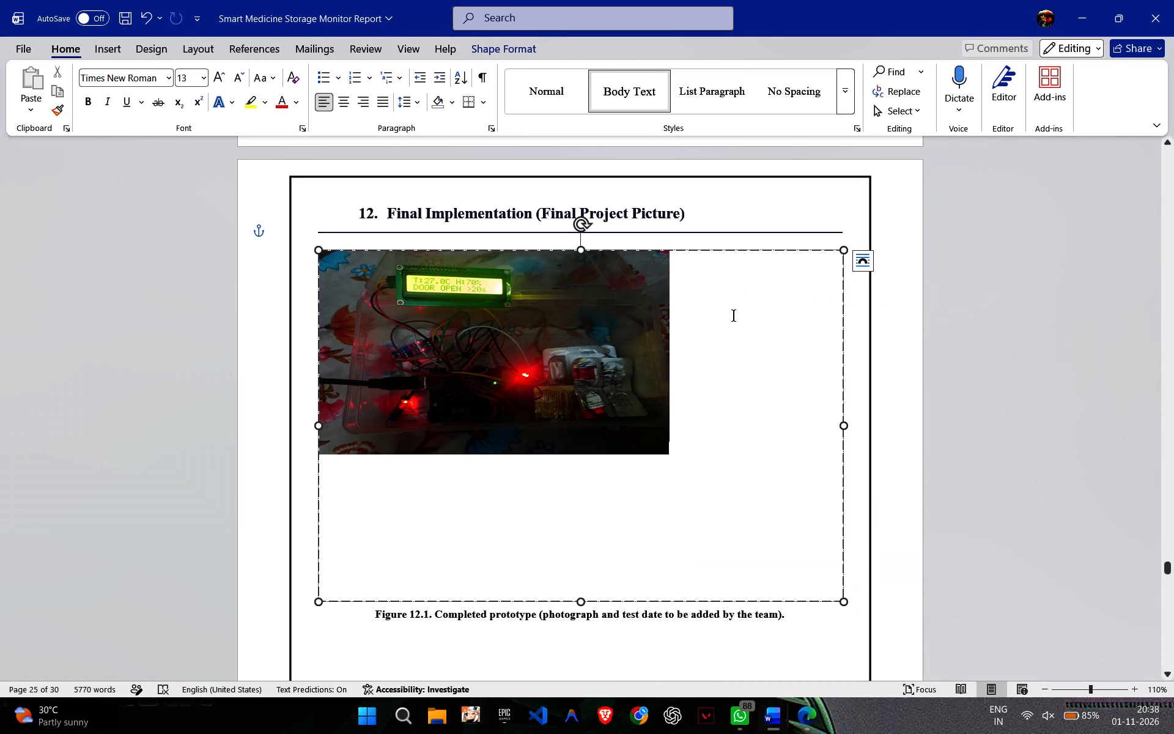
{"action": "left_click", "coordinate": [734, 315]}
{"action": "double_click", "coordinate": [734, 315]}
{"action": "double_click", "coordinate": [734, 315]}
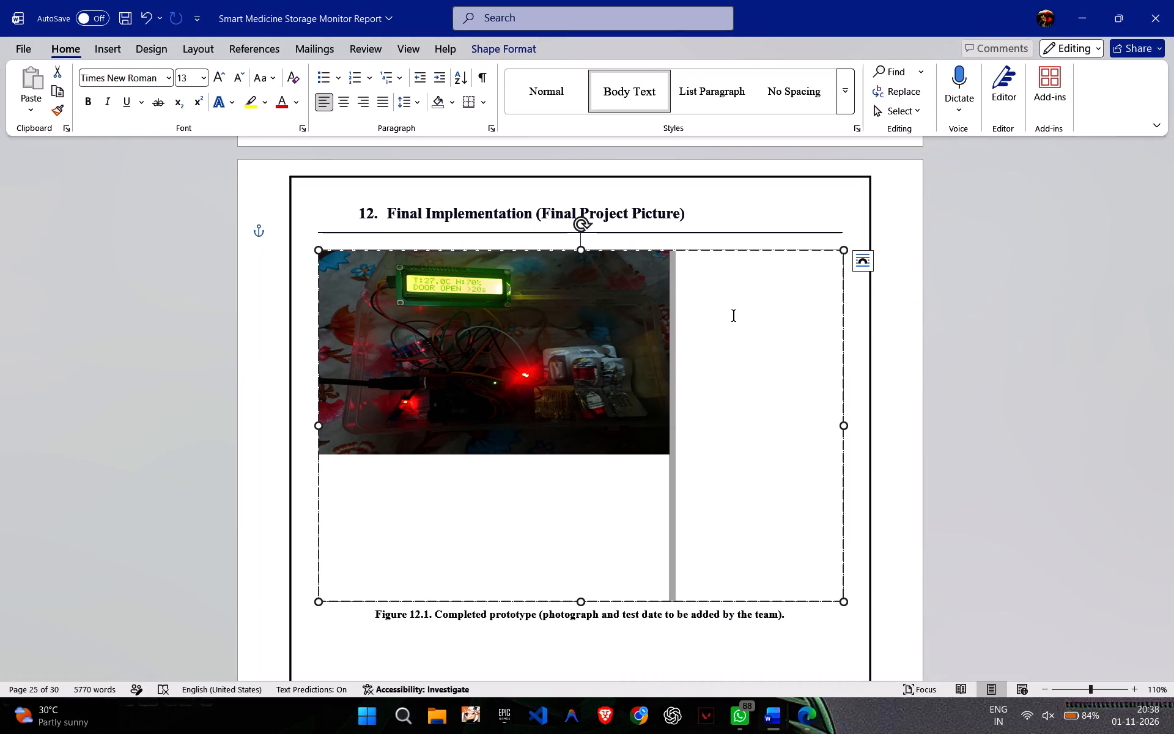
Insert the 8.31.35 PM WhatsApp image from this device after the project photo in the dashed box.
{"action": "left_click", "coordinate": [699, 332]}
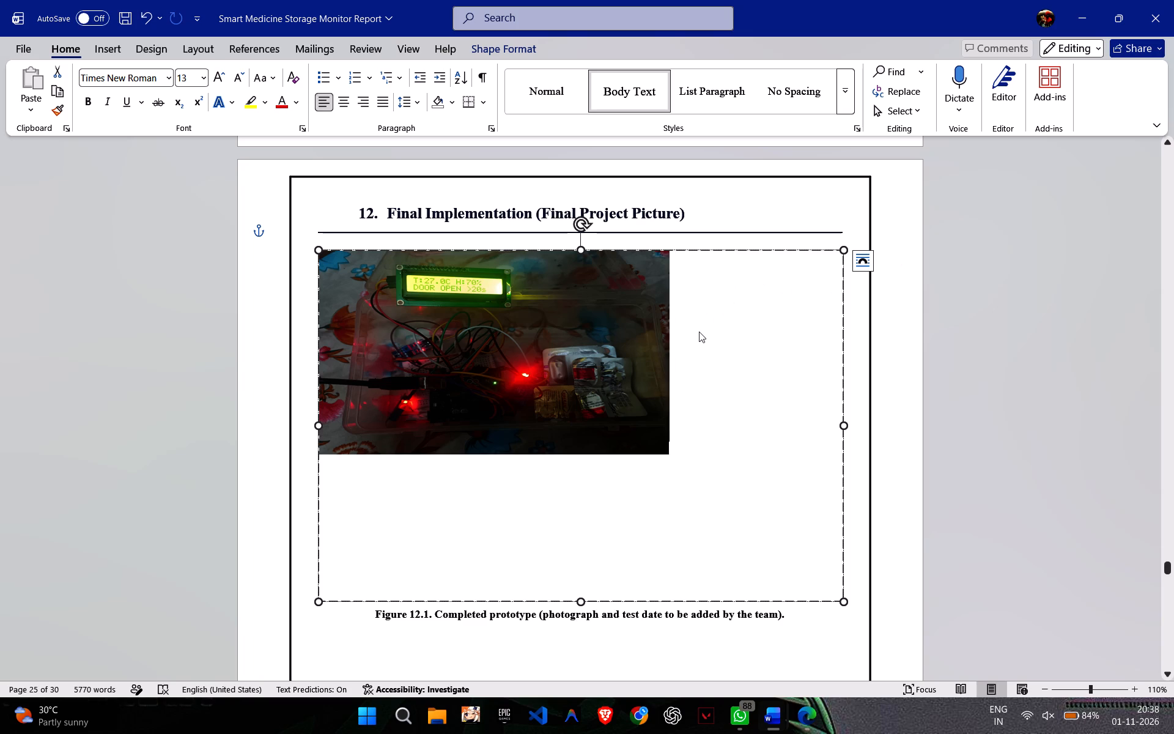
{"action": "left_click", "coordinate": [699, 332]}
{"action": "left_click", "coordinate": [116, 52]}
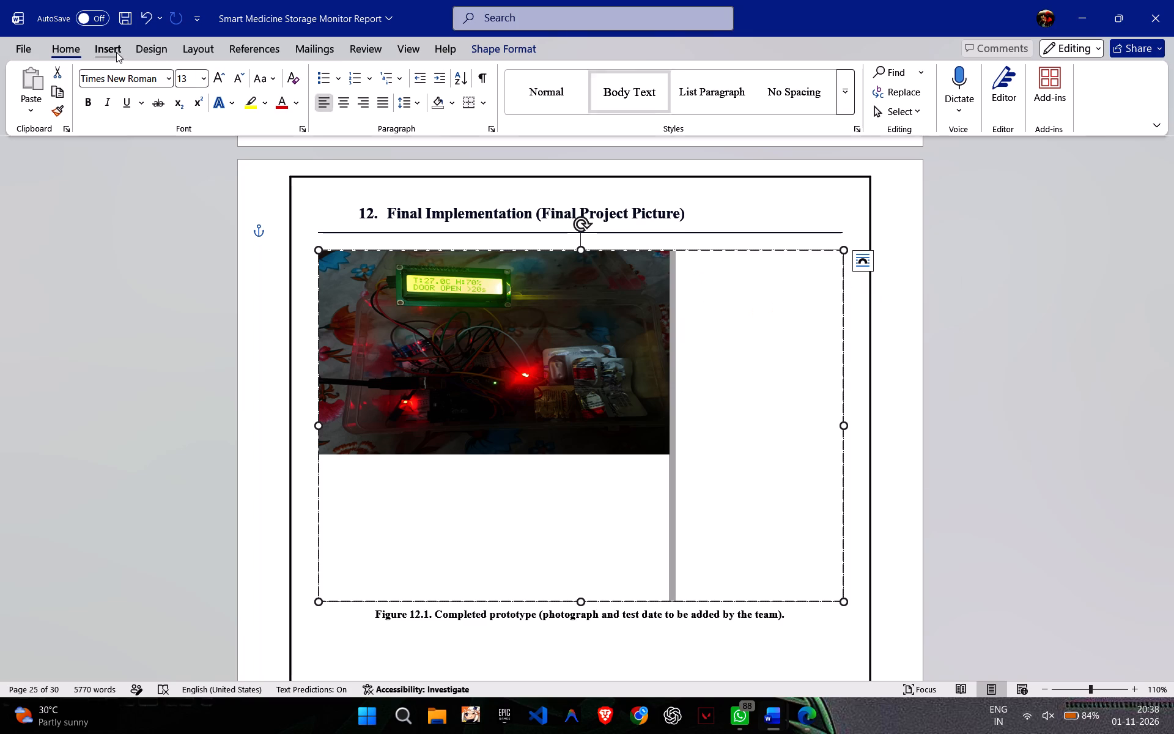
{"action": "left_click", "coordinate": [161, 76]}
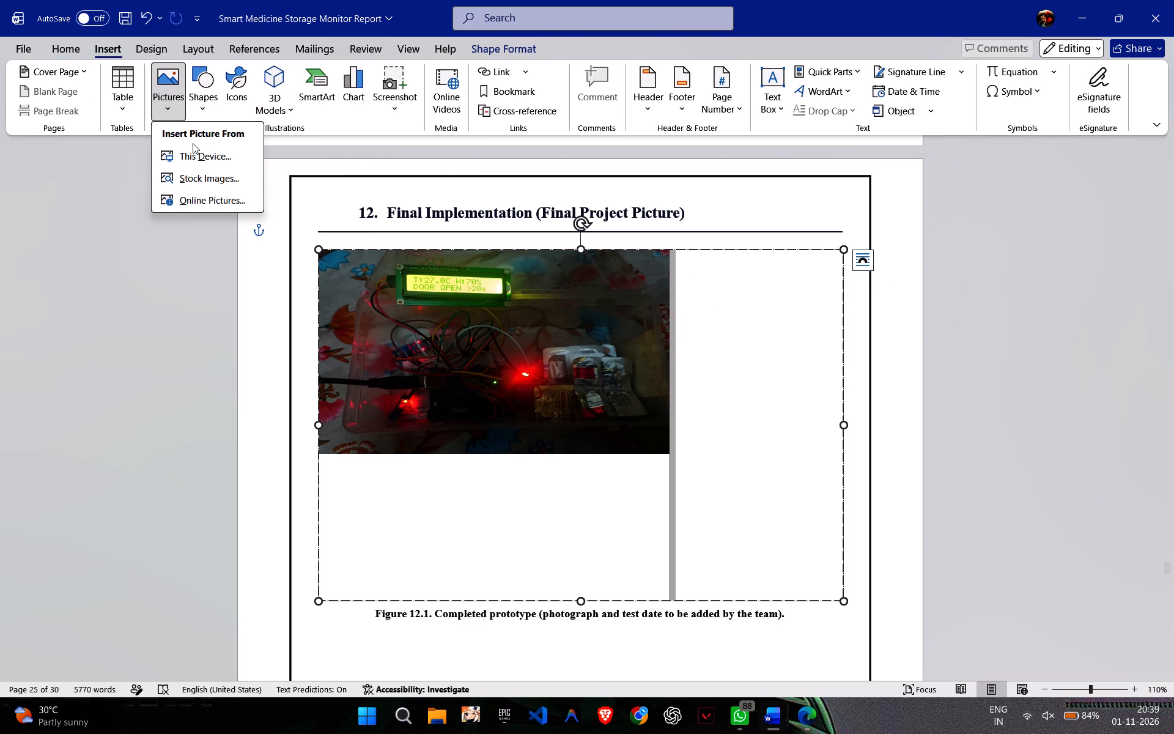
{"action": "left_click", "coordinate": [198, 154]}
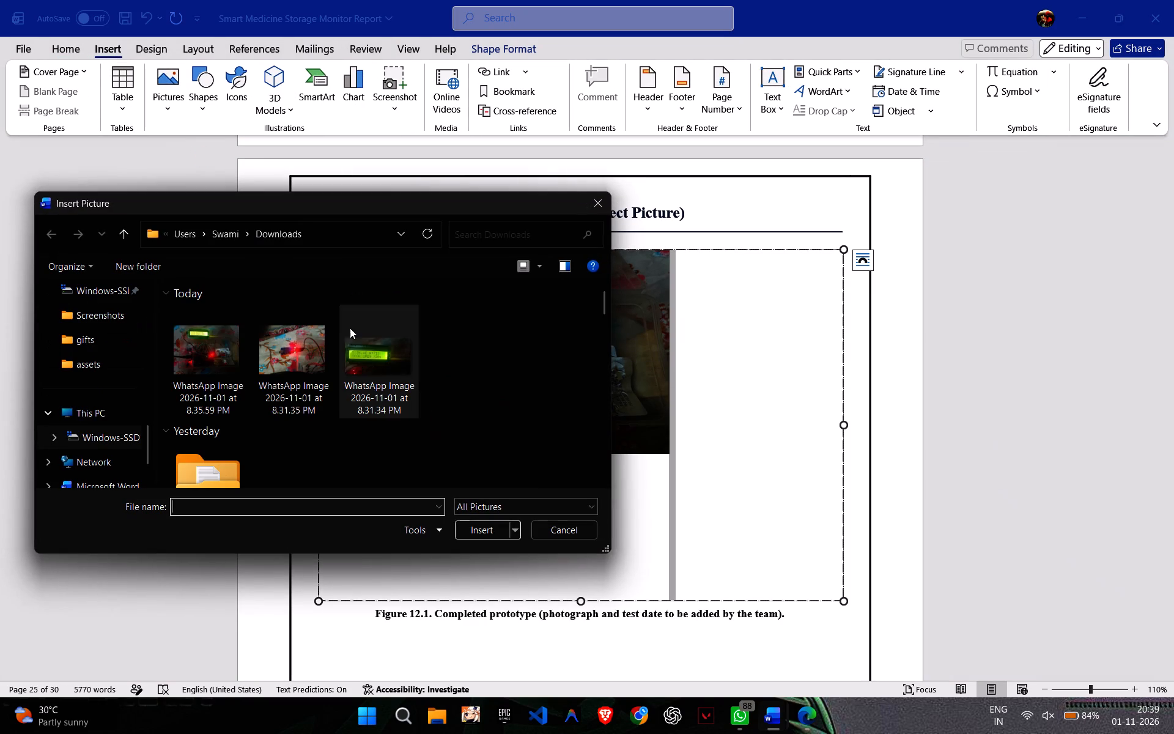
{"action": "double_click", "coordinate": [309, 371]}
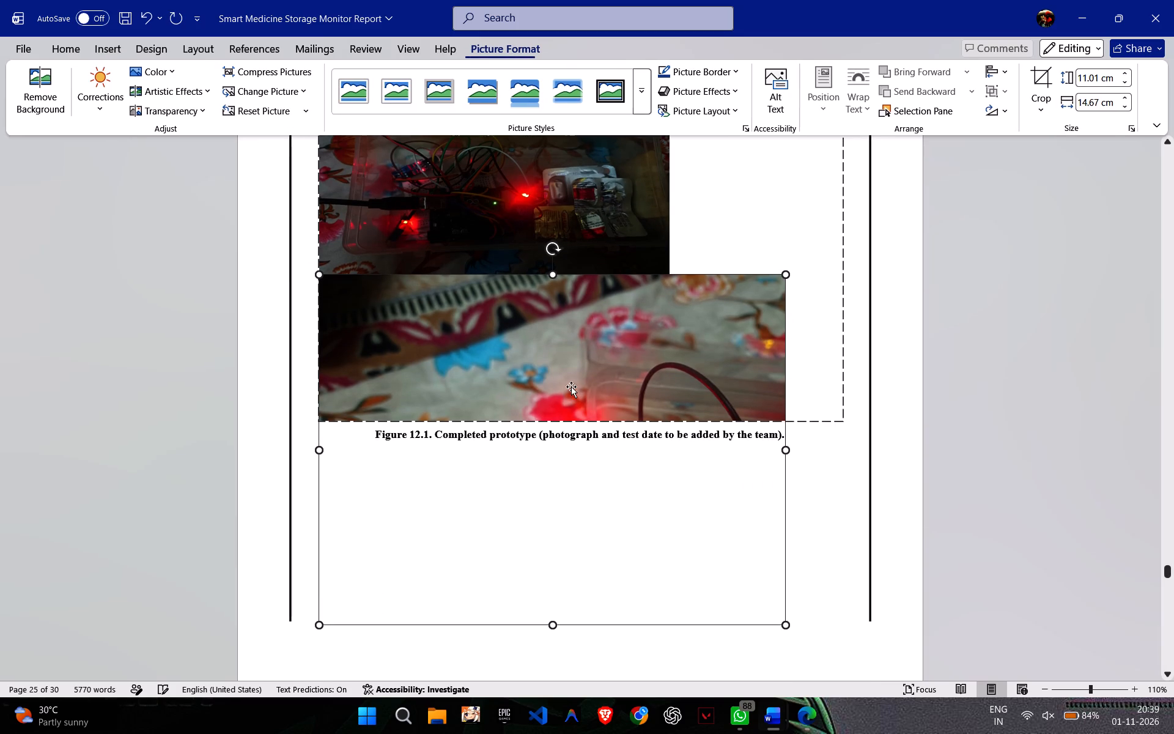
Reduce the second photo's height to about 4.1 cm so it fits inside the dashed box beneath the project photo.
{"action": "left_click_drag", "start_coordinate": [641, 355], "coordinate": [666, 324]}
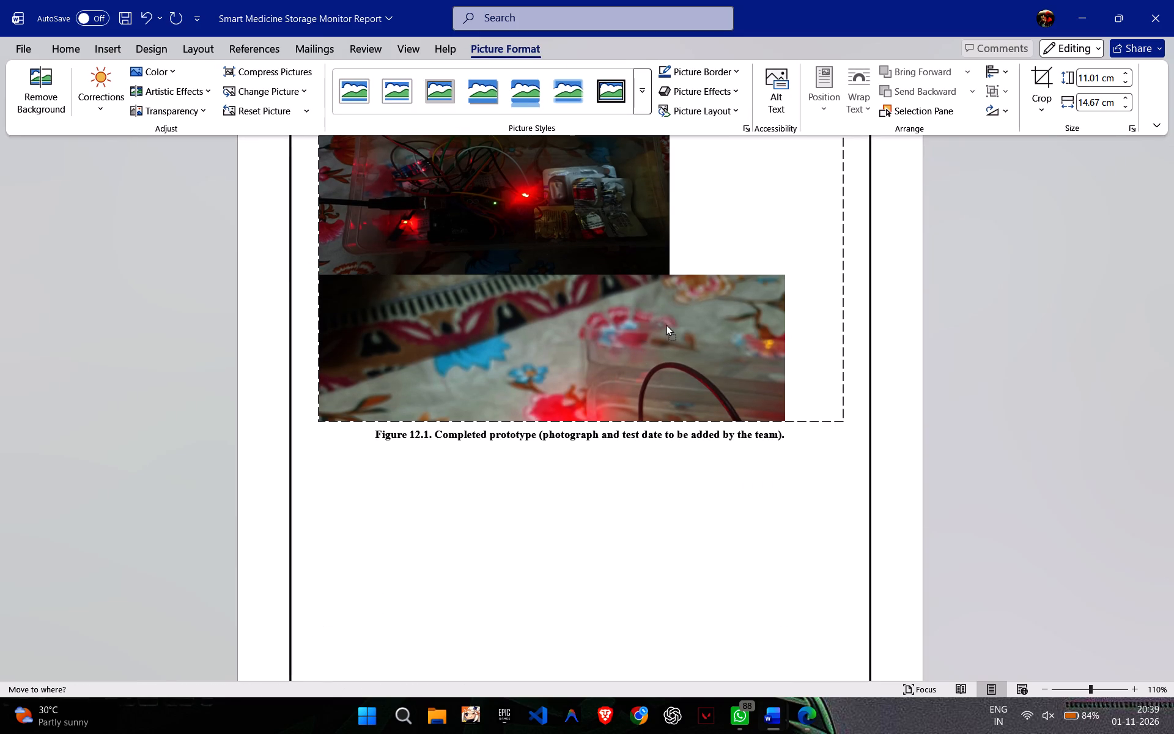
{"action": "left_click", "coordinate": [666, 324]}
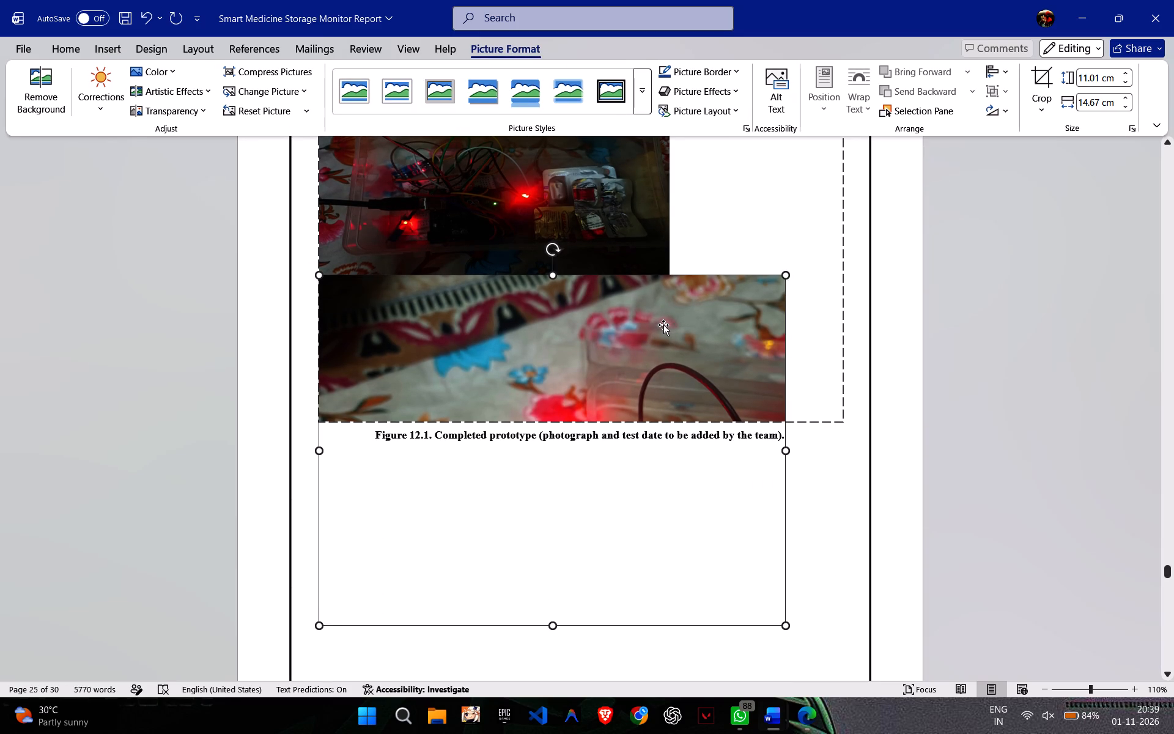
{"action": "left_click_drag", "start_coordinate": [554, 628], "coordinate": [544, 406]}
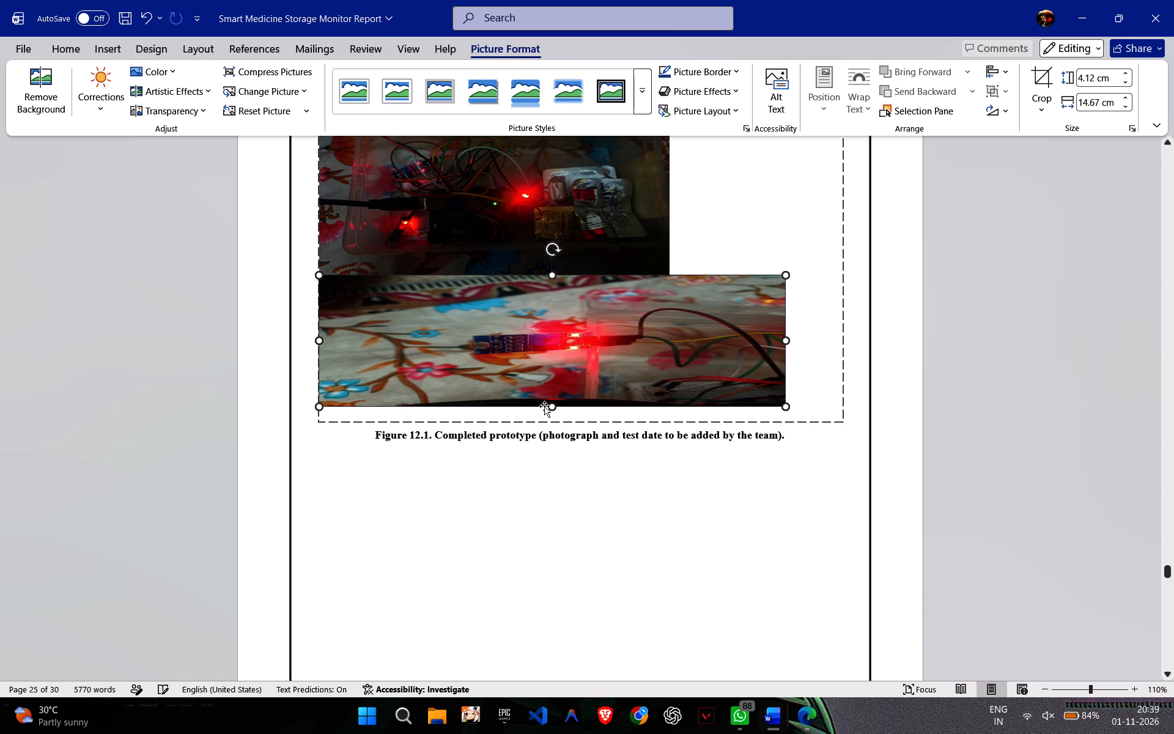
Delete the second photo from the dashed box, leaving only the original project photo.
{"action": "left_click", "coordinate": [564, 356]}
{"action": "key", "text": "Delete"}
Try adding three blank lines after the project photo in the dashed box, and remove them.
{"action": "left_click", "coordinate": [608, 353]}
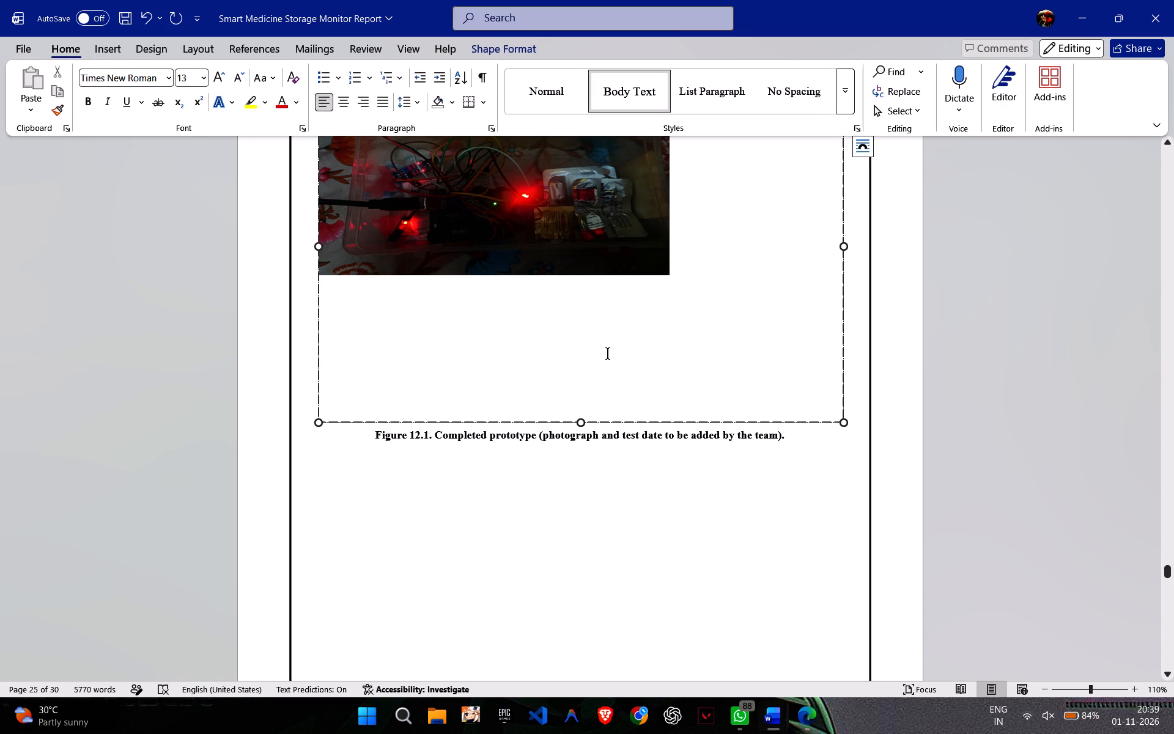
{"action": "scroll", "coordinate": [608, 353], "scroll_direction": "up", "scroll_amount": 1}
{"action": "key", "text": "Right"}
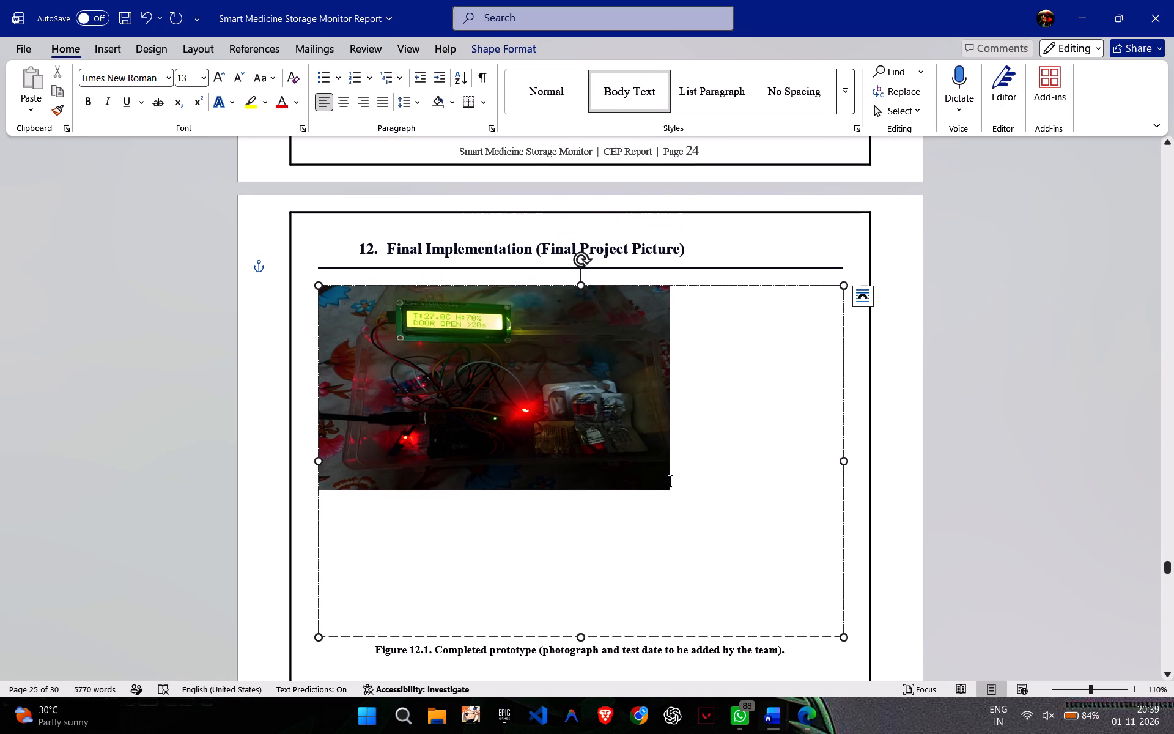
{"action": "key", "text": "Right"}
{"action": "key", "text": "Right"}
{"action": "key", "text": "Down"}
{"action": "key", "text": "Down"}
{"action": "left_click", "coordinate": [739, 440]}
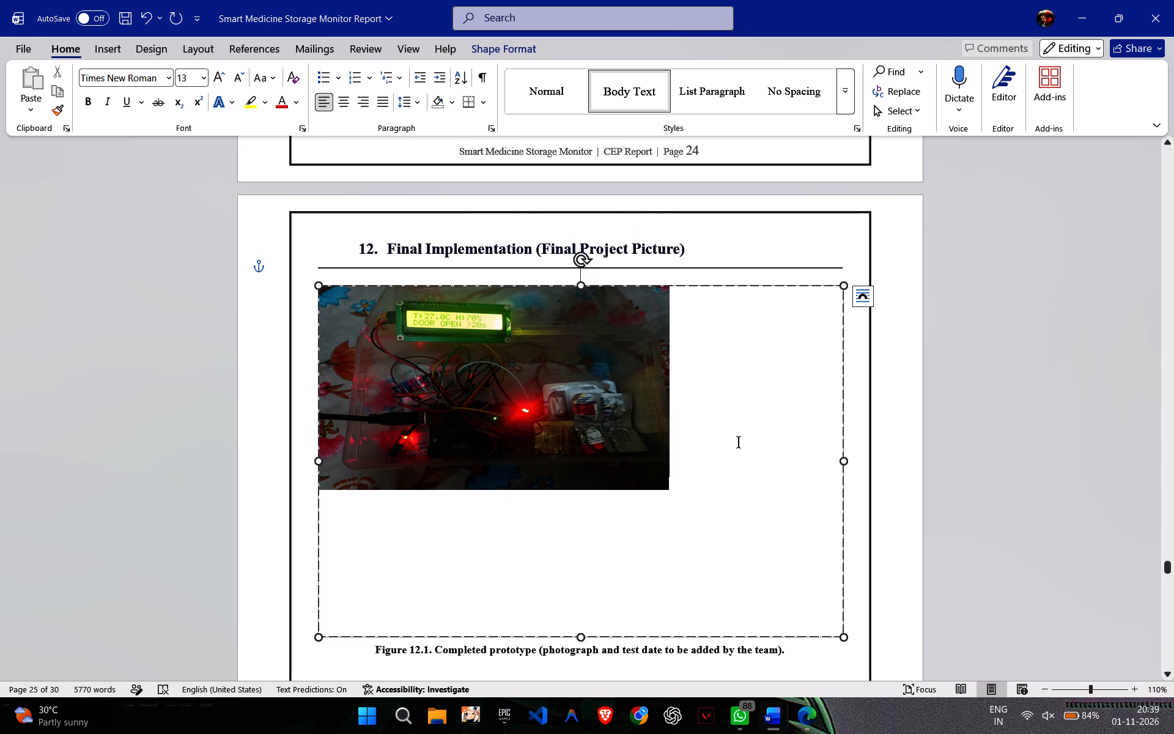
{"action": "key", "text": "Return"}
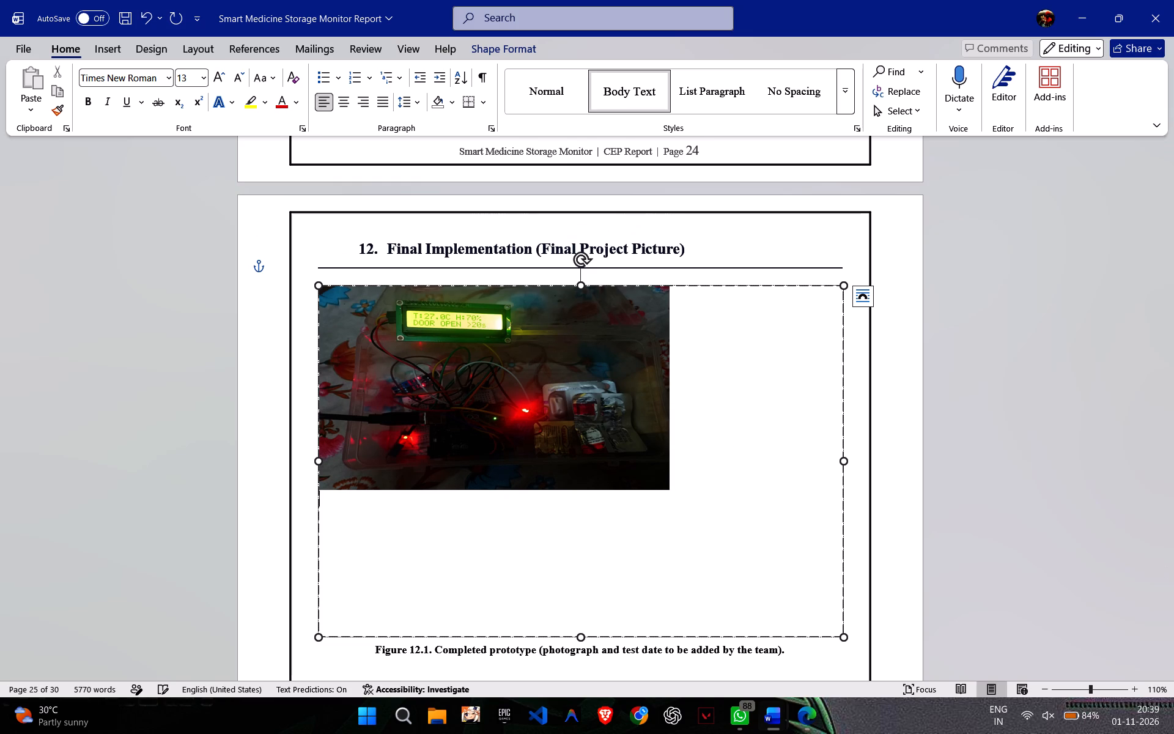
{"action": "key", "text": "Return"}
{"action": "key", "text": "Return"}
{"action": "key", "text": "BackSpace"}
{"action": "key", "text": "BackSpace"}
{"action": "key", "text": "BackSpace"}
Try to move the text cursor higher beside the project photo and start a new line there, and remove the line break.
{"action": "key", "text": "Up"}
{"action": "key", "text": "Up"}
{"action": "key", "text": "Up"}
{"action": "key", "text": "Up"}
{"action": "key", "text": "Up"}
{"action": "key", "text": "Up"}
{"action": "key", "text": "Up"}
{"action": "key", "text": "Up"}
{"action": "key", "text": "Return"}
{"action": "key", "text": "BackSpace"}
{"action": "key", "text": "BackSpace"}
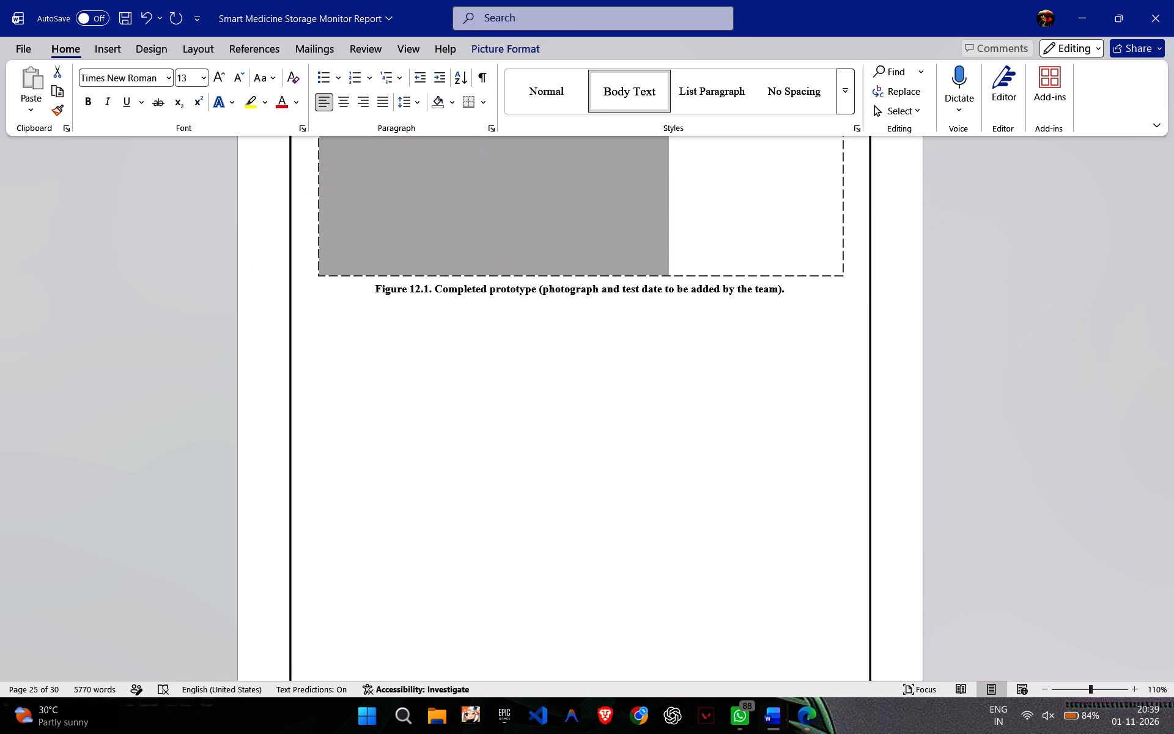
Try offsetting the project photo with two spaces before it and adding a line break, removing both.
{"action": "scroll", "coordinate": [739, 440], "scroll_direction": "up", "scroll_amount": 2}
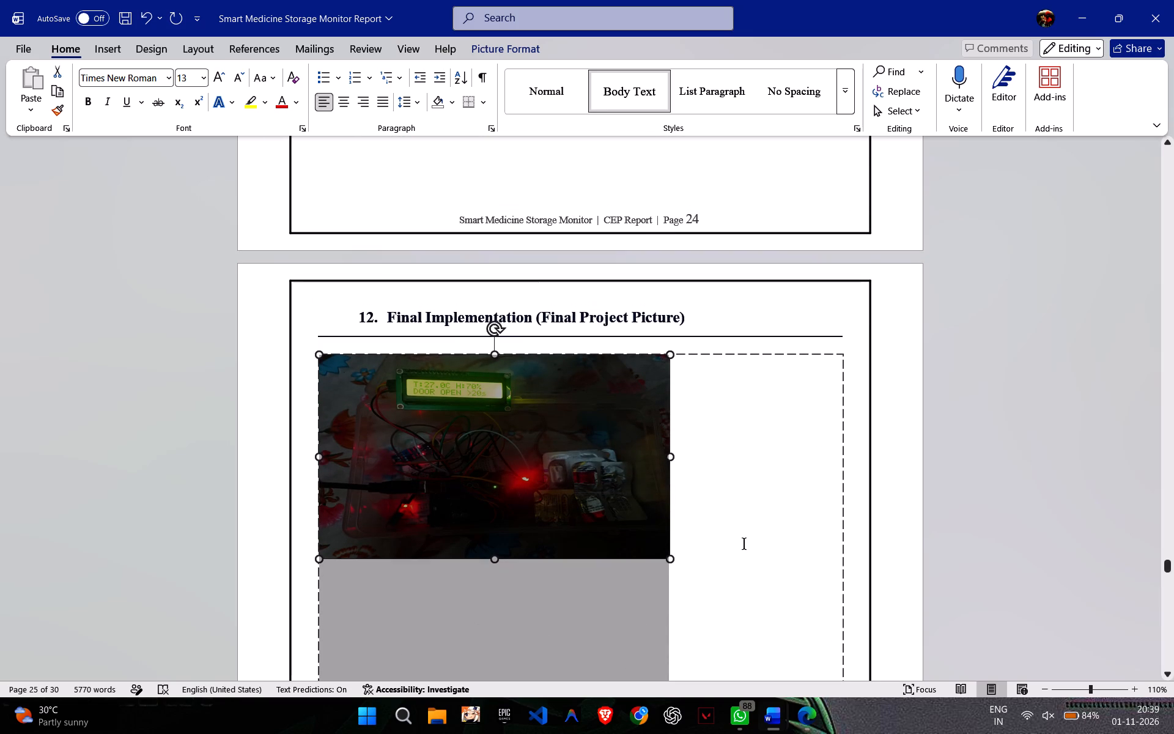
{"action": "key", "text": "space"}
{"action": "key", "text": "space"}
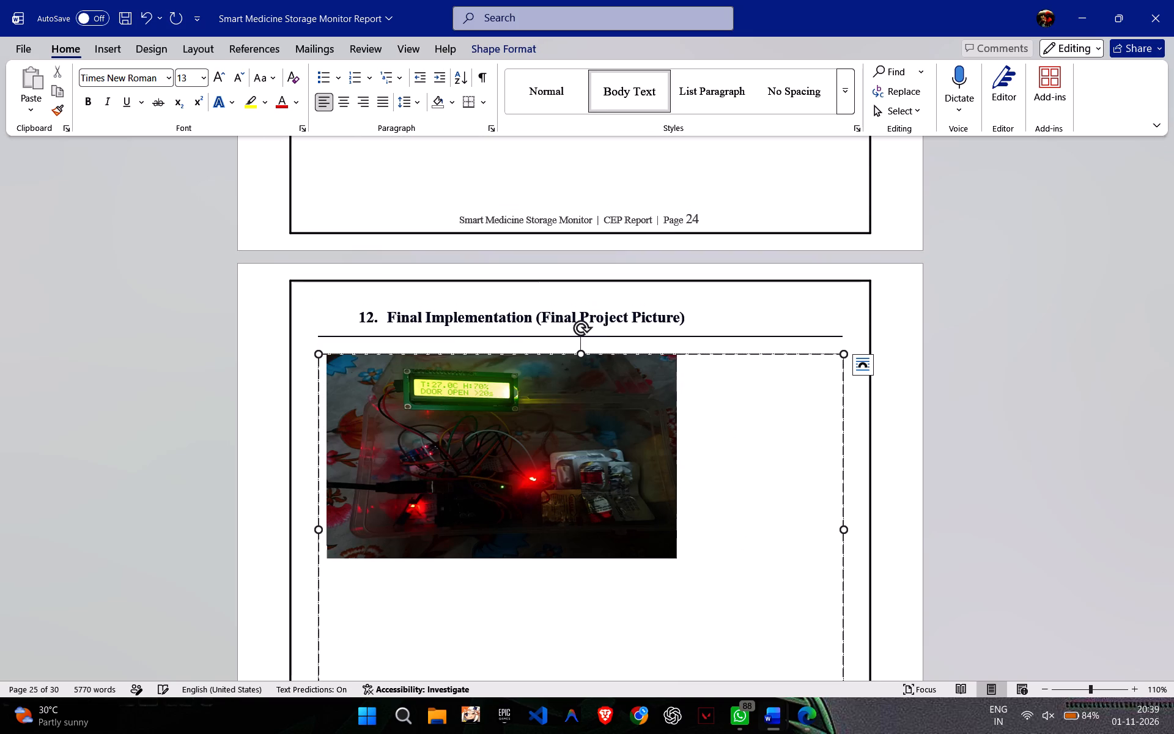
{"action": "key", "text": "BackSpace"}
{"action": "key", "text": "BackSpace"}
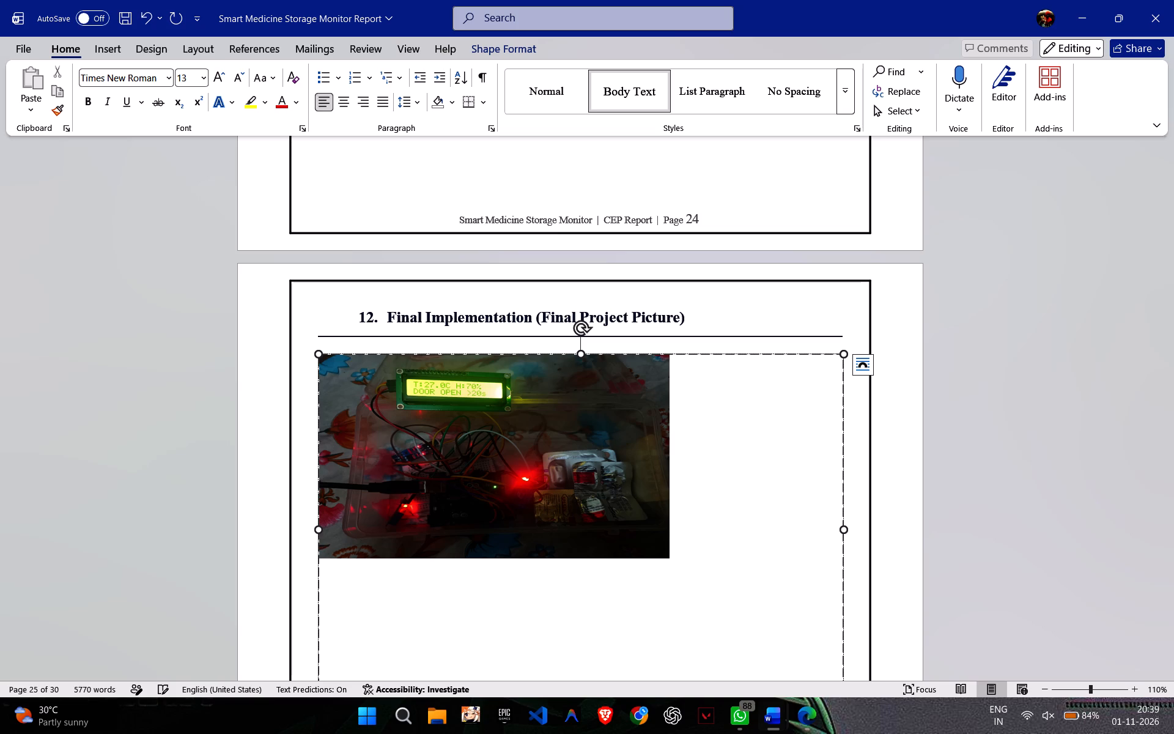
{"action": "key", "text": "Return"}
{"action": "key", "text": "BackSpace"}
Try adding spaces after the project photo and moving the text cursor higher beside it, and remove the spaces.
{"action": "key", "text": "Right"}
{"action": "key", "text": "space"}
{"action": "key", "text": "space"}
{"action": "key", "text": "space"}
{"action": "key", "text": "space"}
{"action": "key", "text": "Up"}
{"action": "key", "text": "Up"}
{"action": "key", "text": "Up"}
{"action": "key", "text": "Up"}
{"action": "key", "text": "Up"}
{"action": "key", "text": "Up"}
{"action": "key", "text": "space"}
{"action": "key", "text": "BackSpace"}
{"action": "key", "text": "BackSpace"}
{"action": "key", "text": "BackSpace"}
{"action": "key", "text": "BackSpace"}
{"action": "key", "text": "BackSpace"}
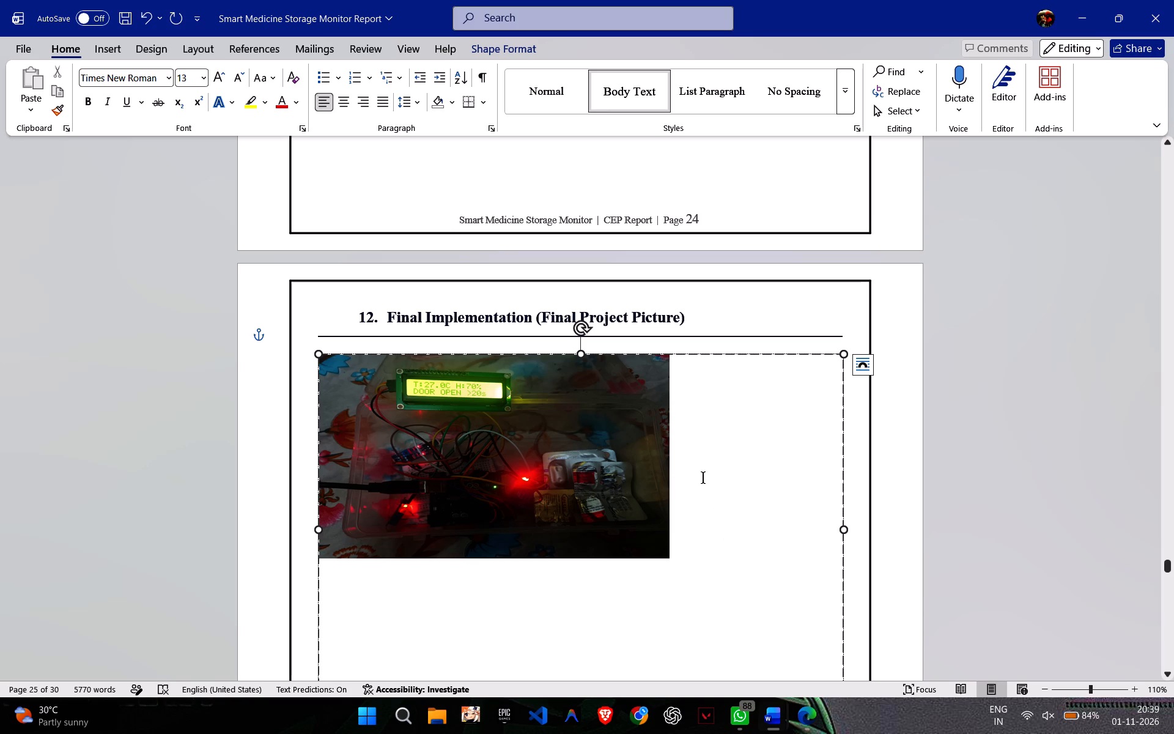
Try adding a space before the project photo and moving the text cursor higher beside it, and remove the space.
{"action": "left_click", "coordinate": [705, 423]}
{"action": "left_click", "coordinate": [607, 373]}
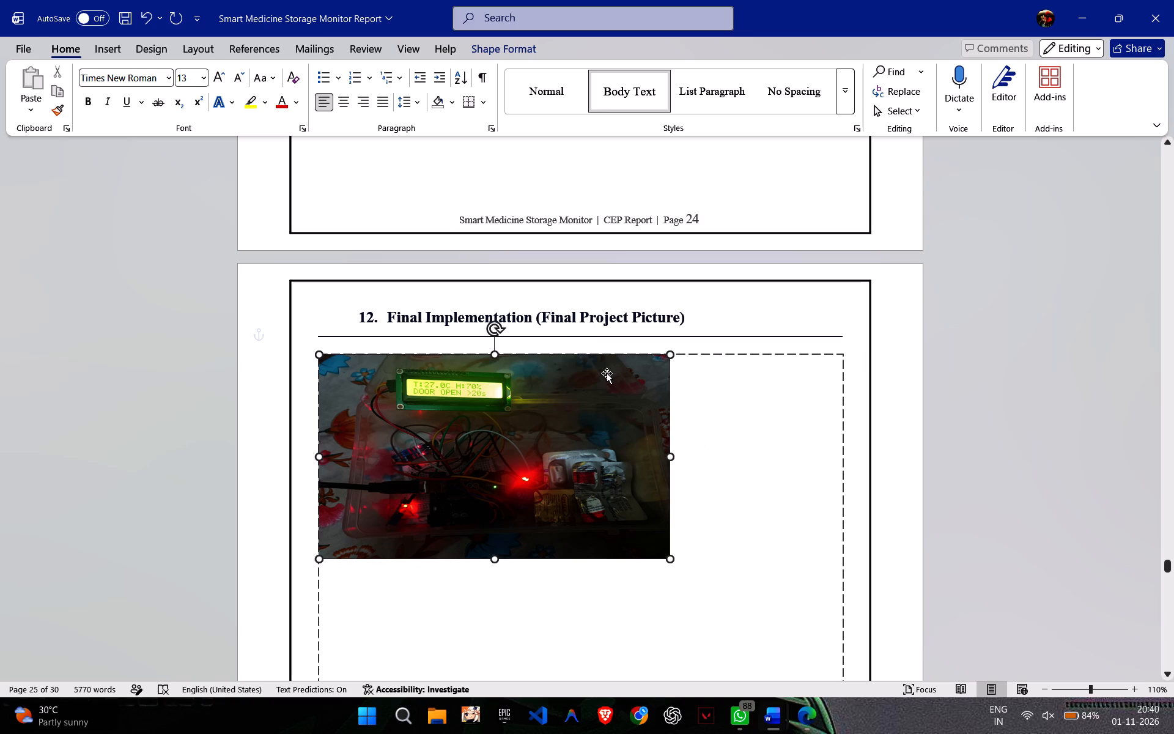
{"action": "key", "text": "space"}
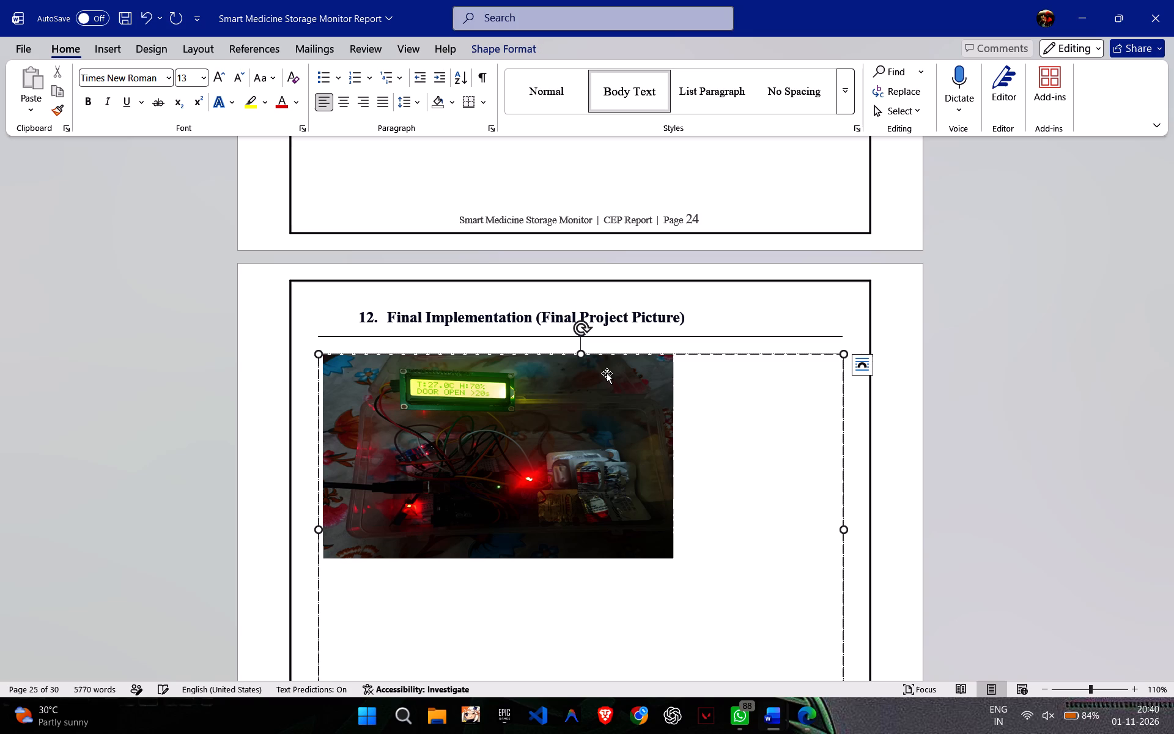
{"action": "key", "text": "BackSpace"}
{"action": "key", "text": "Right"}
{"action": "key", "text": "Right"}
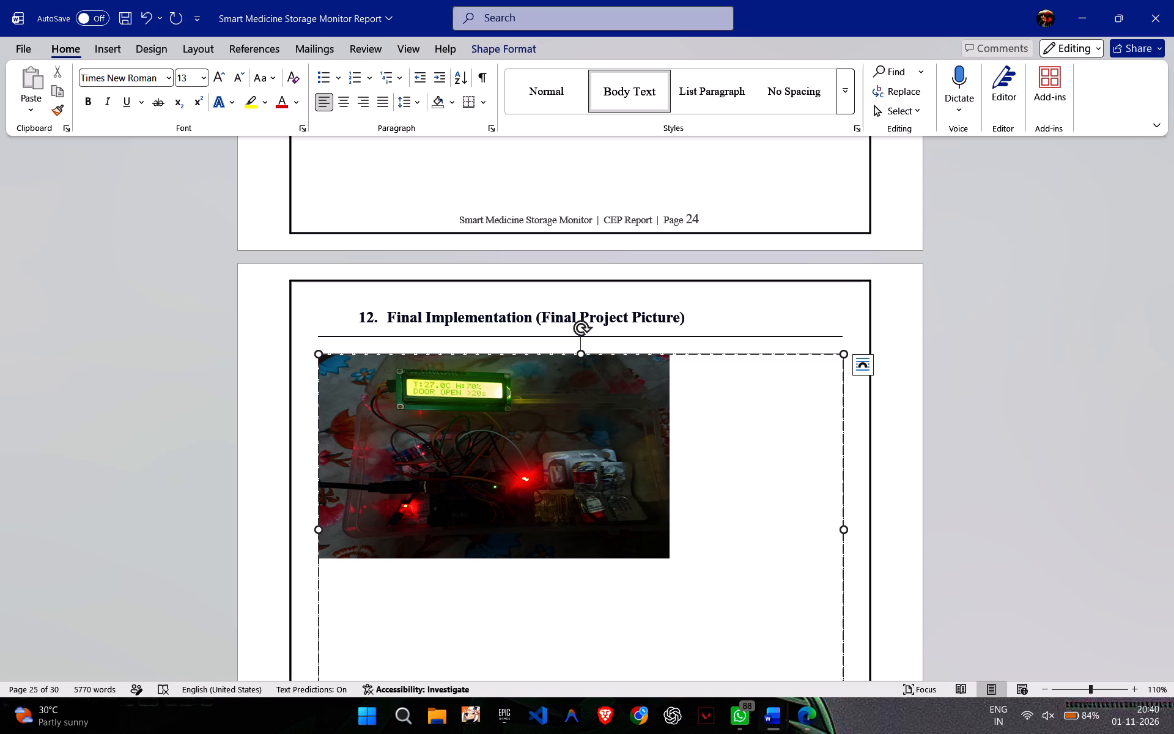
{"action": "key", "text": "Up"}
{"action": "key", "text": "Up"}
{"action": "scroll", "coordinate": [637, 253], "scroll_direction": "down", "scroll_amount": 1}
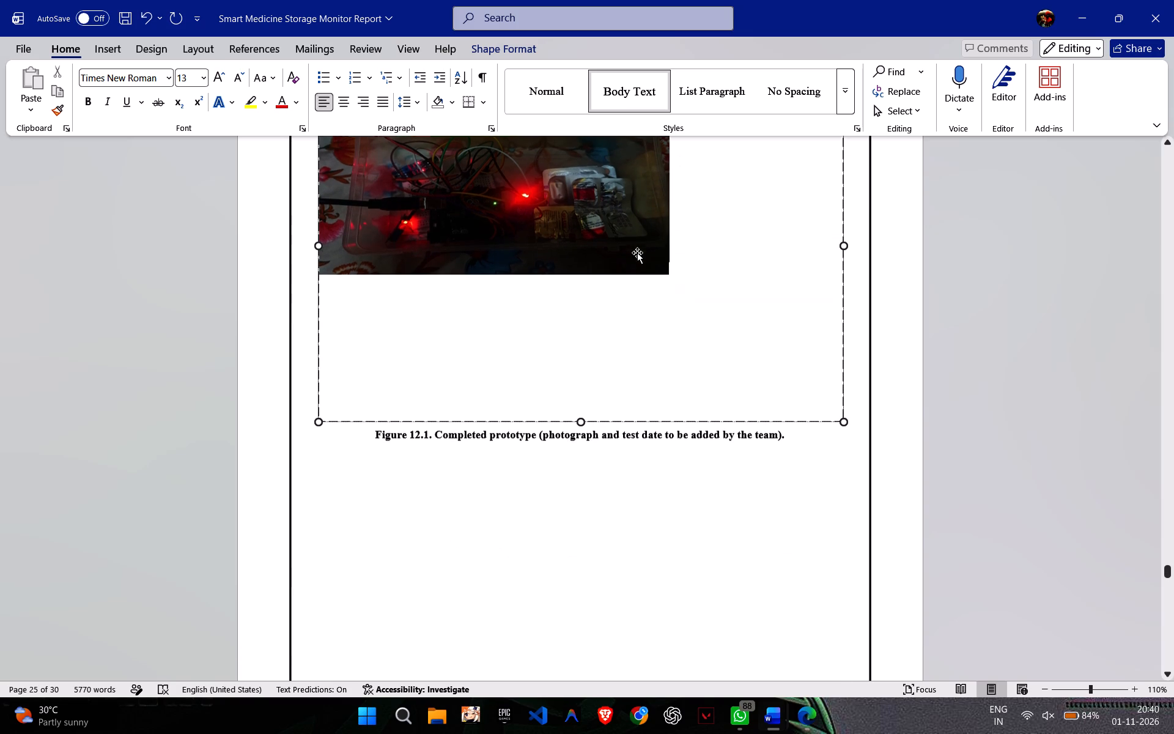
Widen the project photo to nearly the full width of the dashed box and increase its height slightly.
{"action": "left_click", "coordinate": [606, 190]}
{"action": "scroll", "coordinate": [606, 190], "scroll_direction": "up", "scroll_amount": 1}
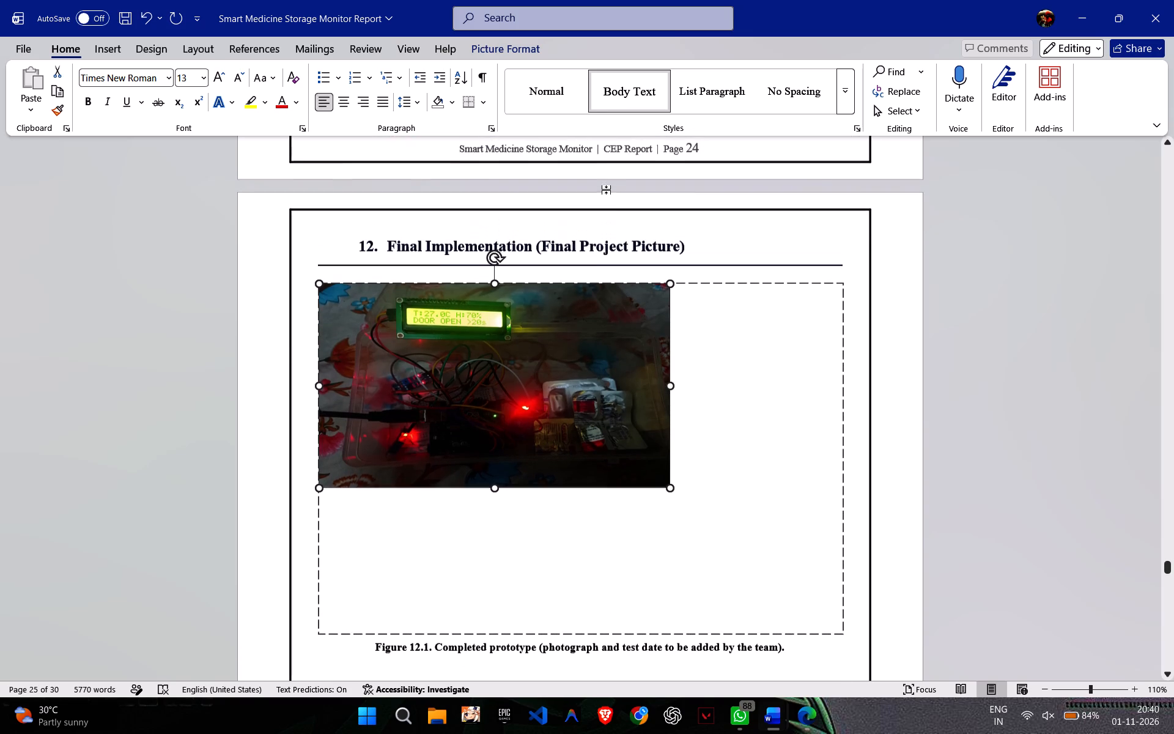
{"action": "left_click_drag", "start_coordinate": [671, 384], "coordinate": [856, 363]}
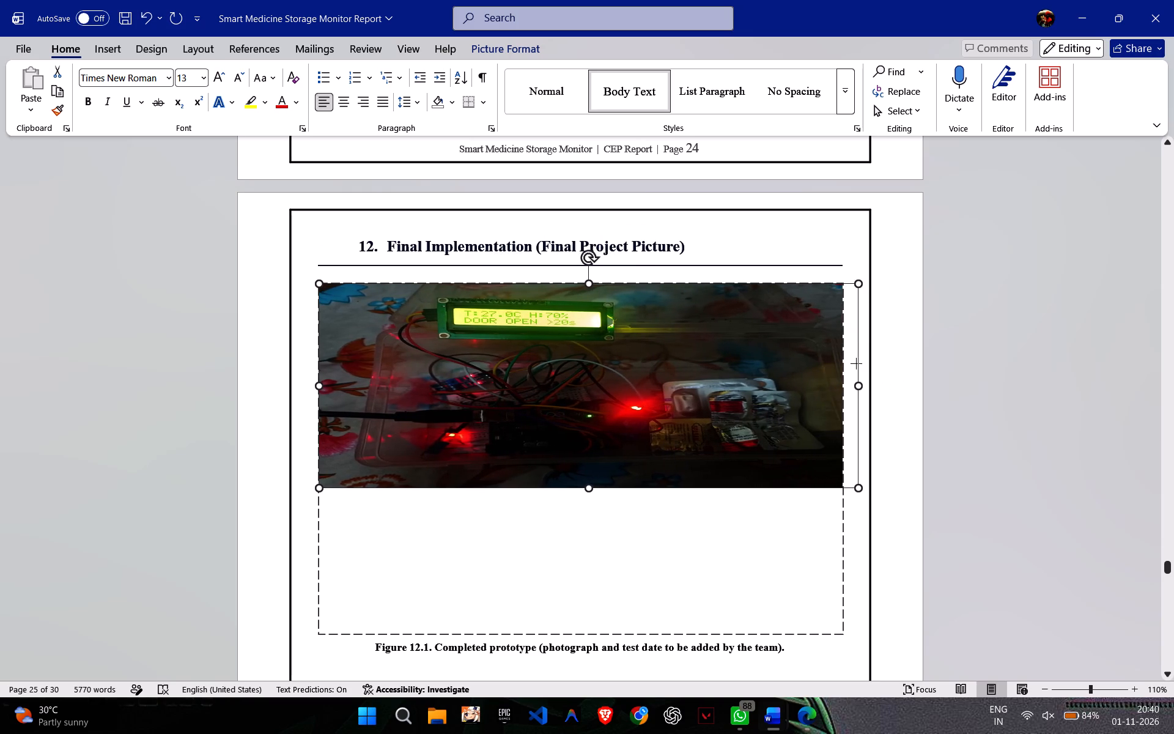
{"action": "left_click_drag", "start_coordinate": [856, 363], "coordinate": [840, 367]}
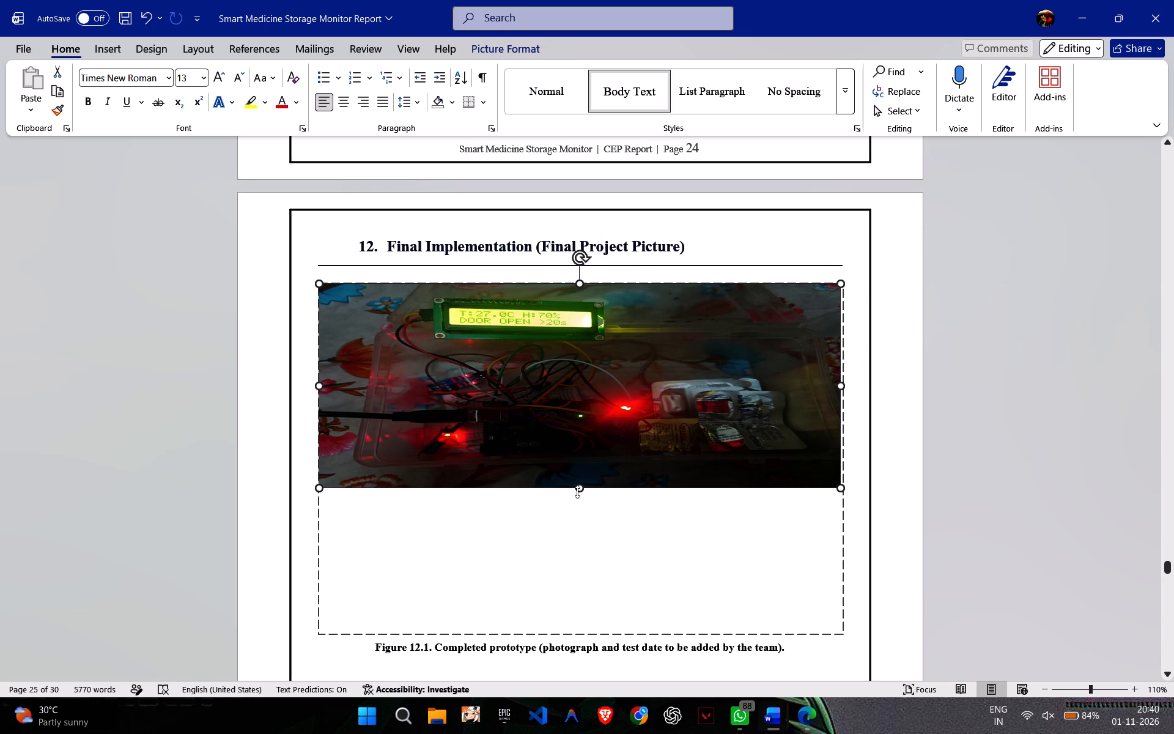
{"action": "left_click_drag", "start_coordinate": [577, 492], "coordinate": [578, 502]}
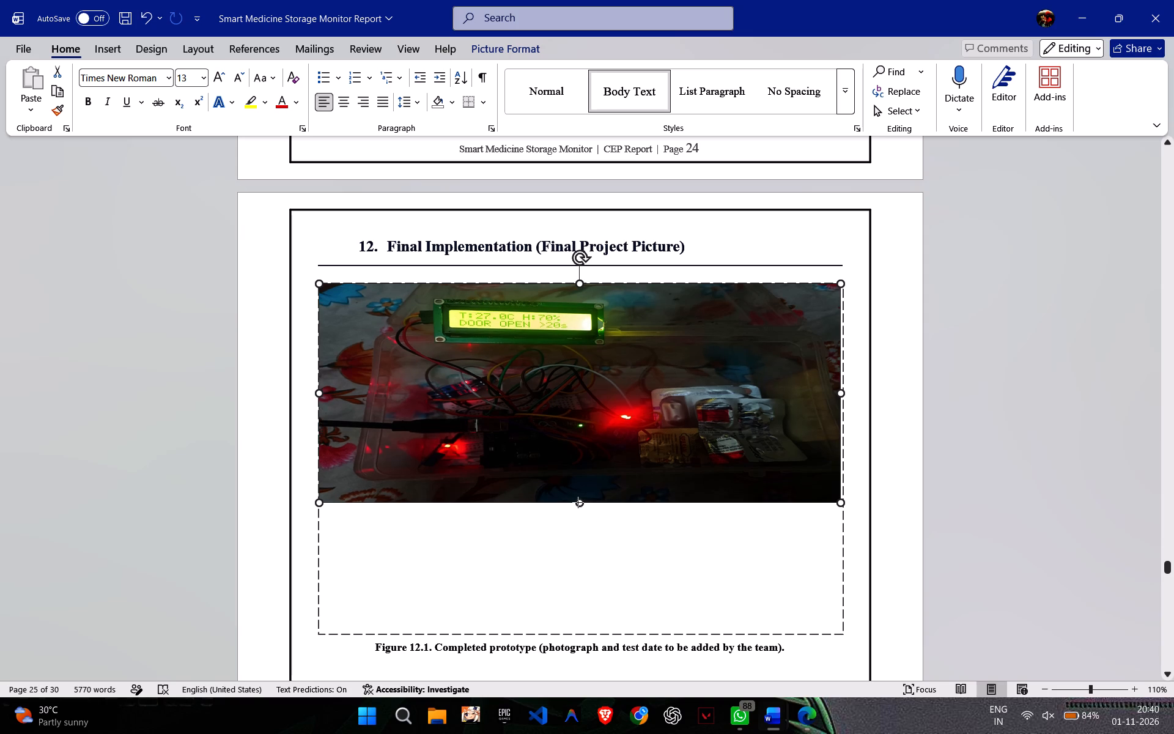
{"action": "left_click_drag", "start_coordinate": [578, 502], "coordinate": [586, 513]}
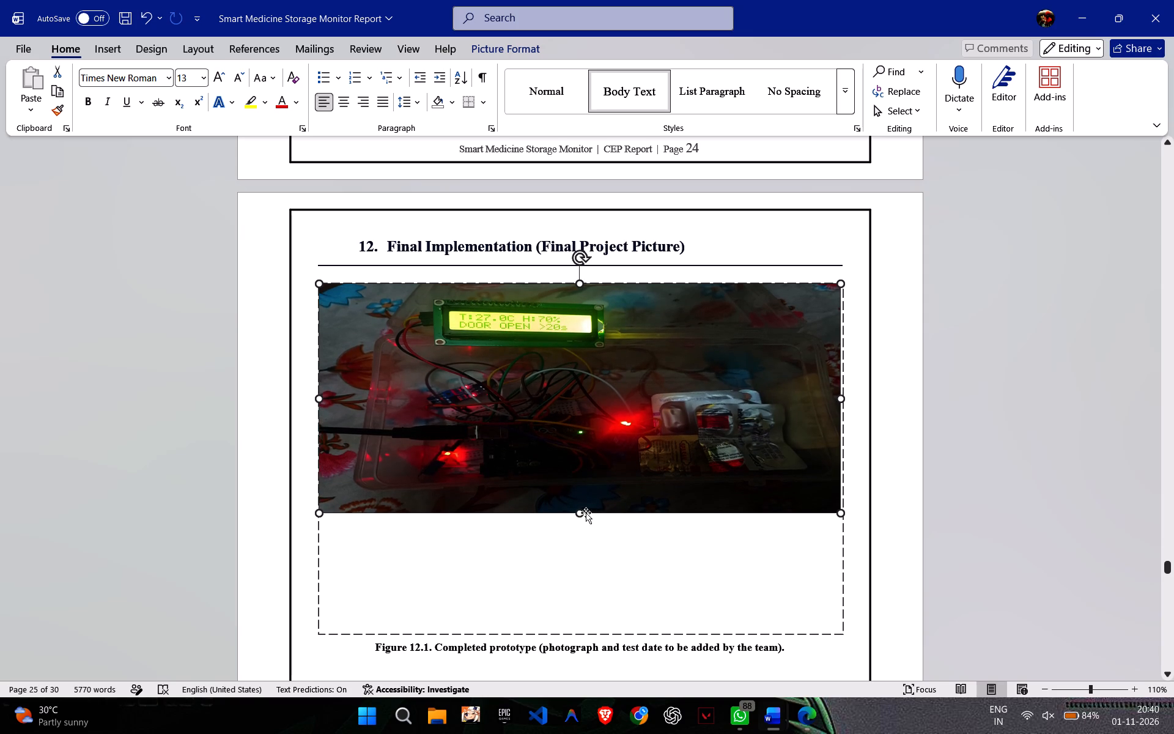
Extend the dashed box's lower edge down the page to make room for another photo below the first.
{"action": "scroll", "coordinate": [608, 480], "scroll_direction": "down", "scroll_amount": 1}
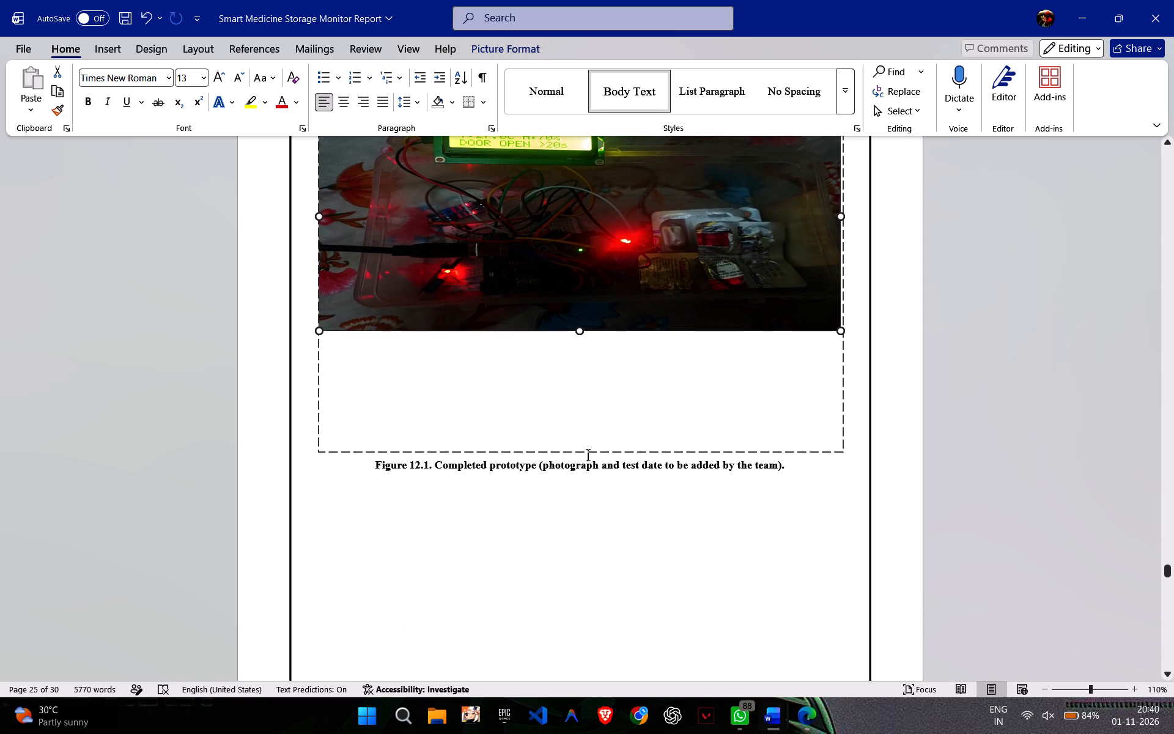
{"action": "left_click", "coordinate": [586, 451]}
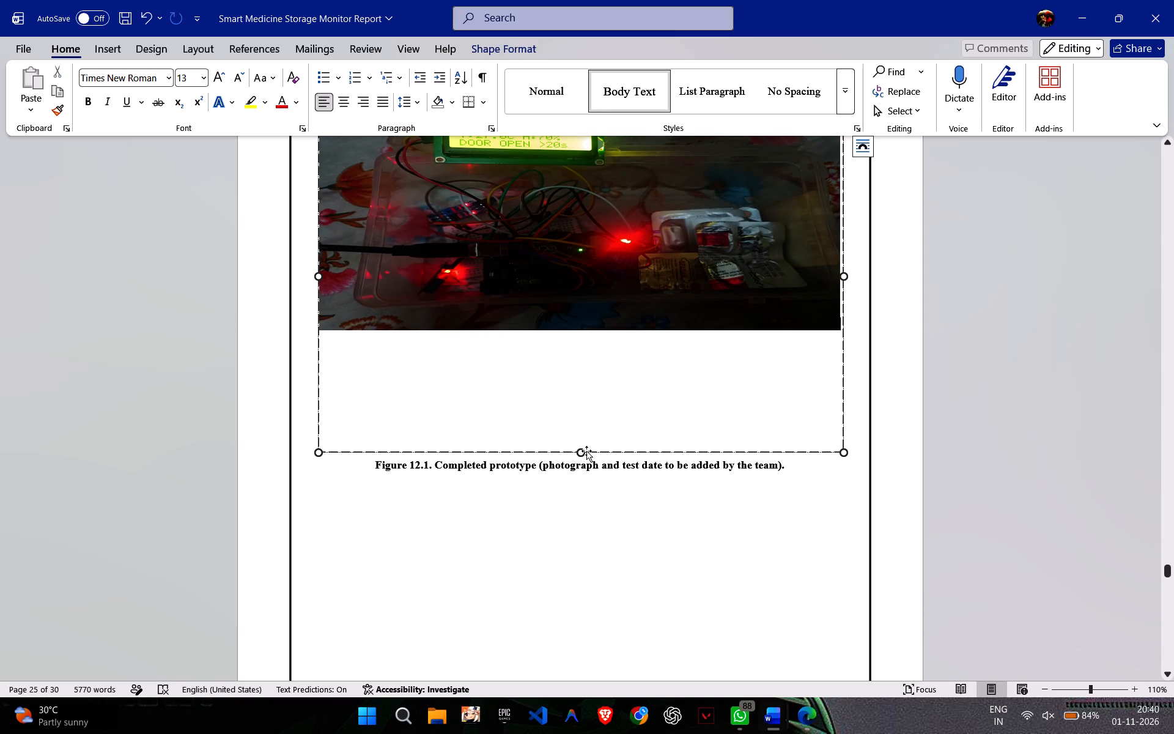
{"action": "left_click_drag", "start_coordinate": [580, 452], "coordinate": [583, 566]}
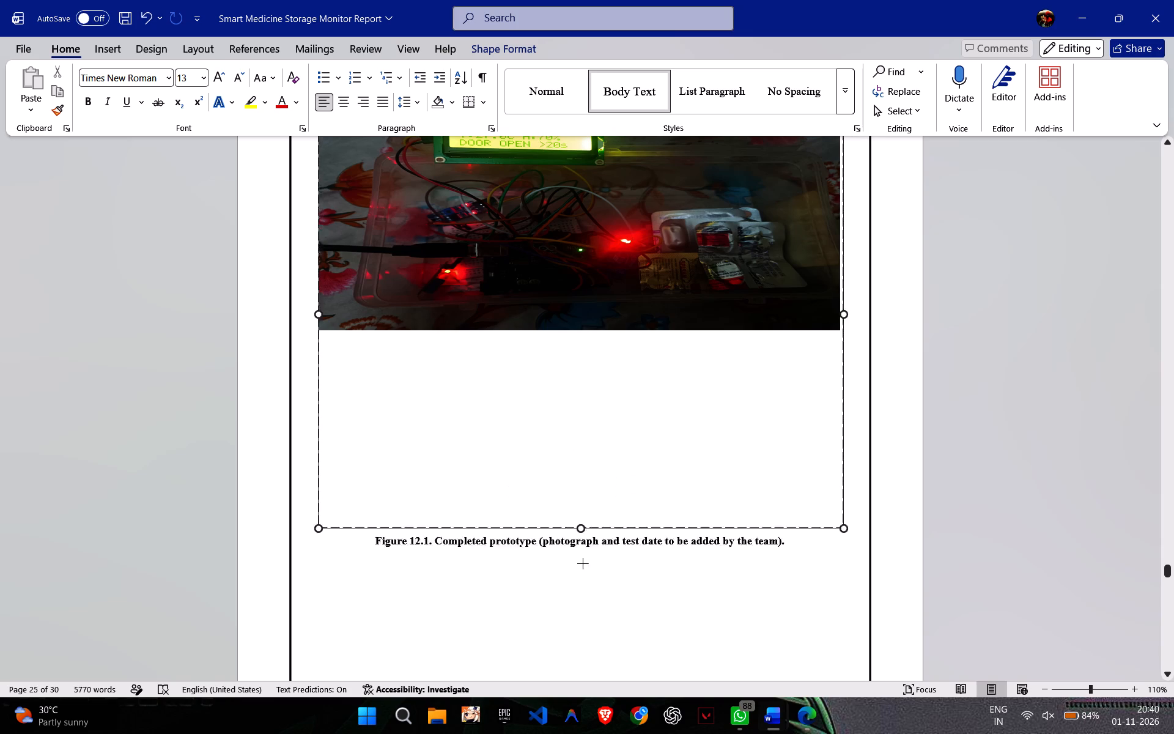
{"action": "left_click_drag", "start_coordinate": [583, 566], "coordinate": [583, 683]}
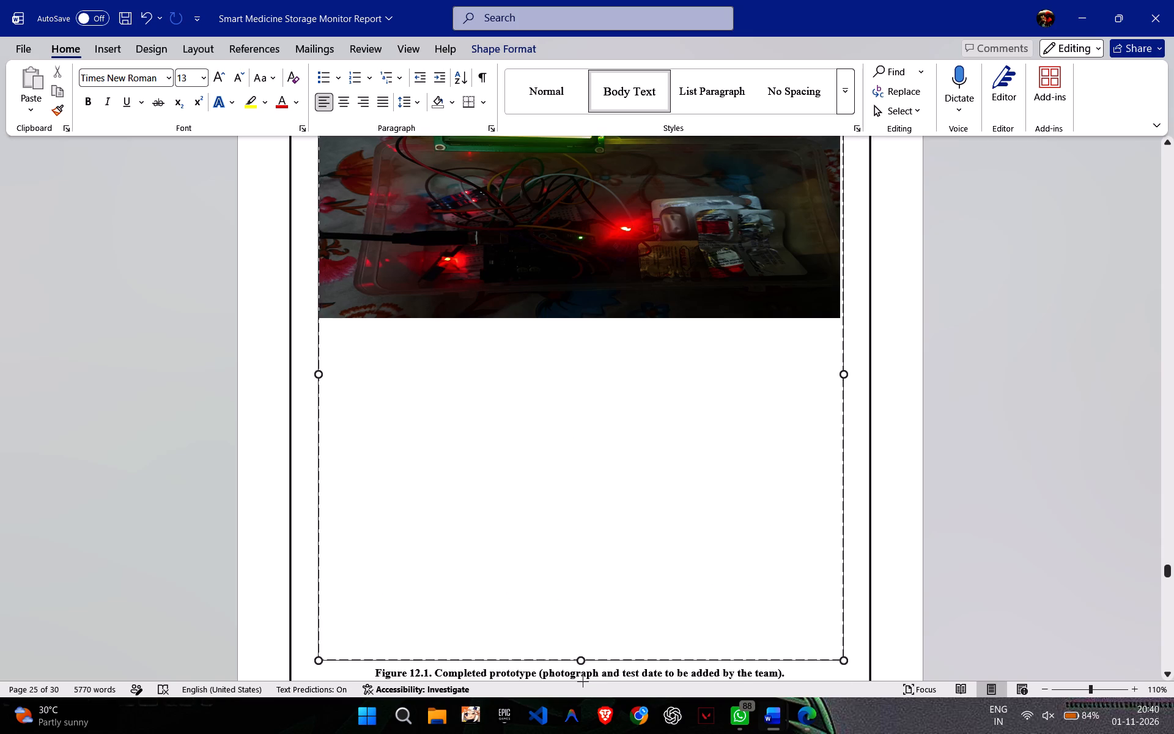
{"action": "left_click_drag", "start_coordinate": [583, 683], "coordinate": [580, 645]}
{"action": "scroll", "coordinate": [580, 645], "scroll_direction": "down", "scroll_amount": 1}
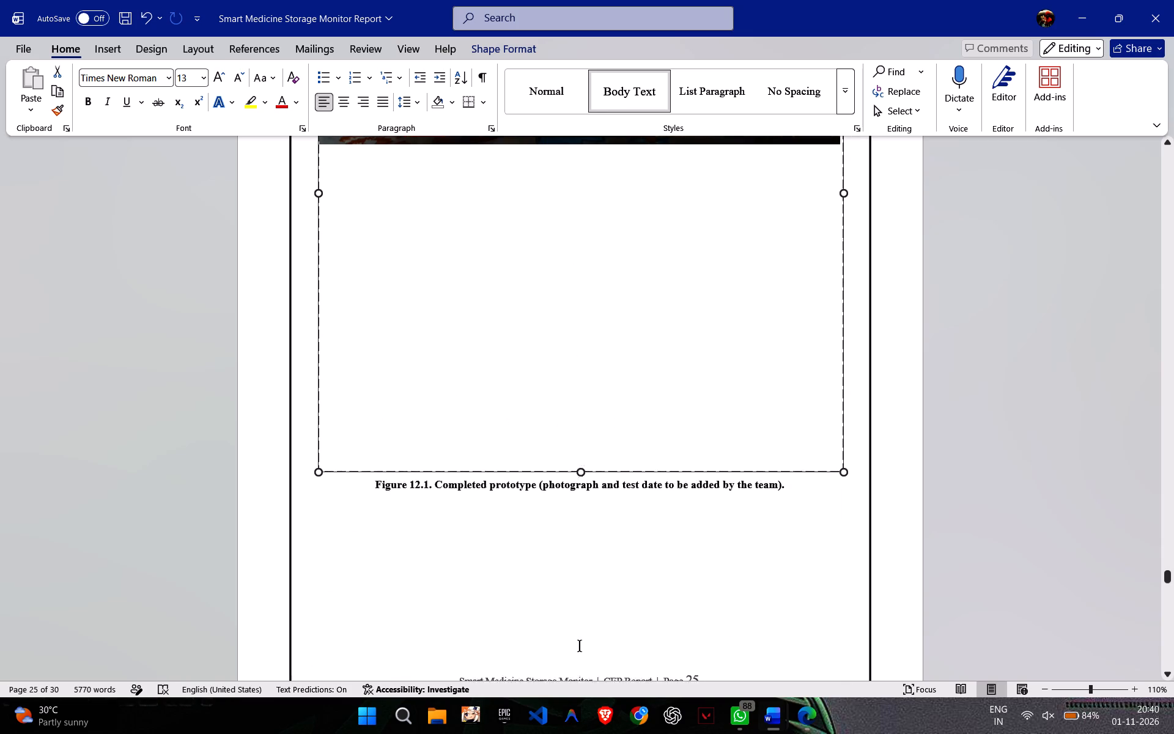
{"action": "scroll", "coordinate": [580, 645], "scroll_direction": "down", "scroll_amount": 1}
{"action": "scroll", "coordinate": [580, 645], "scroll_direction": "up", "scroll_amount": 1}
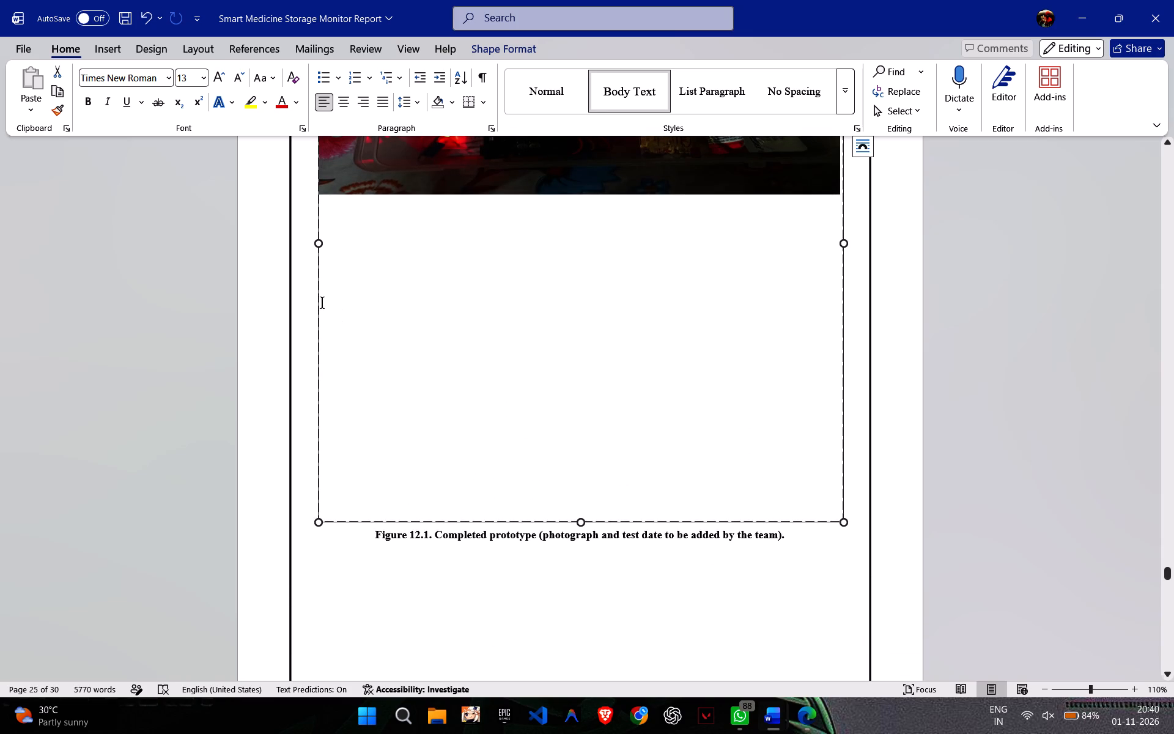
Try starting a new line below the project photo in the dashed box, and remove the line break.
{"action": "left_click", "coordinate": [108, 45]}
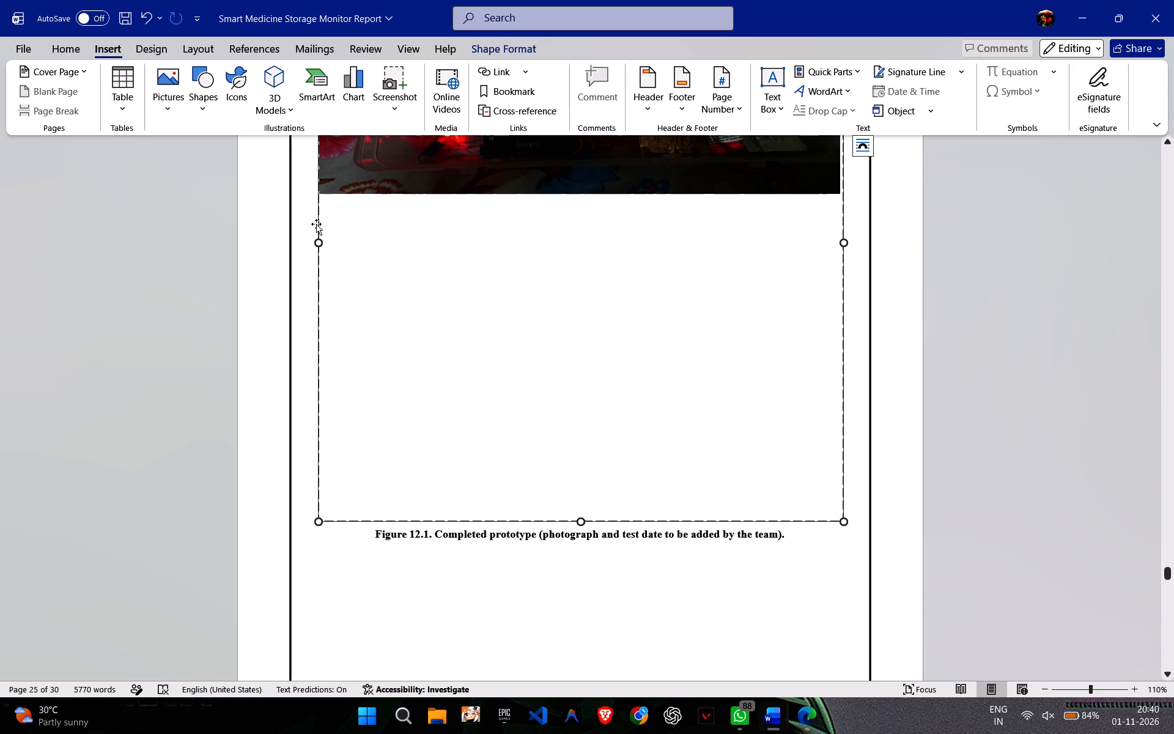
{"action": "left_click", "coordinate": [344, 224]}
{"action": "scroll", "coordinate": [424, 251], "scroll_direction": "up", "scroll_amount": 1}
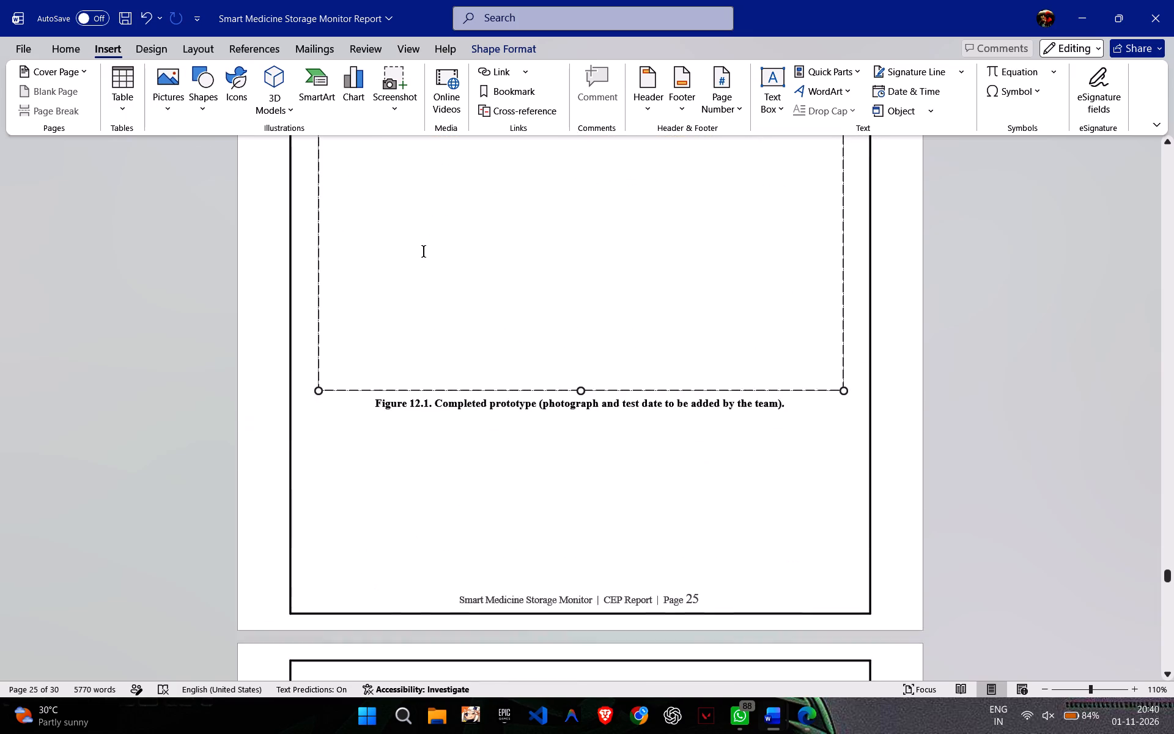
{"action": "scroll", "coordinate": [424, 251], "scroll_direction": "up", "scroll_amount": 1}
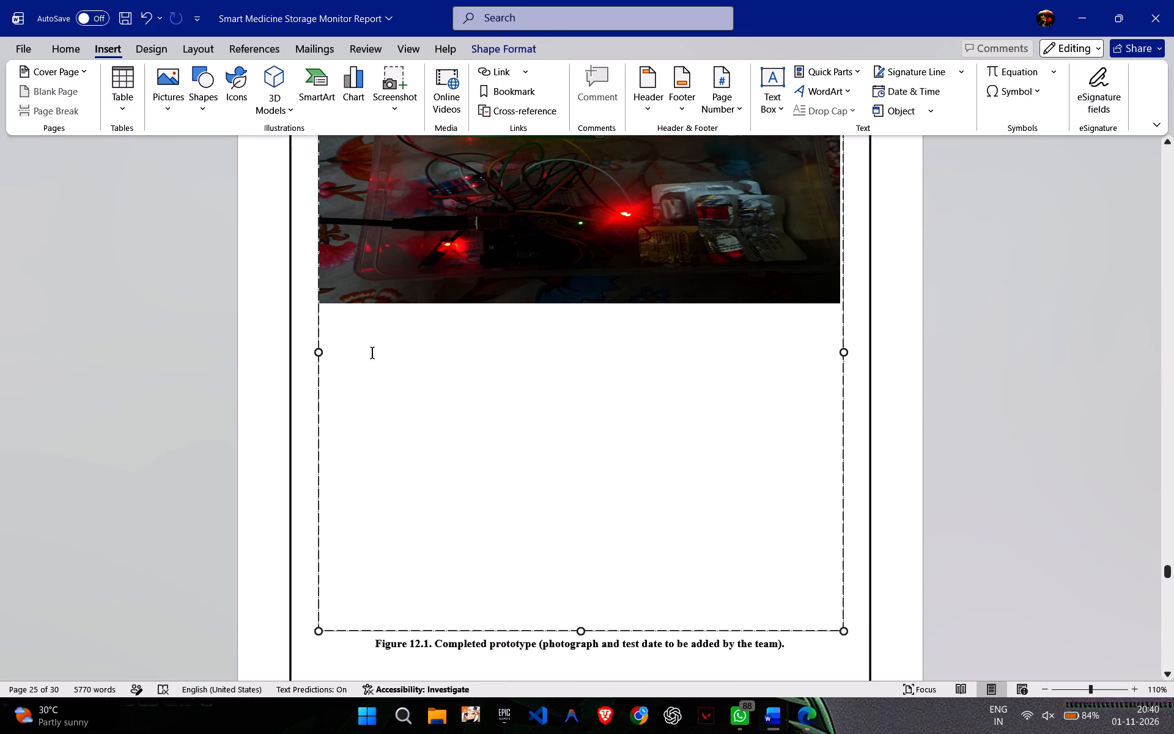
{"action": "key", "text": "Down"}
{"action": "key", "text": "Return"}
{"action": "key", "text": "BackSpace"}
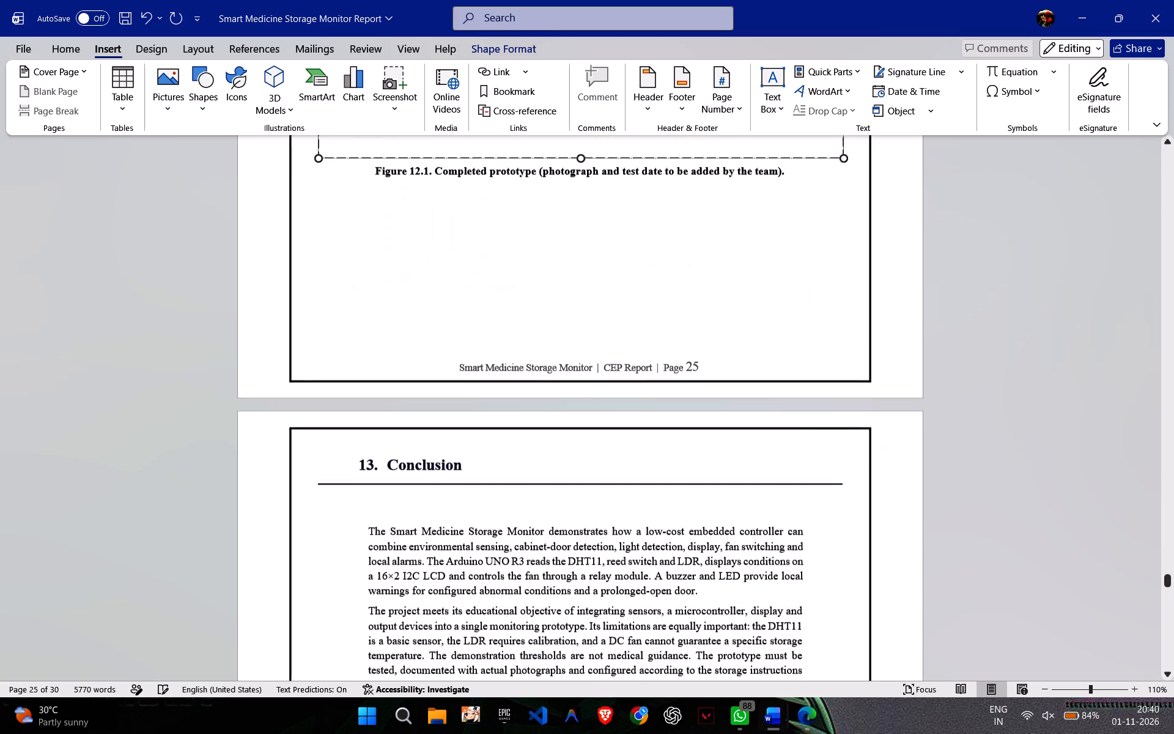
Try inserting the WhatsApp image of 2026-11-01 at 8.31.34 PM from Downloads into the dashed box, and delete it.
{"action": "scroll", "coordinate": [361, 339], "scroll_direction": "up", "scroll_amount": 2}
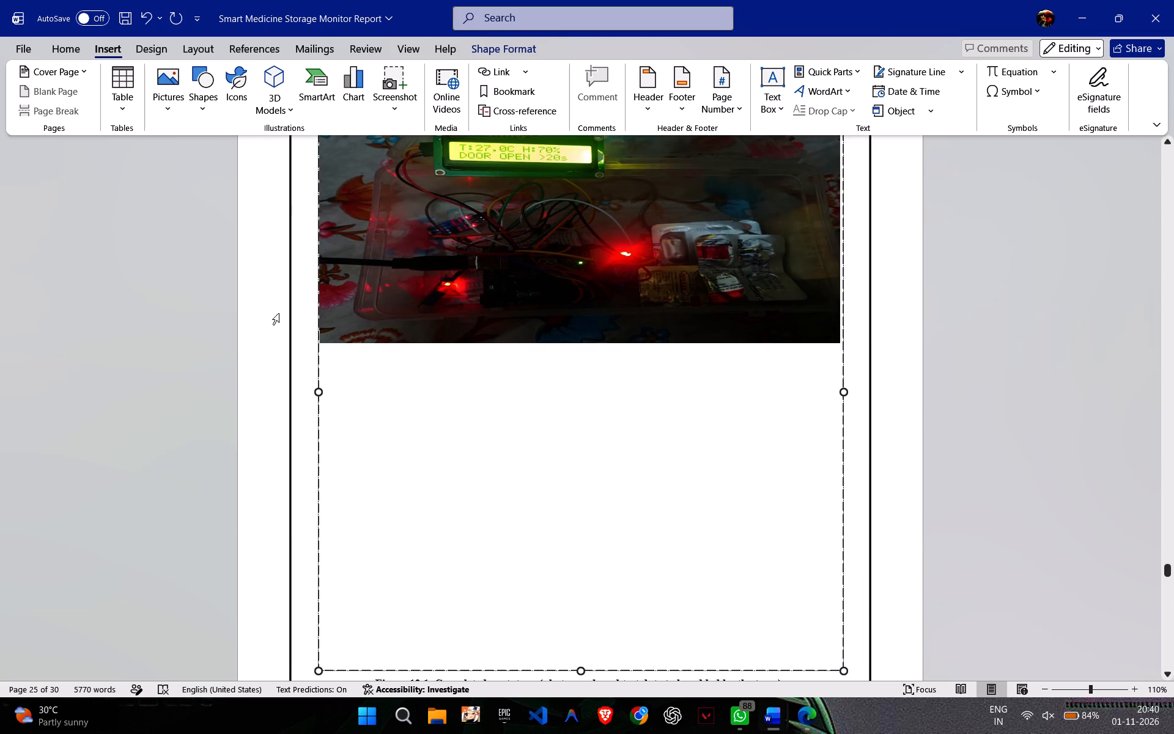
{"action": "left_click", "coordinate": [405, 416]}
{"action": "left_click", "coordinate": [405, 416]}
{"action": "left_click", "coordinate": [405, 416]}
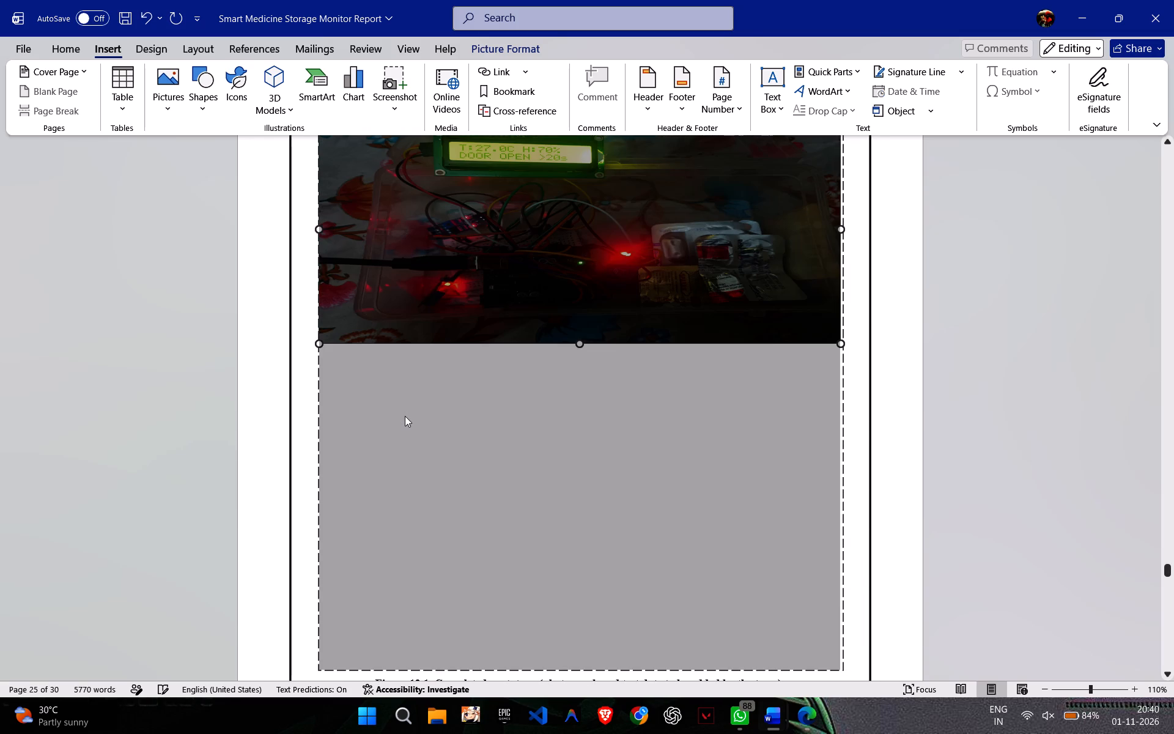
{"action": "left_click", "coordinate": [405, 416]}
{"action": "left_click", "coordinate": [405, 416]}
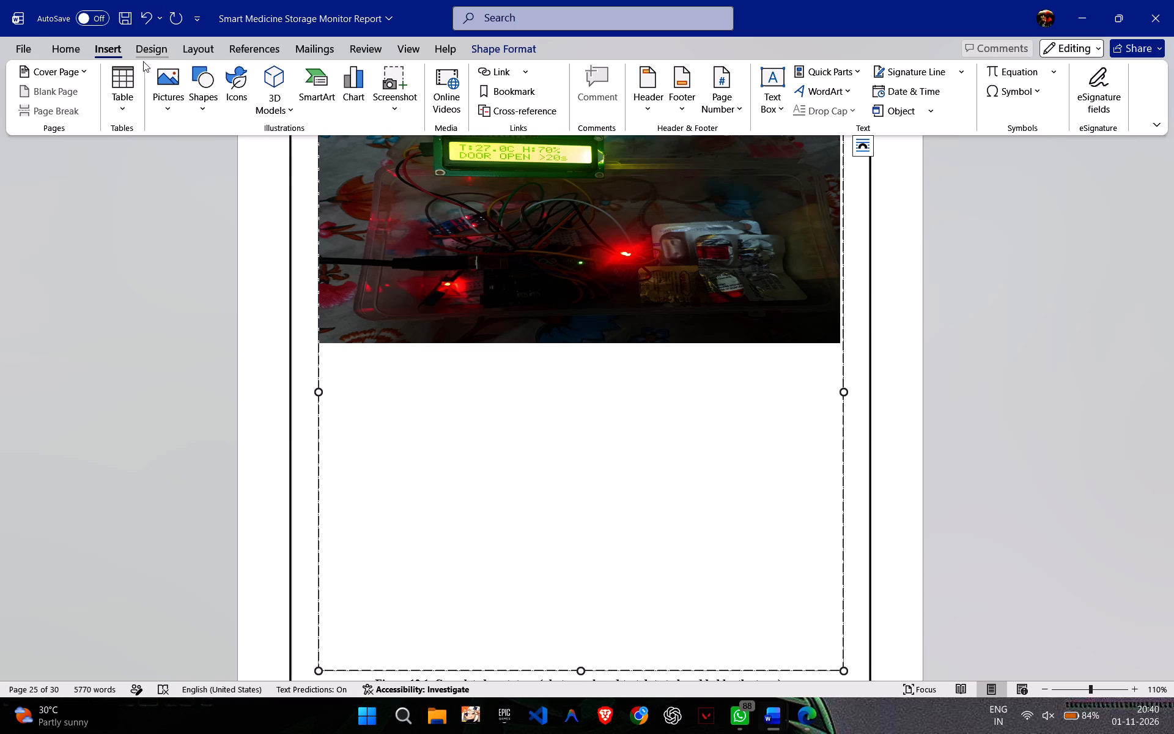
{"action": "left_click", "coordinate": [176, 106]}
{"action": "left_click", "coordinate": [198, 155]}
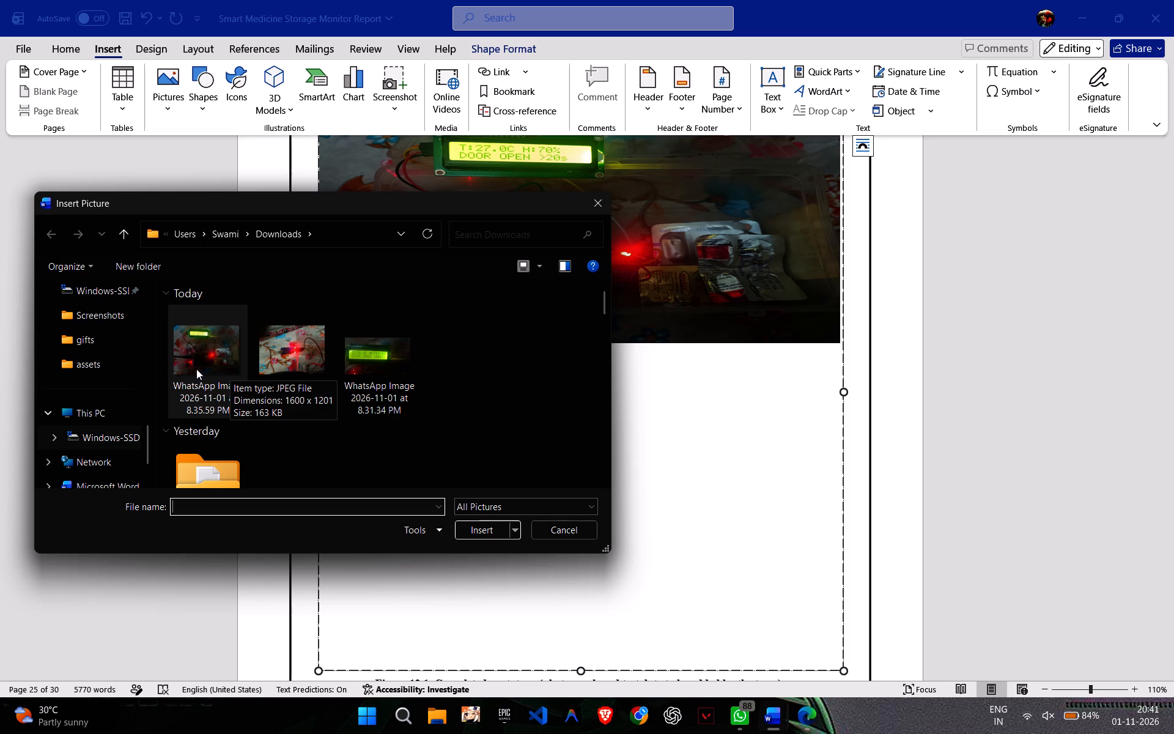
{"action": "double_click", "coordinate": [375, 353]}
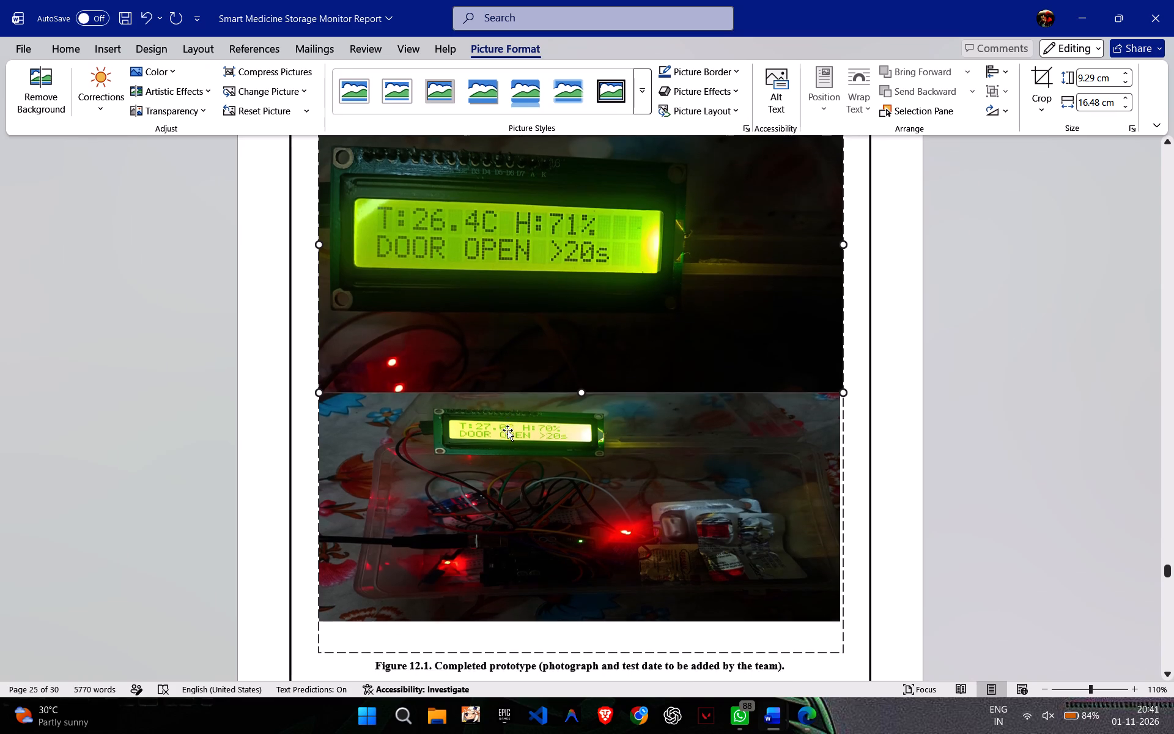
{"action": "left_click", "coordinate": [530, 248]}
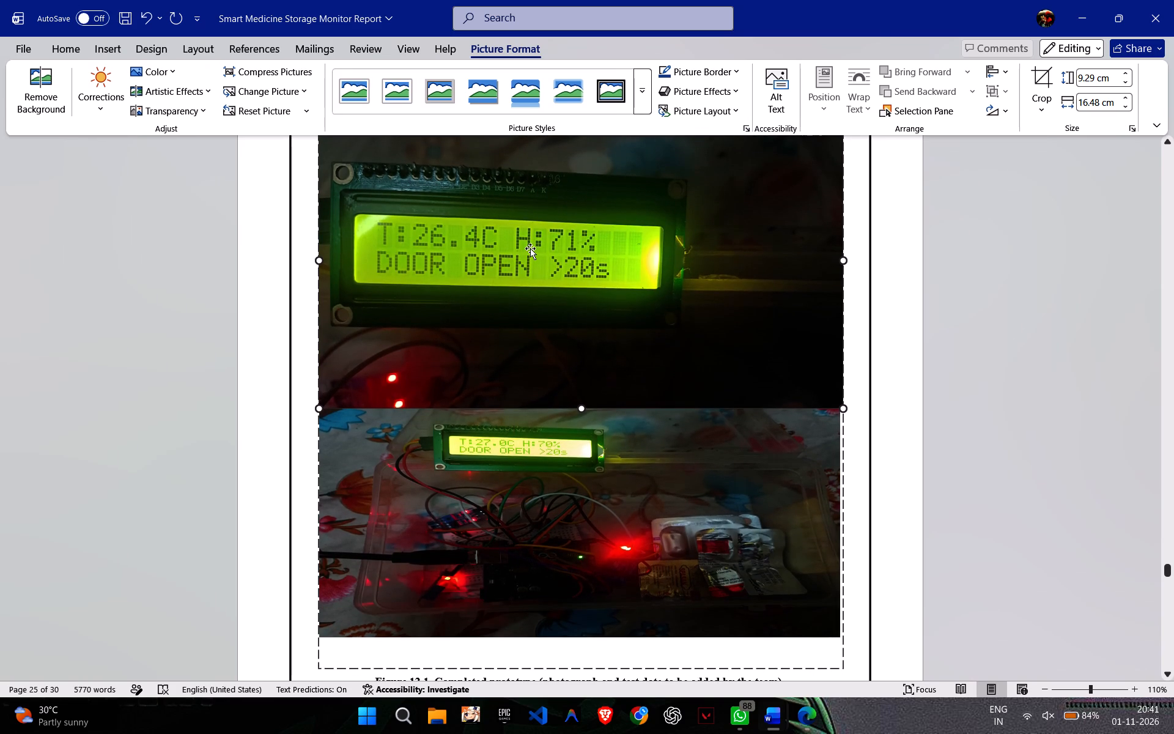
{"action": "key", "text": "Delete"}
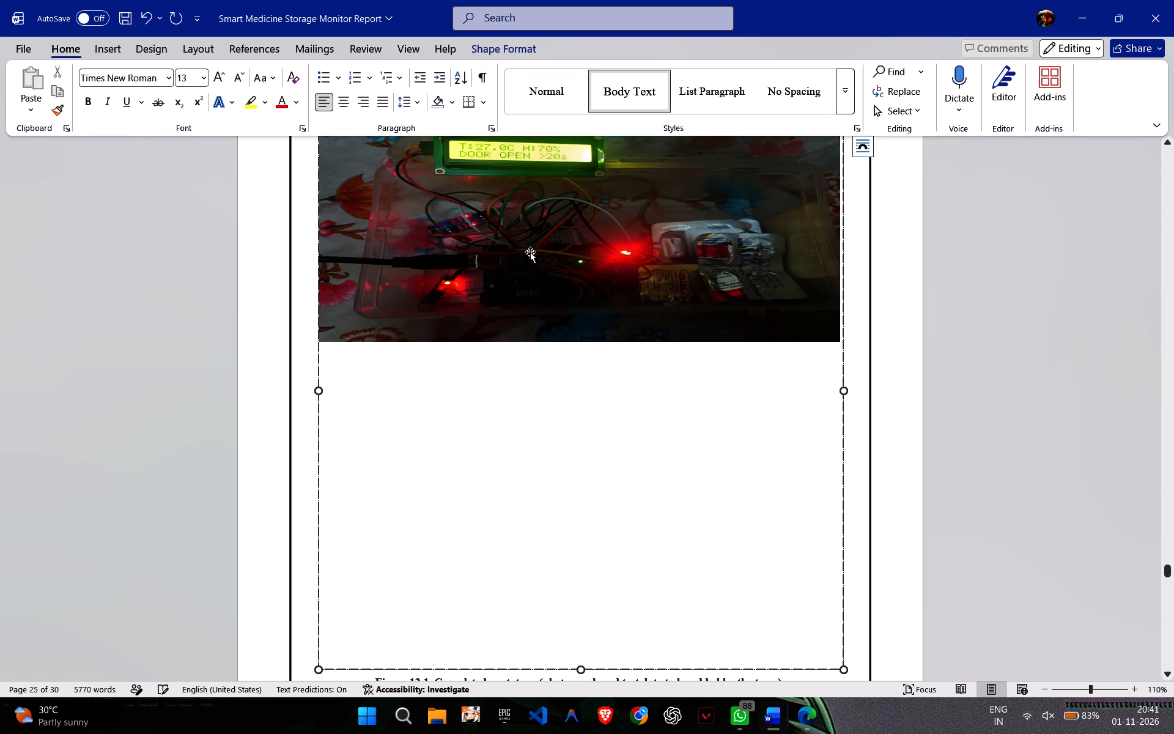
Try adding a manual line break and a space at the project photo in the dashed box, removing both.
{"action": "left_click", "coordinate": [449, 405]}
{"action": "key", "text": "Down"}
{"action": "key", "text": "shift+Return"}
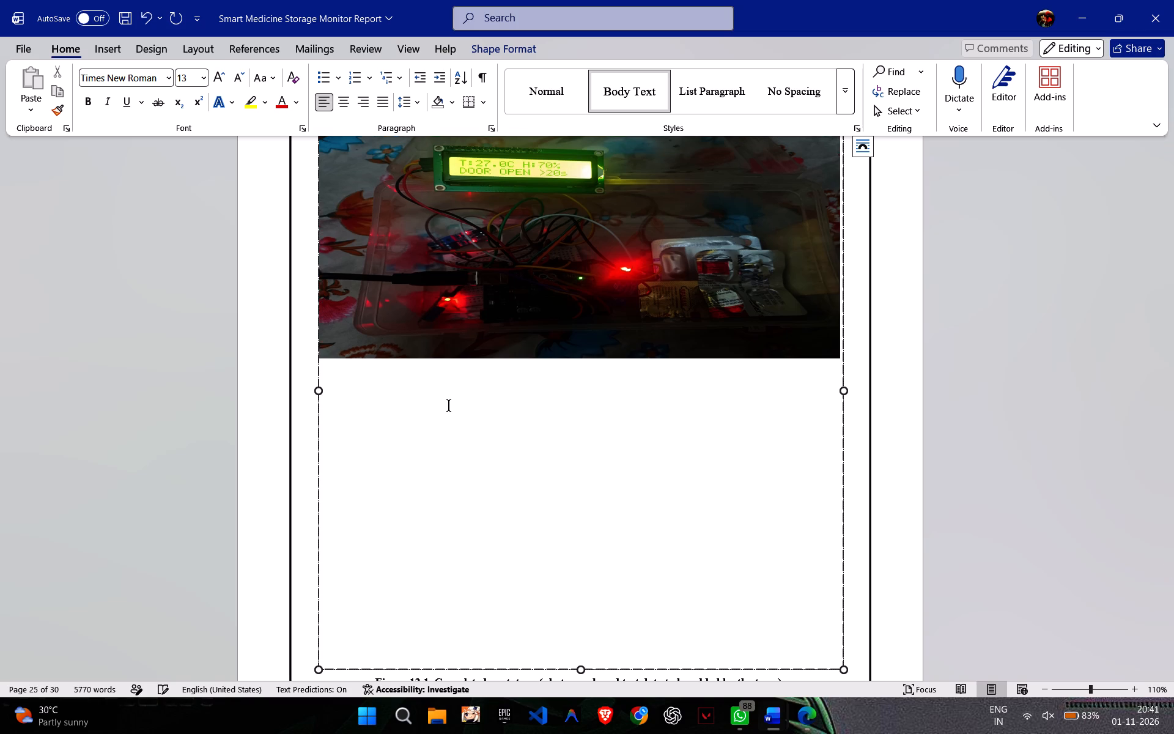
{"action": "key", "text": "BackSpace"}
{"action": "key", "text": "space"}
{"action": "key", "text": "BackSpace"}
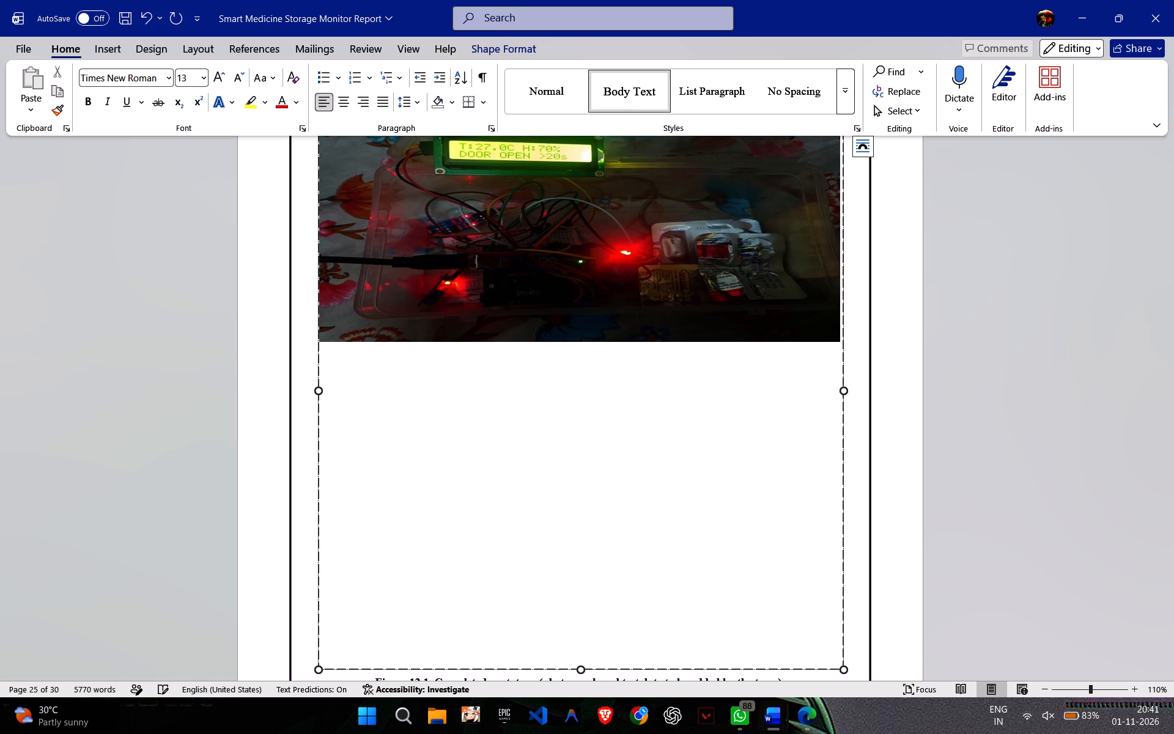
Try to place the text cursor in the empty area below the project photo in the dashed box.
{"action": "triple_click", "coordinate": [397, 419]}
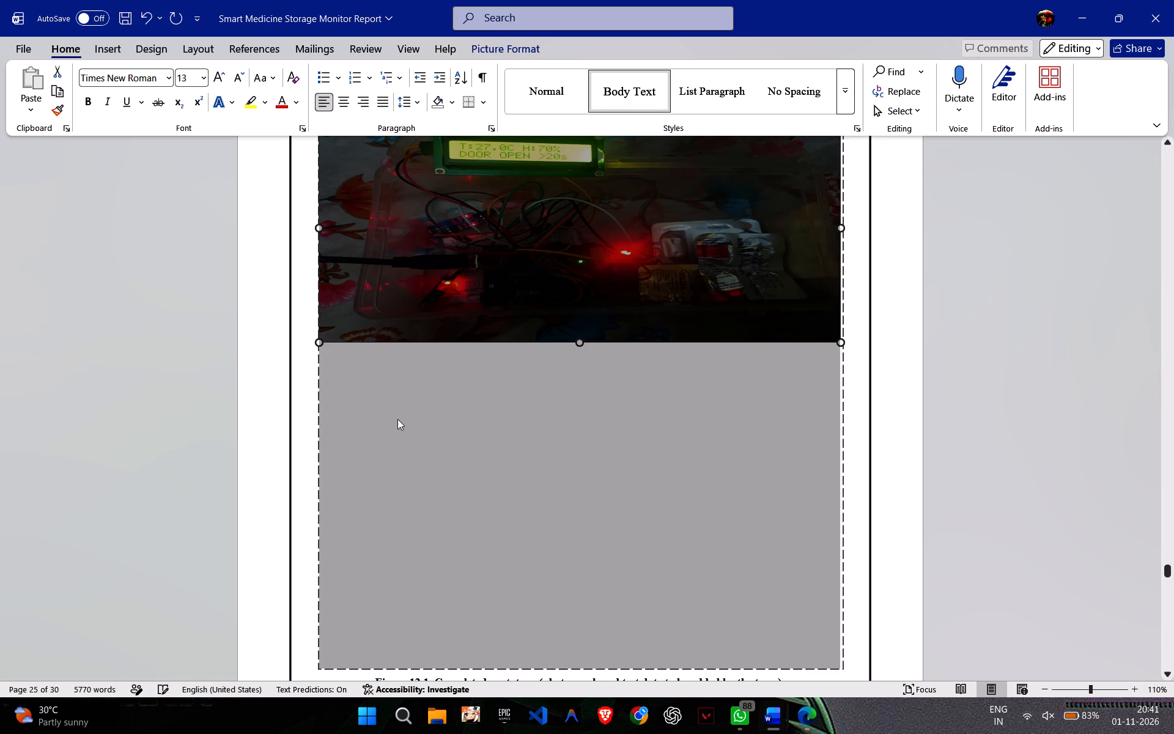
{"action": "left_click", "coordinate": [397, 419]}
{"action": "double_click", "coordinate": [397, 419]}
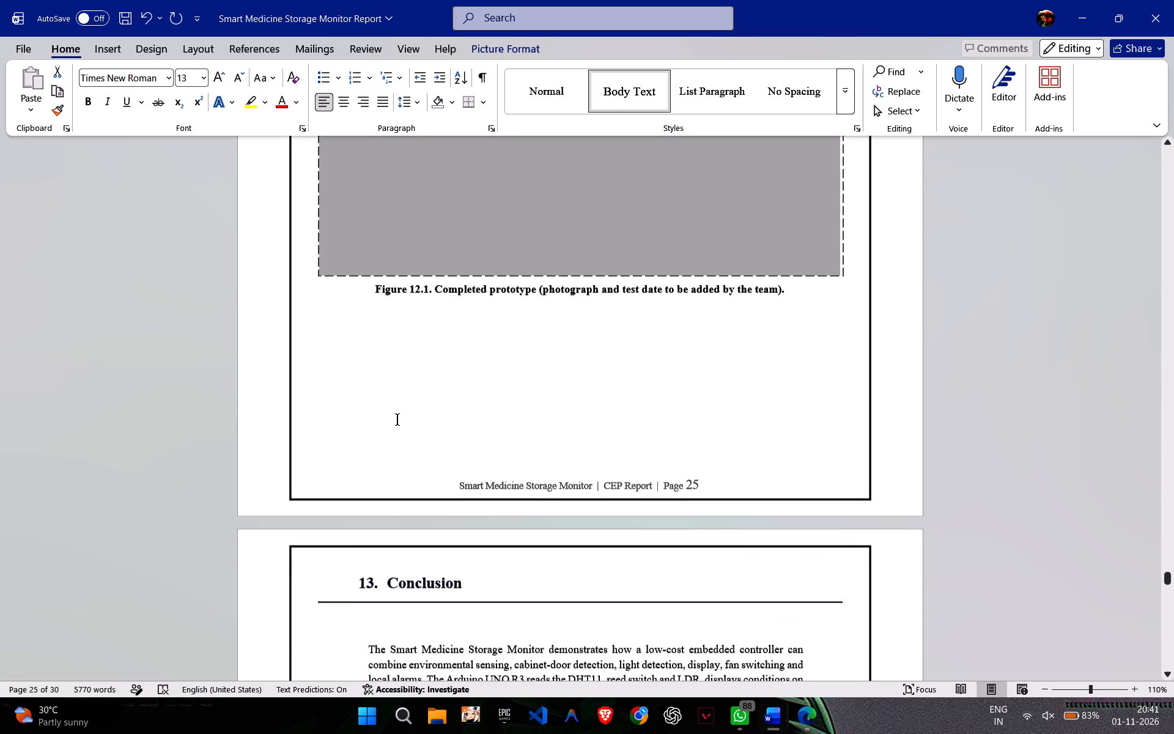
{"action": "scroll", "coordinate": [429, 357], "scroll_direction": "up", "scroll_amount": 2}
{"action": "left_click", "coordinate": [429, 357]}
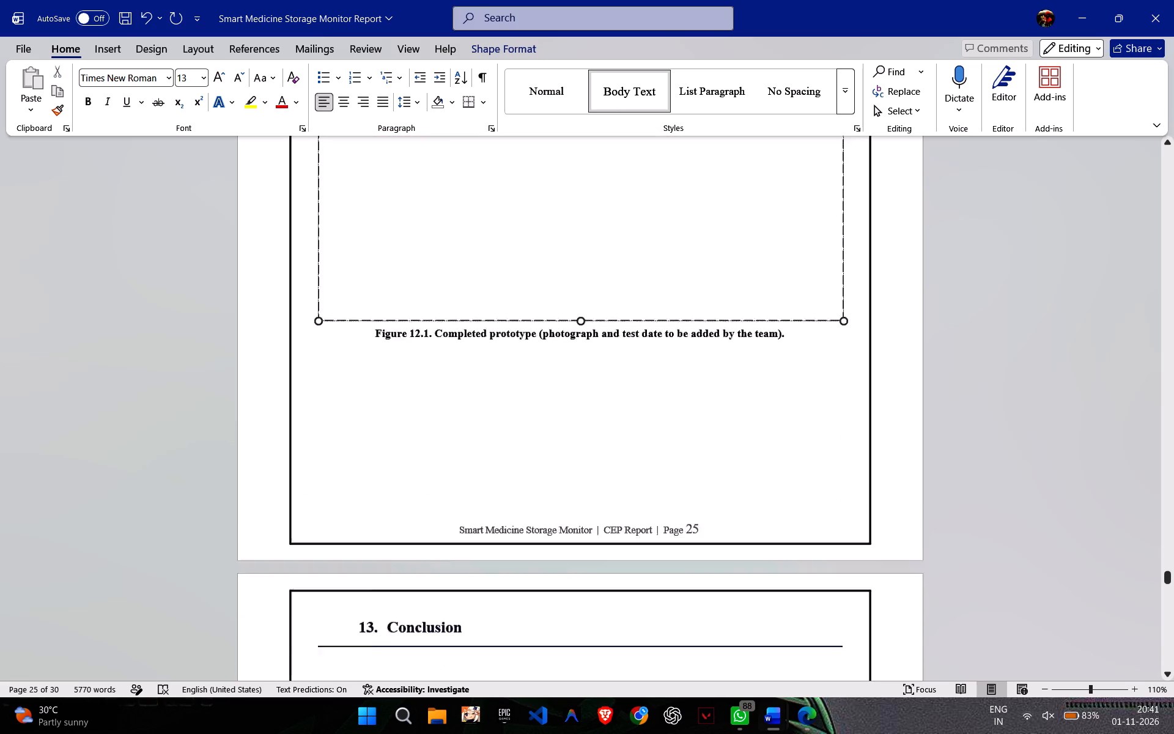
Switch to the ChatGPT app.
{"action": "left_click", "coordinate": [667, 713]}
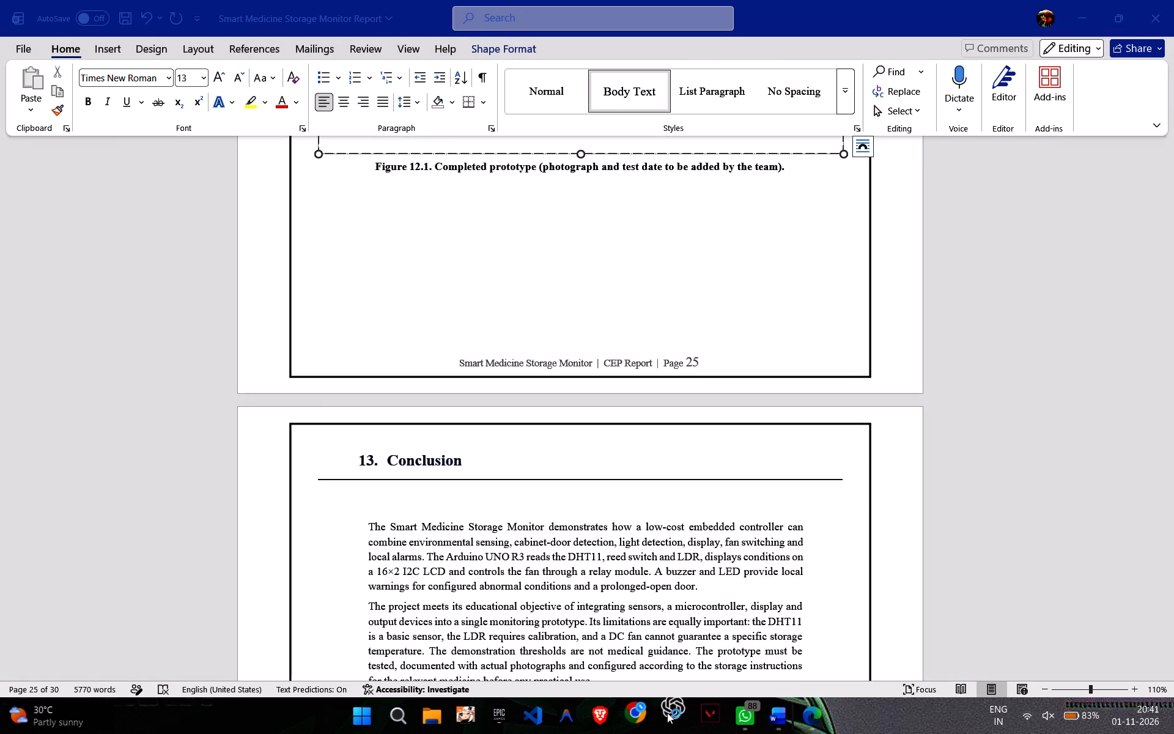
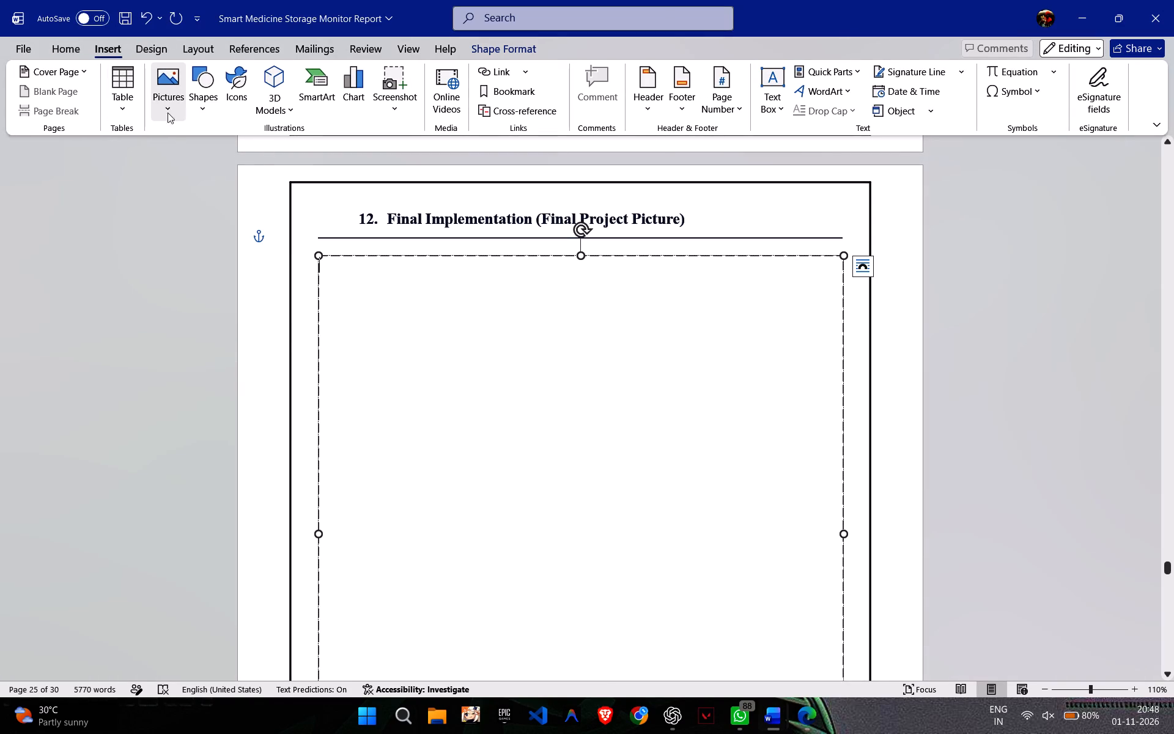
Insert the picture WhatsApp Image 2026-11-01 at 8.35.59 PM from Downloads into the dashed box under section 12.
{"action": "left_click", "coordinate": [172, 107]}
{"action": "left_click", "coordinate": [215, 163]}
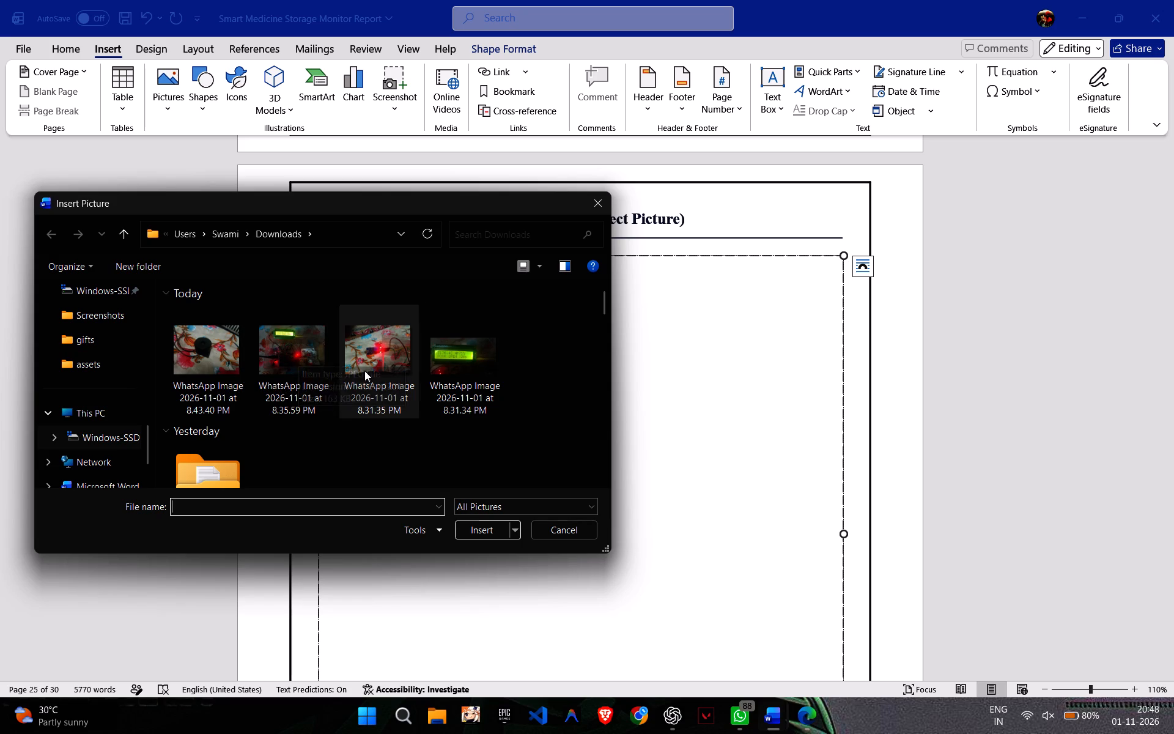
{"action": "double_click", "coordinate": [292, 364]}
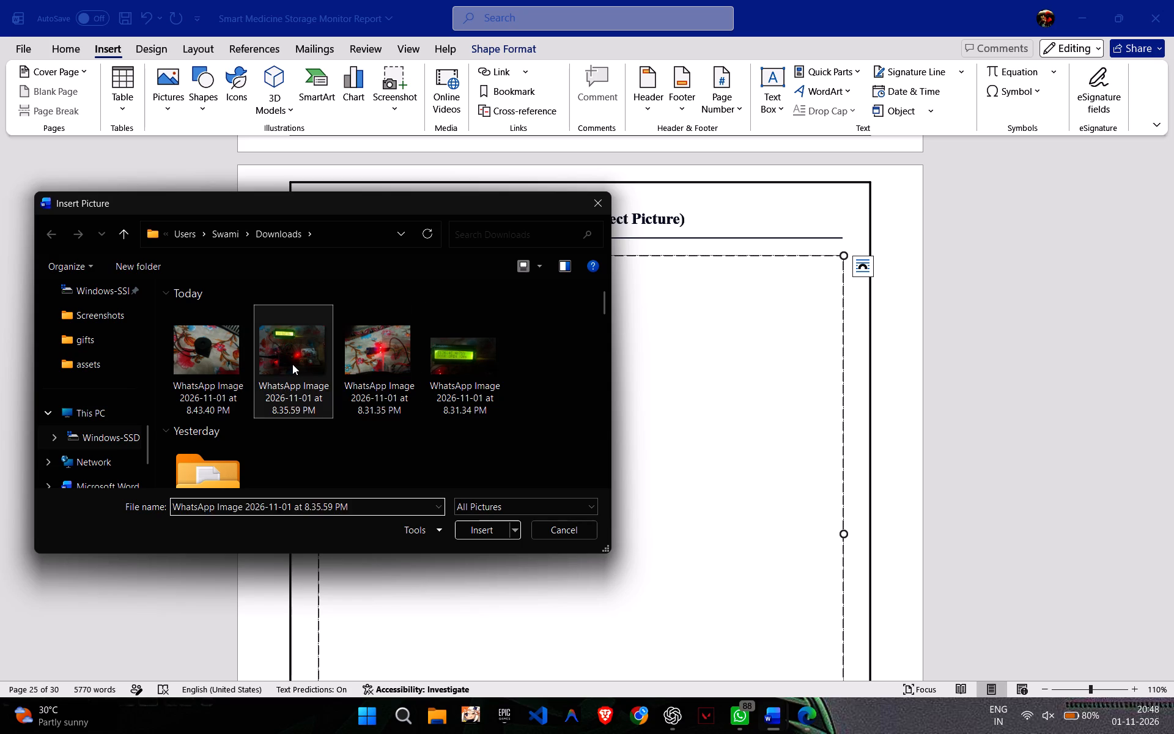
Add a new line below the inserted prototype photo inside the dashed box above the Figure 12.1 caption.
{"action": "scroll", "coordinate": [471, 372], "scroll_direction": "up", "scroll_amount": 3}
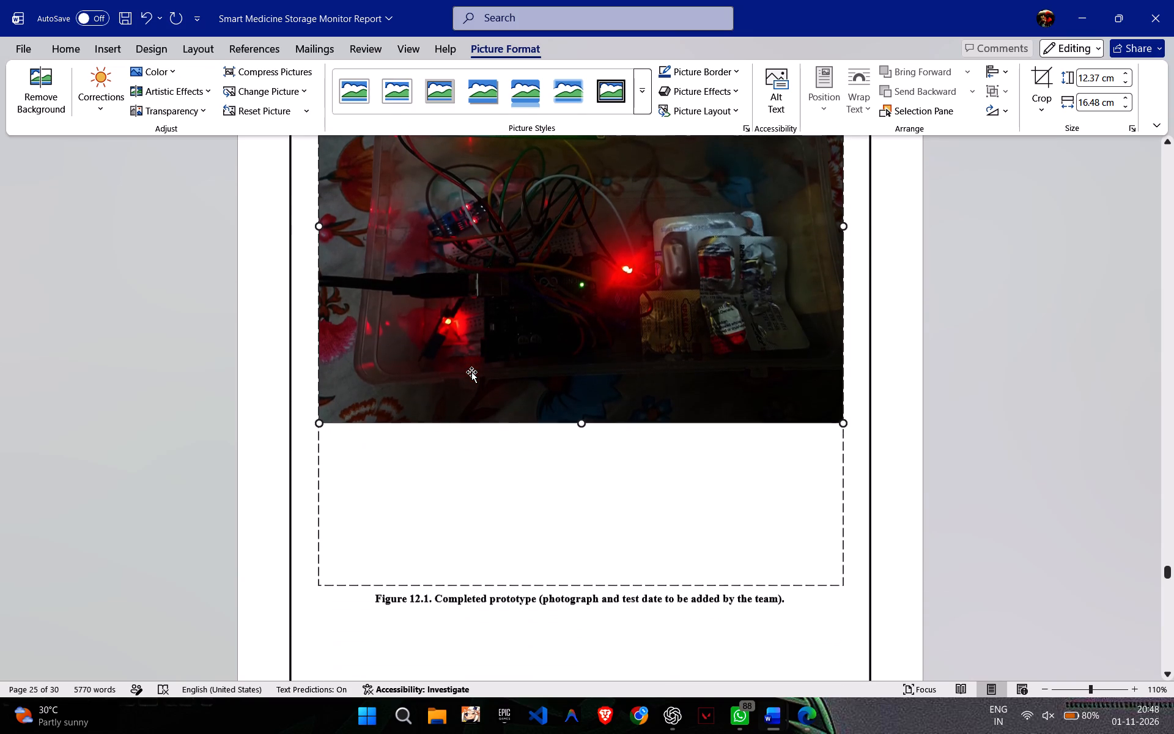
{"action": "left_click", "coordinate": [449, 483]}
{"action": "scroll", "coordinate": [419, 368], "scroll_direction": "up", "scroll_amount": 1}
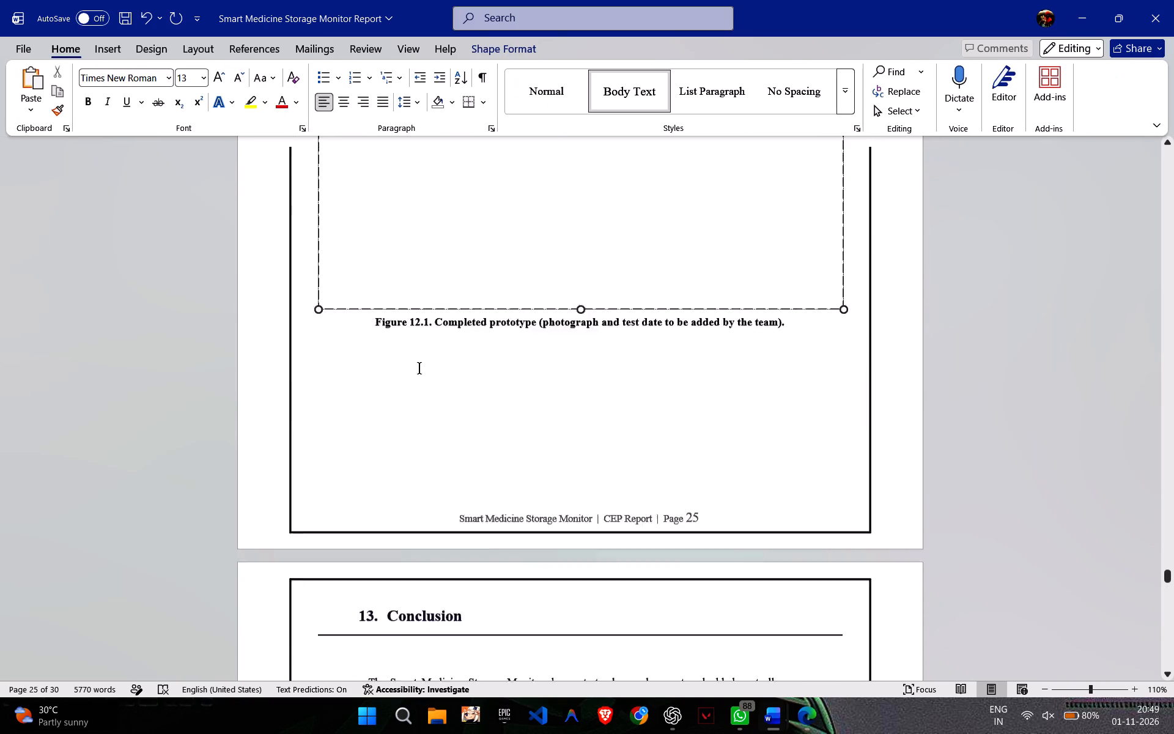
{"action": "scroll", "coordinate": [419, 368], "scroll_direction": "up", "scroll_amount": 1}
{"action": "left_click", "coordinate": [407, 336]}
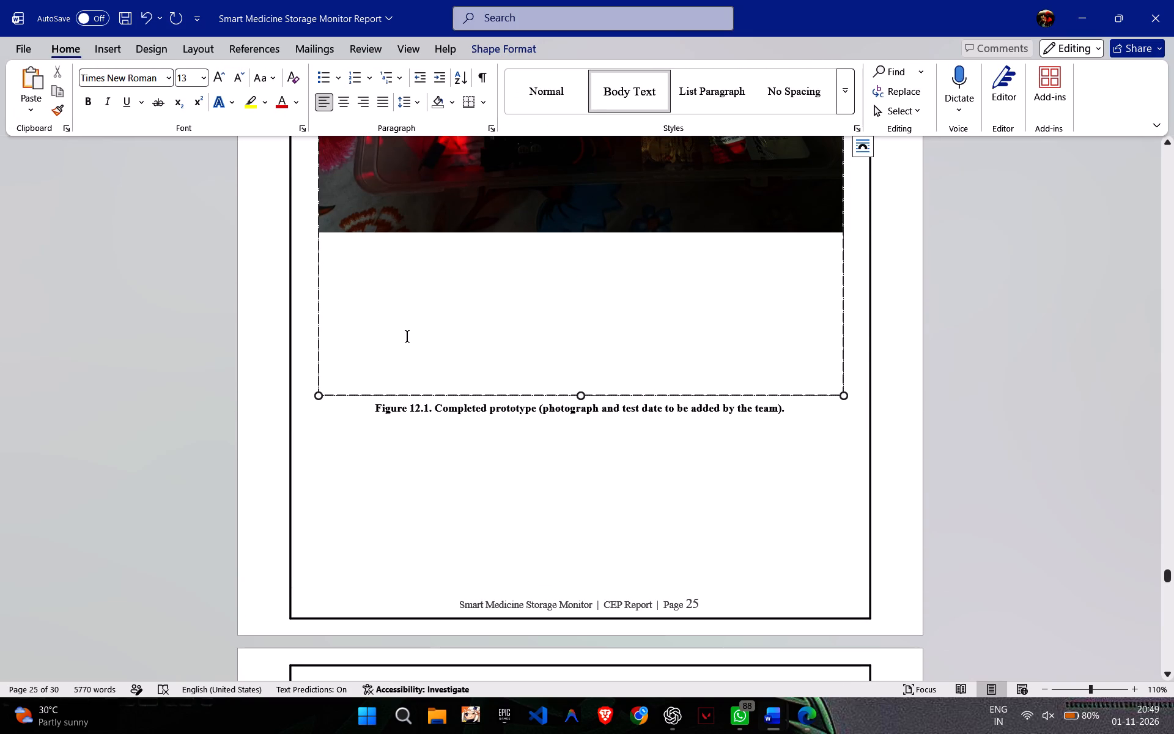
{"action": "key", "text": "Return"}
{"action": "scroll", "coordinate": [407, 336], "scroll_direction": "up", "scroll_amount": 1}
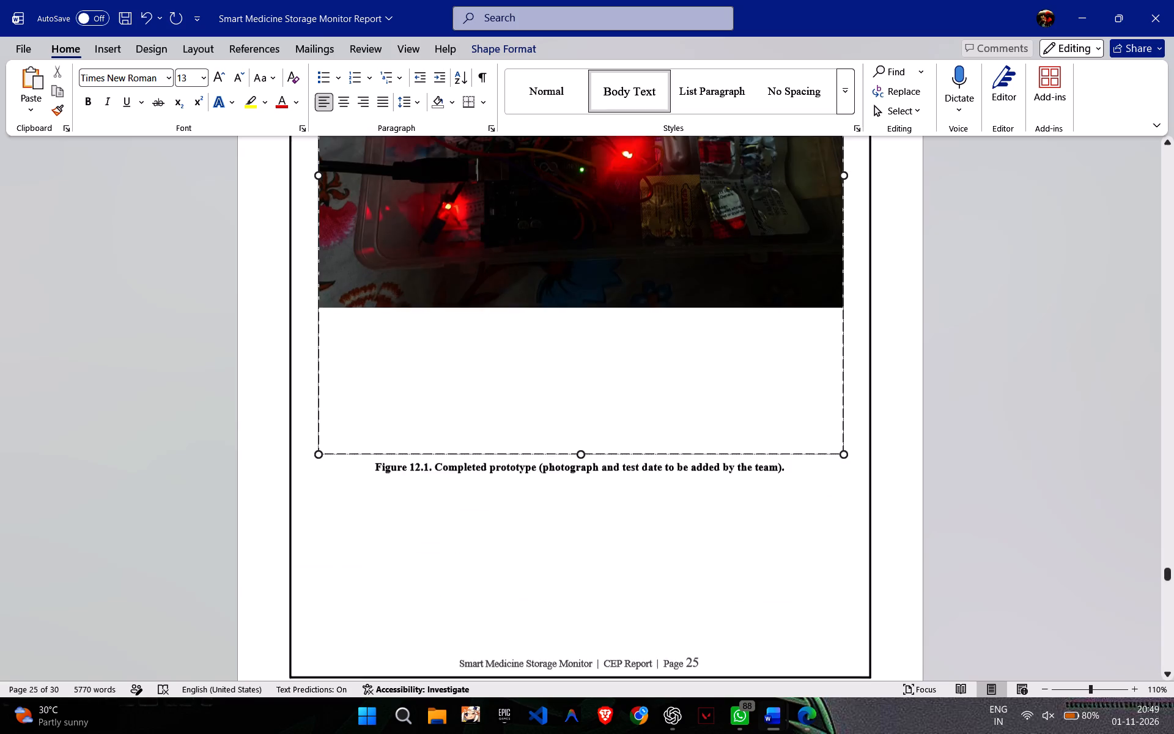
Remove the blank line above the prototype photograph in the section 12 dashed box.
{"action": "scroll", "coordinate": [407, 336], "scroll_direction": "up", "scroll_amount": 2}
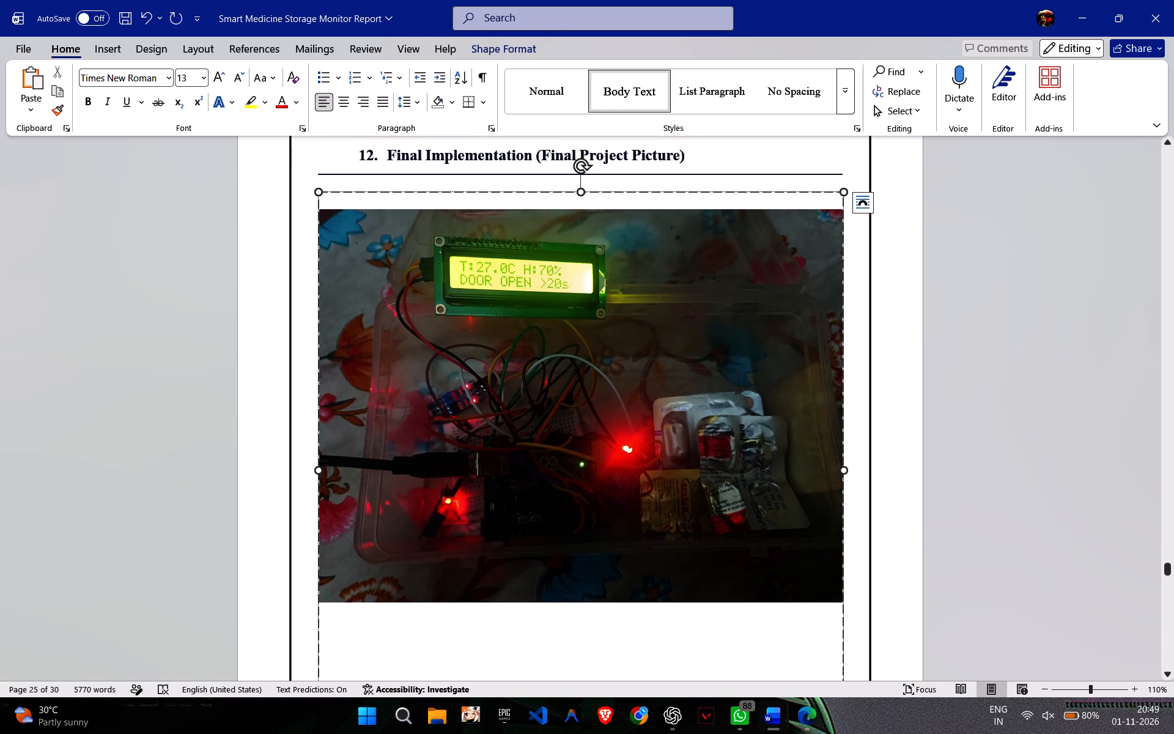
{"action": "key", "text": "BackSpace"}
{"action": "left_click", "coordinate": [1014, 332]}
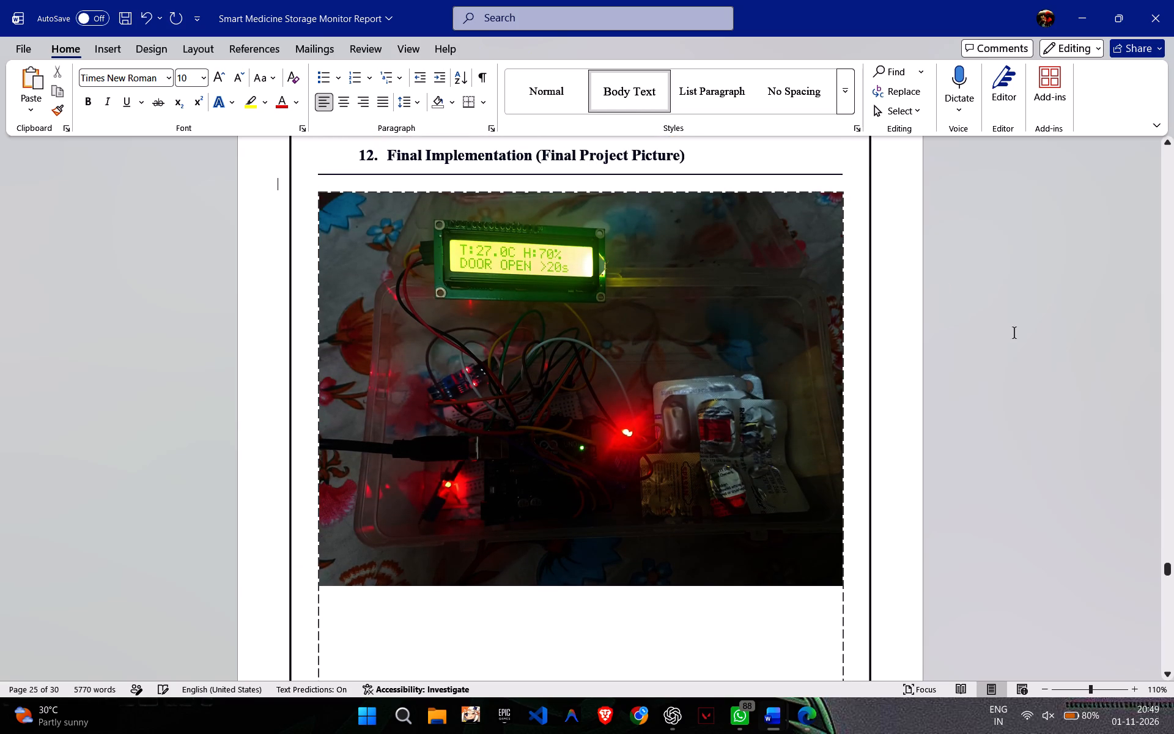
Insert WhatsApp Image 2026-11-01 at 8.31.35 PM from Downloads on a new line below the prototype photograph inside the dashed box.
{"action": "left_click", "coordinate": [569, 650]}
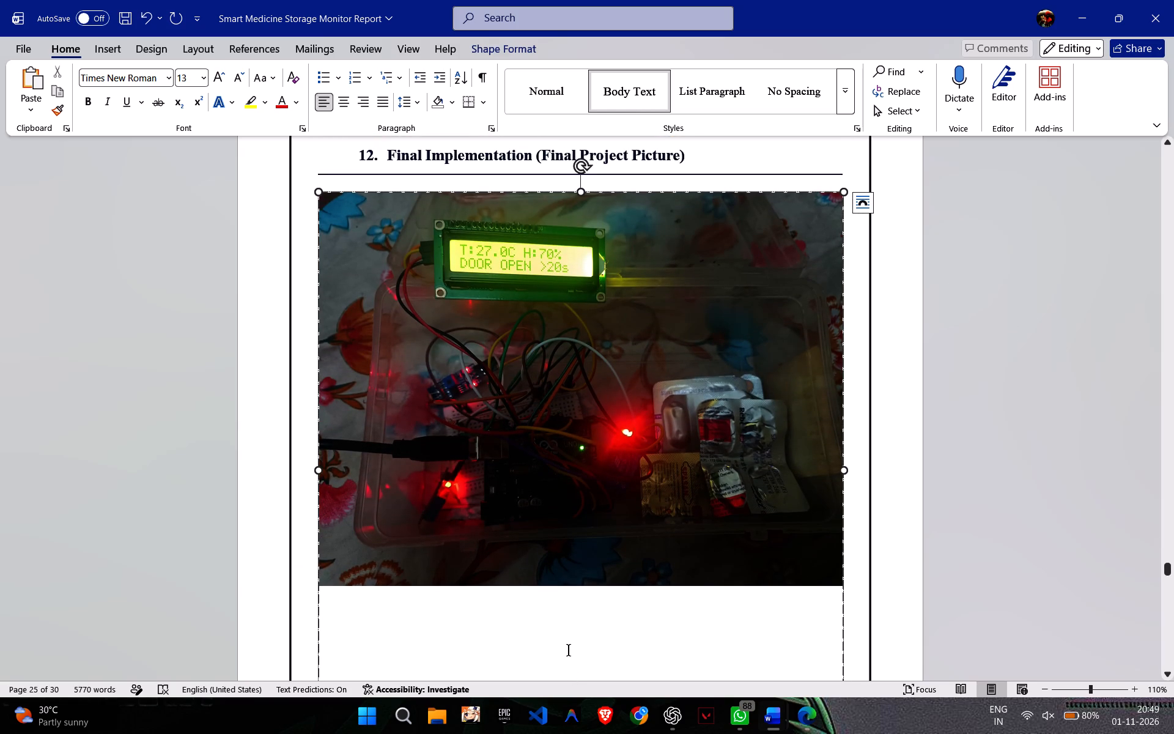
{"action": "left_click", "coordinate": [569, 650]}
{"action": "key", "text": "Down"}
{"action": "key", "text": "Down"}
{"action": "key", "text": "Down"}
{"action": "key", "text": "Return"}
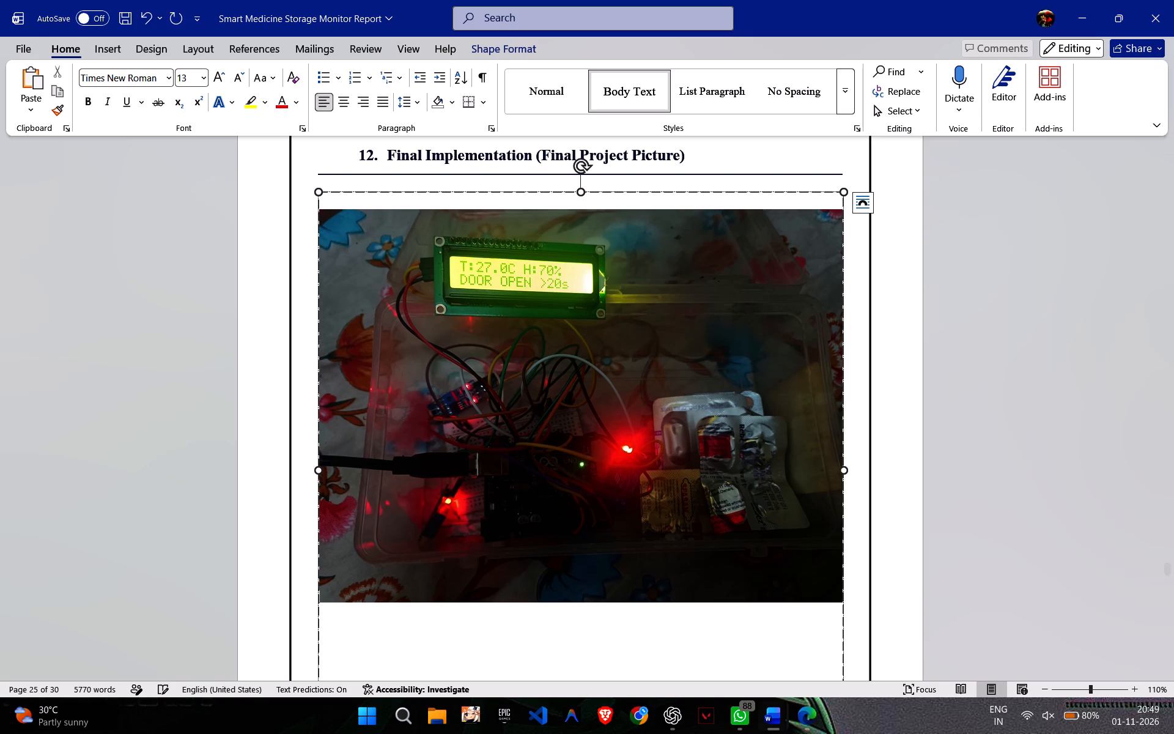
{"action": "key", "text": "BackSpace"}
{"action": "key", "text": "Right"}
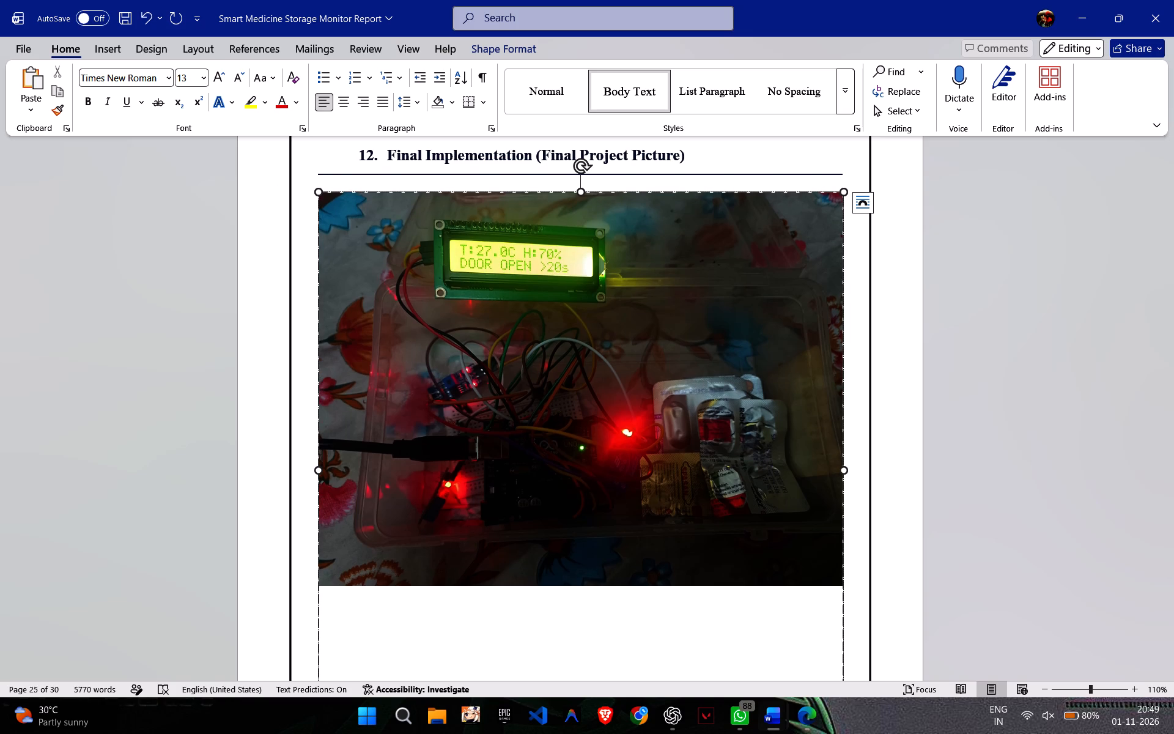
{"action": "key", "text": "Return"}
{"action": "left_click", "coordinate": [93, 48]}
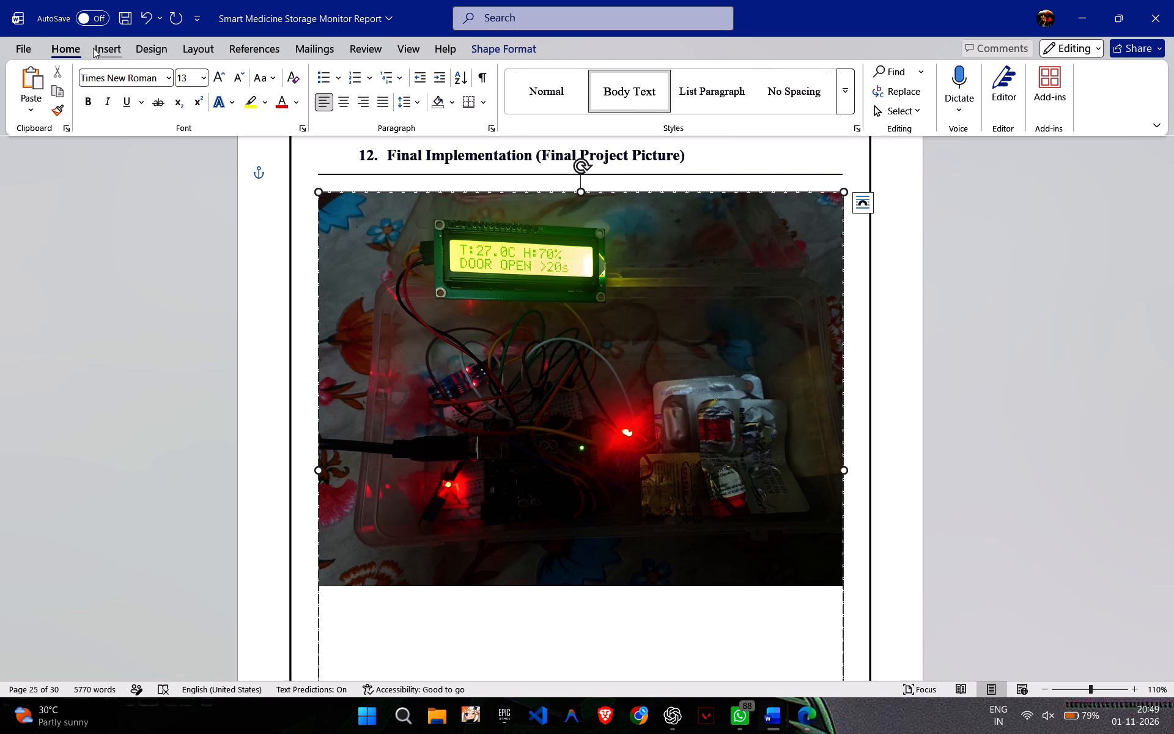
{"action": "left_click", "coordinate": [169, 95]}
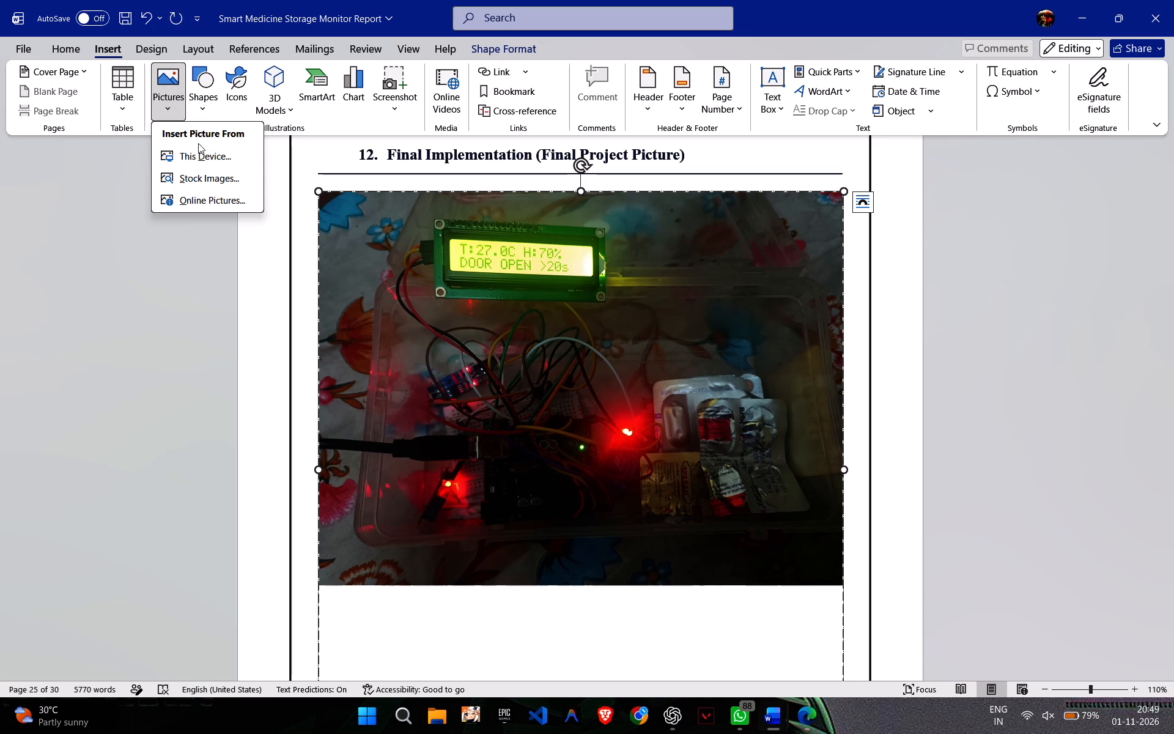
{"action": "left_click", "coordinate": [204, 154]}
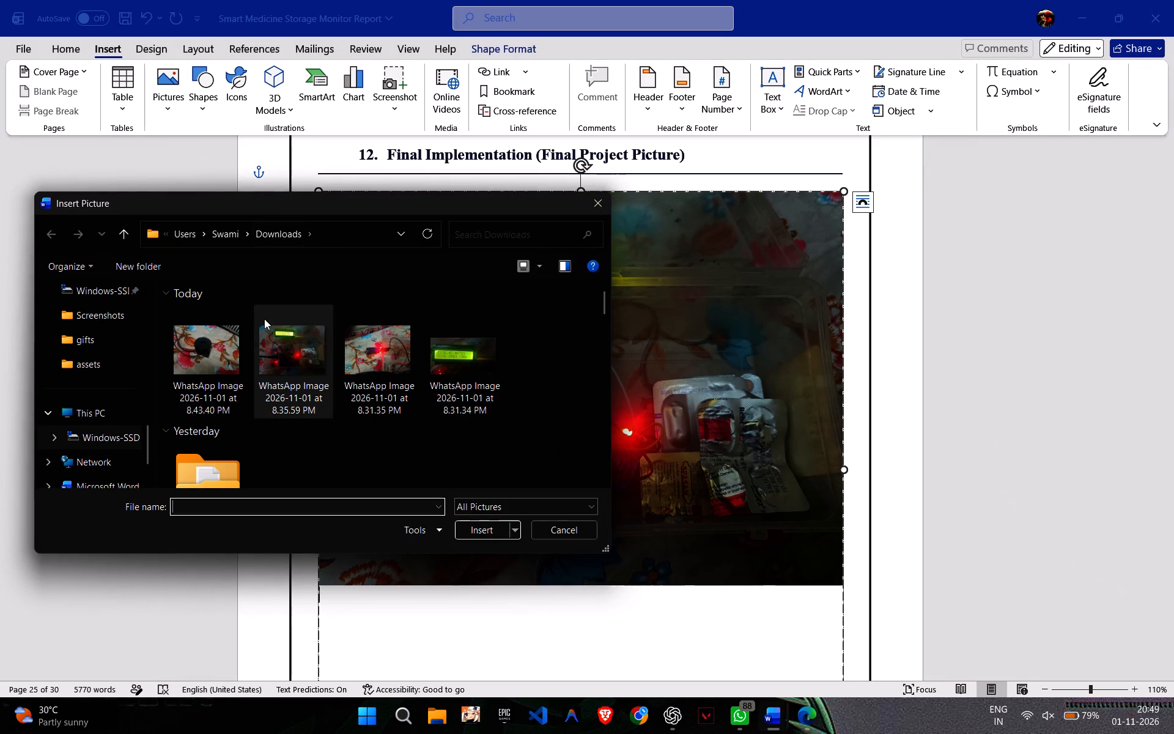
{"action": "double_click", "coordinate": [401, 363]}
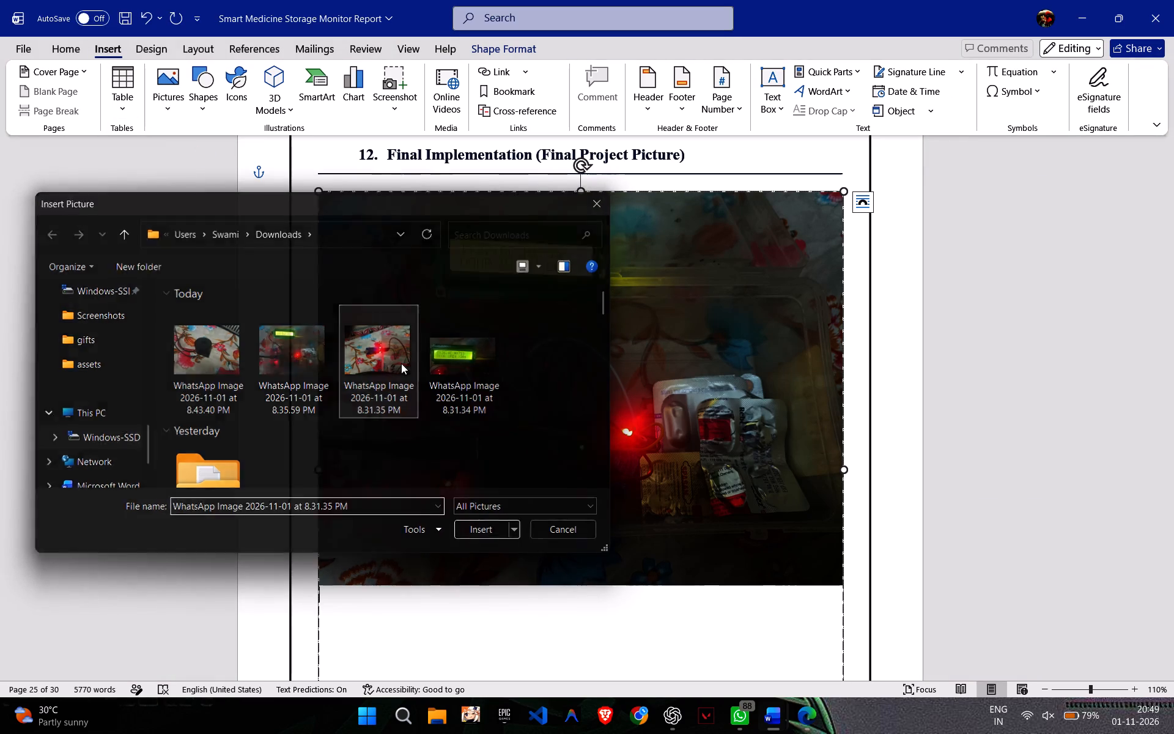
Extend the lower edge of the dashed box downward to make more room for the inserted photograph.
{"action": "scroll", "coordinate": [401, 363], "scroll_direction": "down", "scroll_amount": 1}
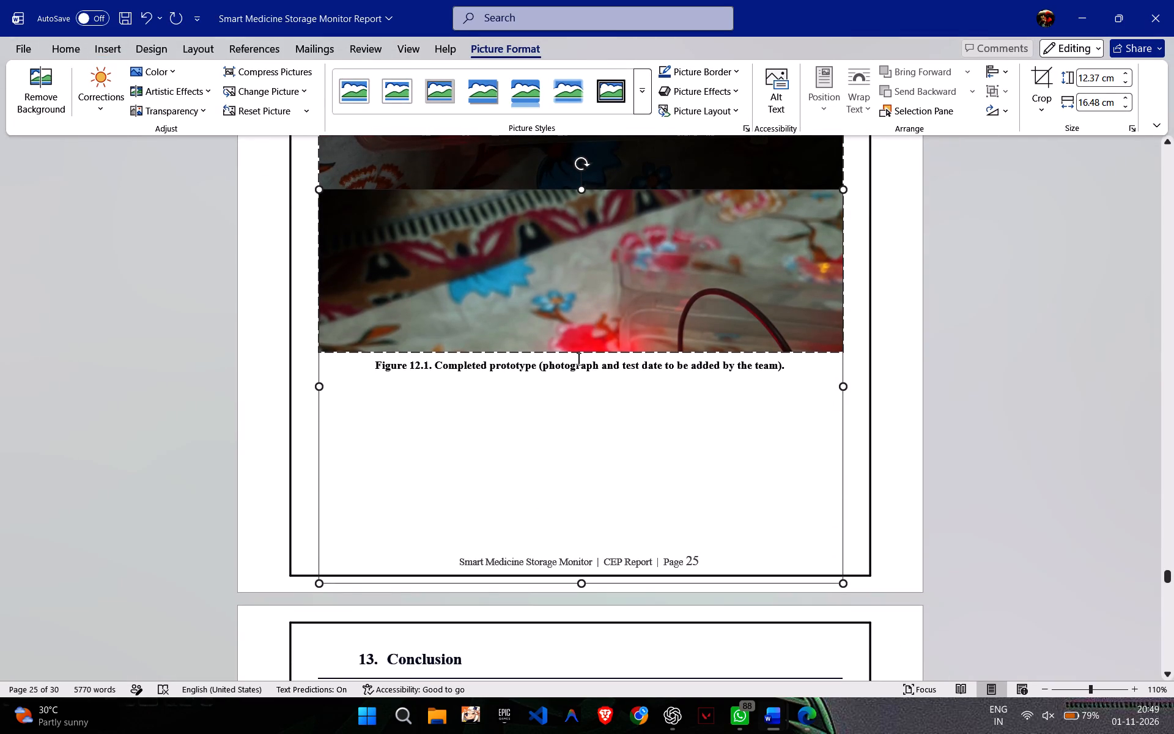
{"action": "left_click", "coordinate": [583, 352]}
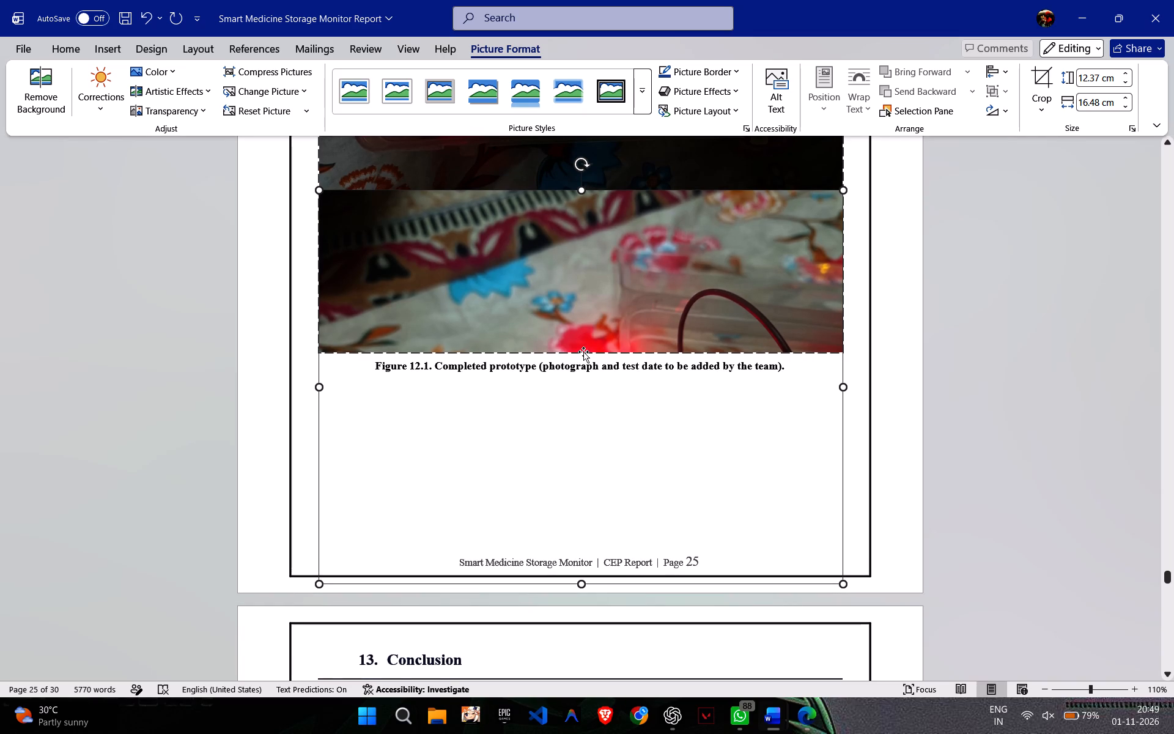
{"action": "left_click", "coordinate": [583, 352]}
{"action": "left_click", "coordinate": [591, 276]}
{"action": "left_click", "coordinate": [599, 354]}
{"action": "left_click_drag", "start_coordinate": [580, 355], "coordinate": [596, 481]}
{"action": "scroll", "coordinate": [599, 487], "scroll_direction": "up", "scroll_amount": 1}
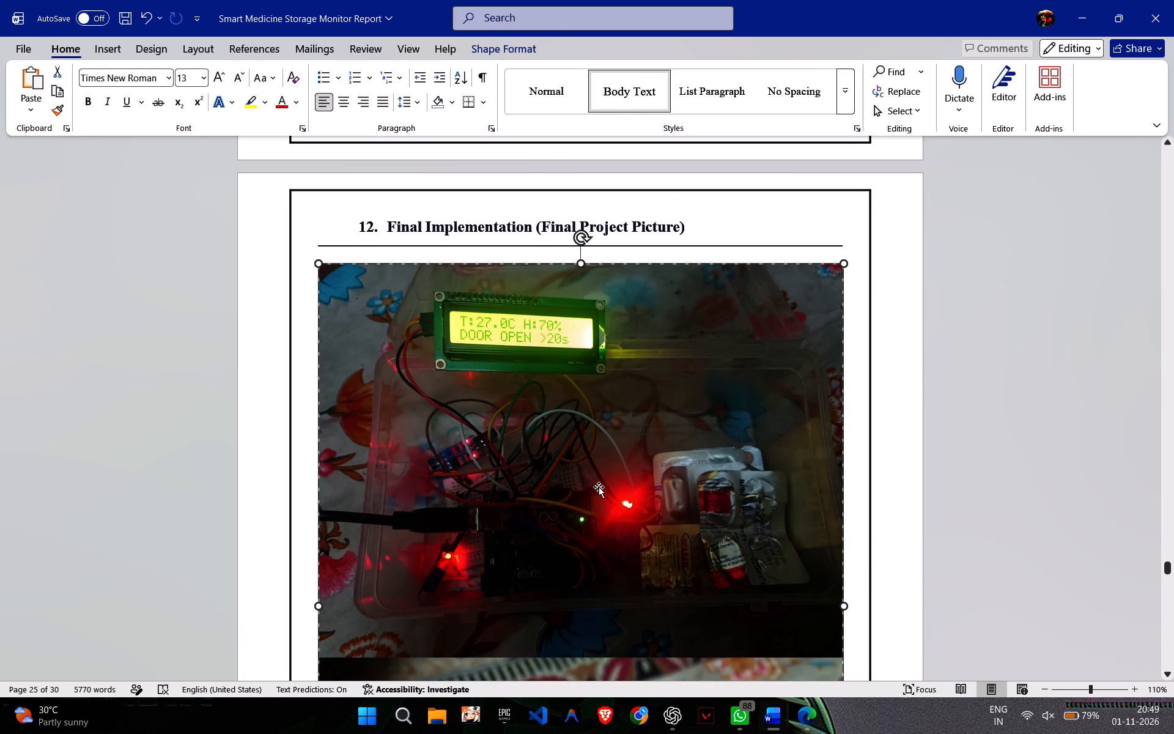
Shrink the inserted sensor photograph so it fits above the dashed box's lower edge and spans slightly over half the box width.
{"action": "scroll", "coordinate": [606, 456], "scroll_direction": "down", "scroll_amount": 1}
{"action": "left_click", "coordinate": [606, 456]}
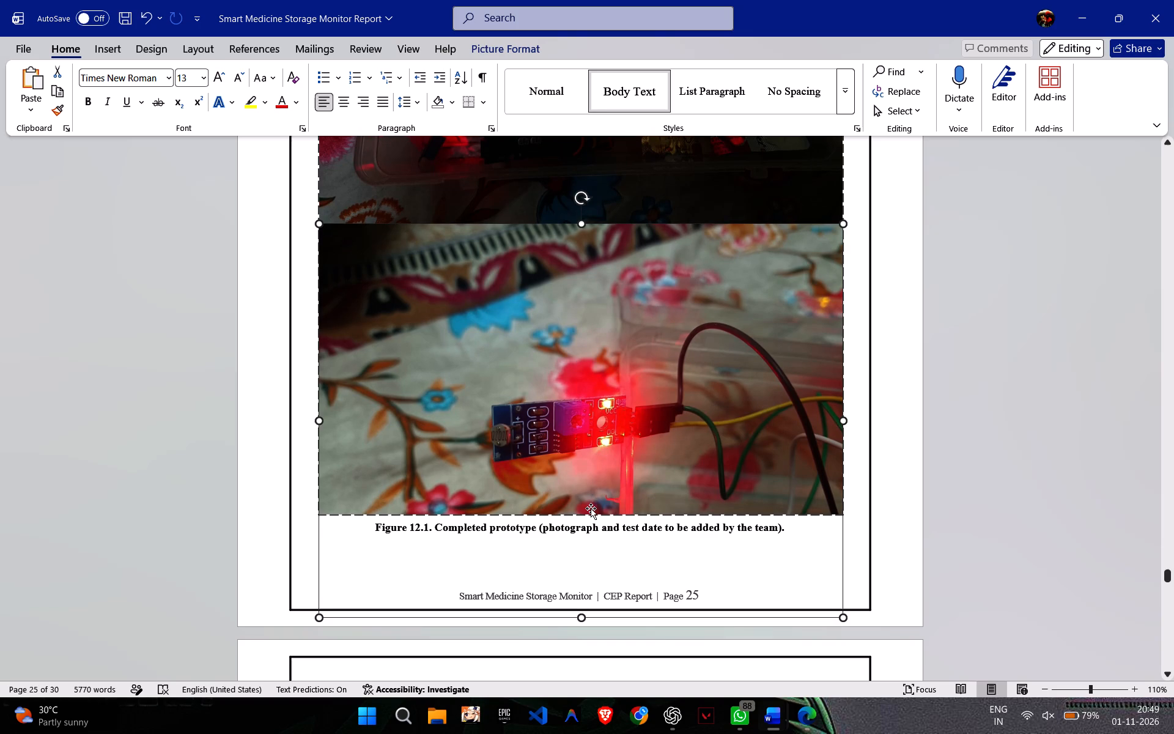
{"action": "left_click_drag", "start_coordinate": [580, 618], "coordinate": [556, 492]}
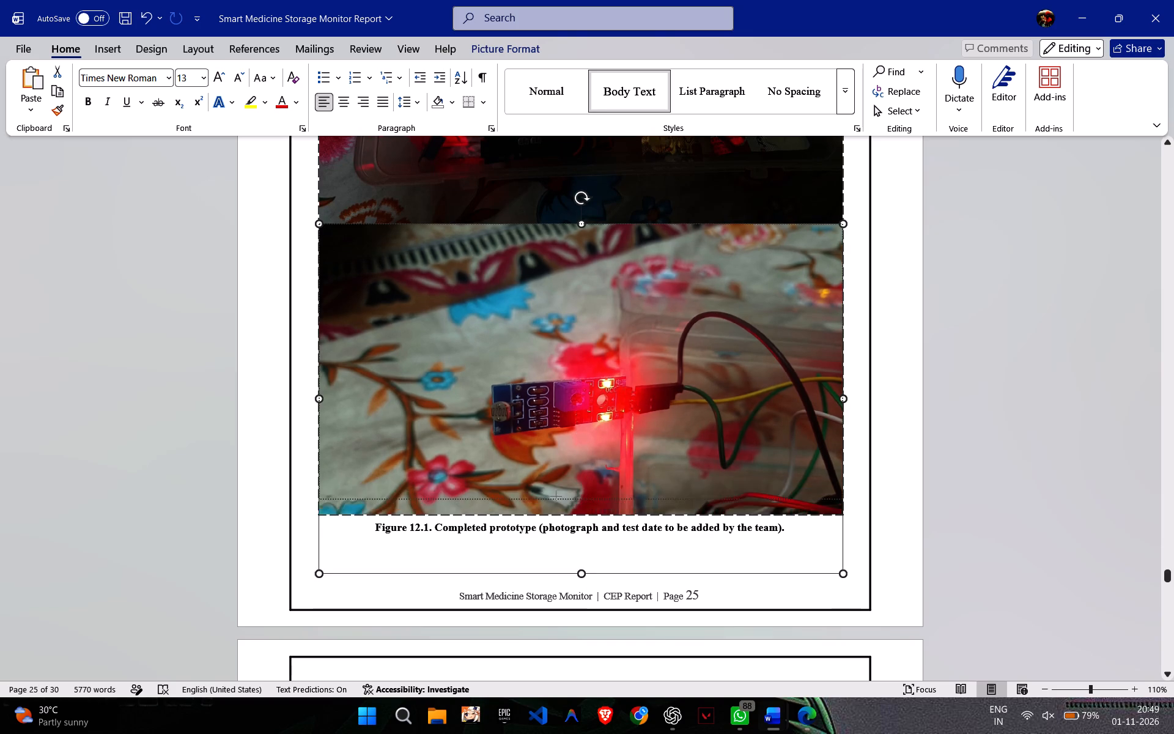
{"action": "left_click_drag", "start_coordinate": [556, 492], "coordinate": [550, 447]}
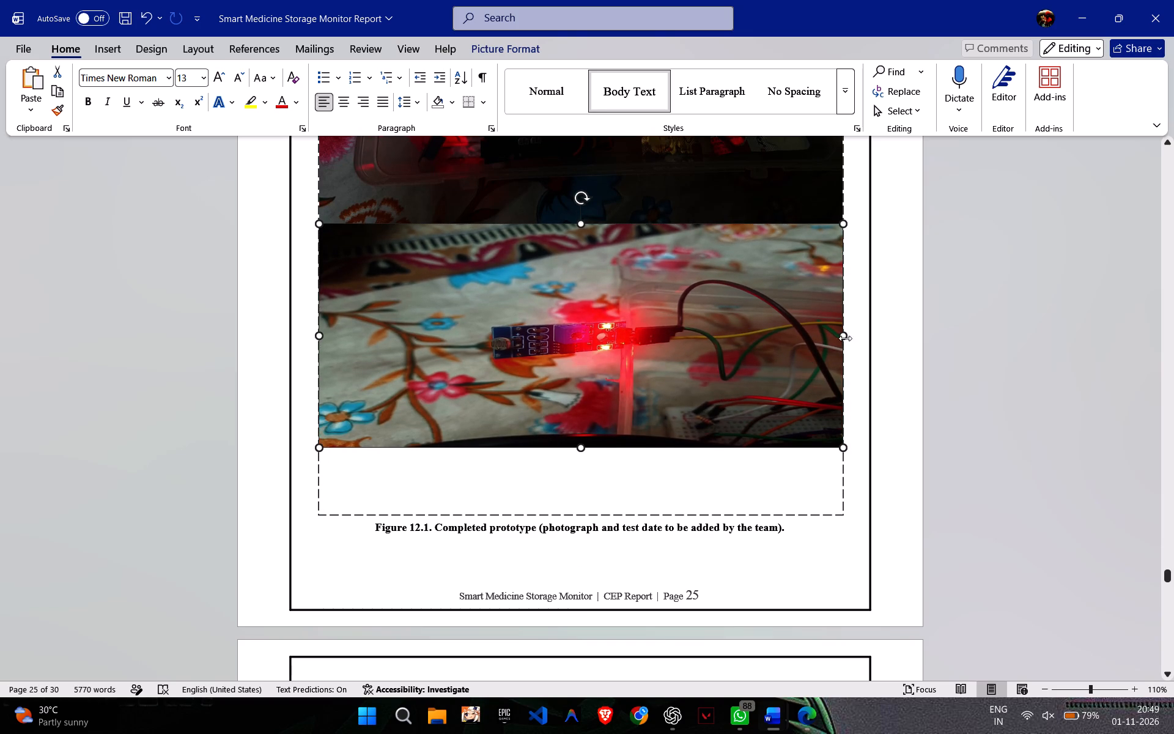
{"action": "left_click_drag", "start_coordinate": [846, 336], "coordinate": [615, 355]}
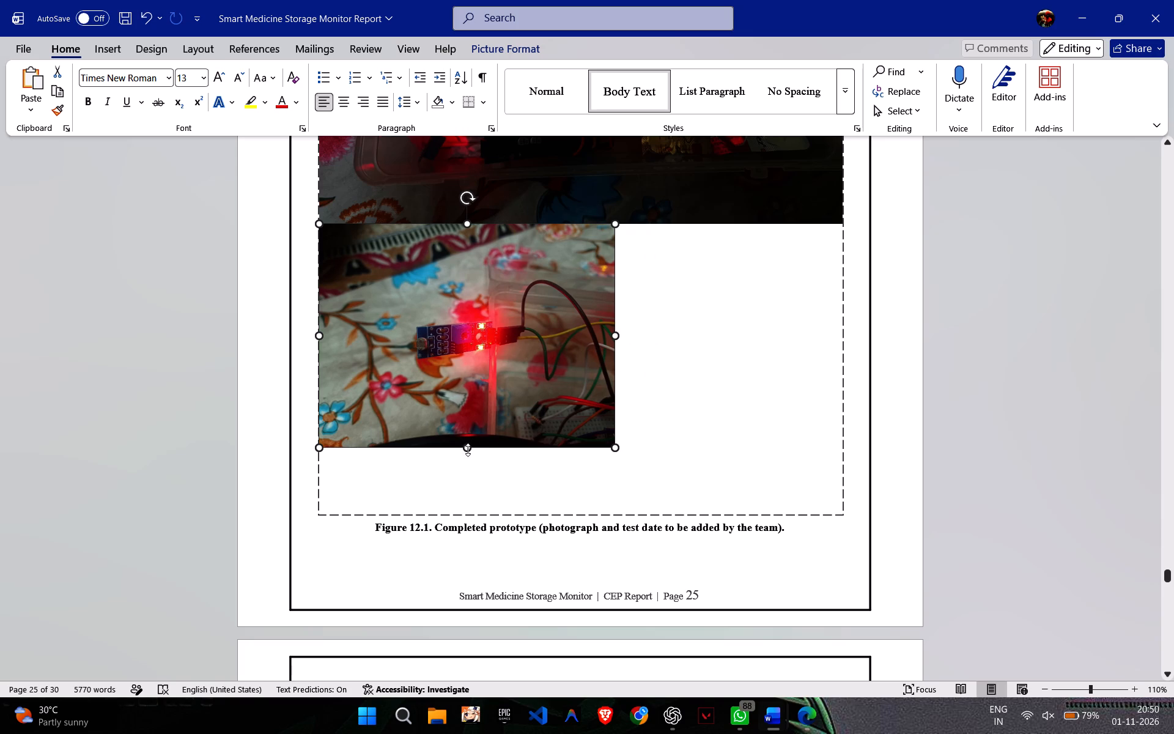
Reduce the height of the sensor photograph by about a quarter, keeping its width, to flatten it below the prototype photograph.
{"action": "left_click_drag", "start_coordinate": [468, 450], "coordinate": [465, 388]}
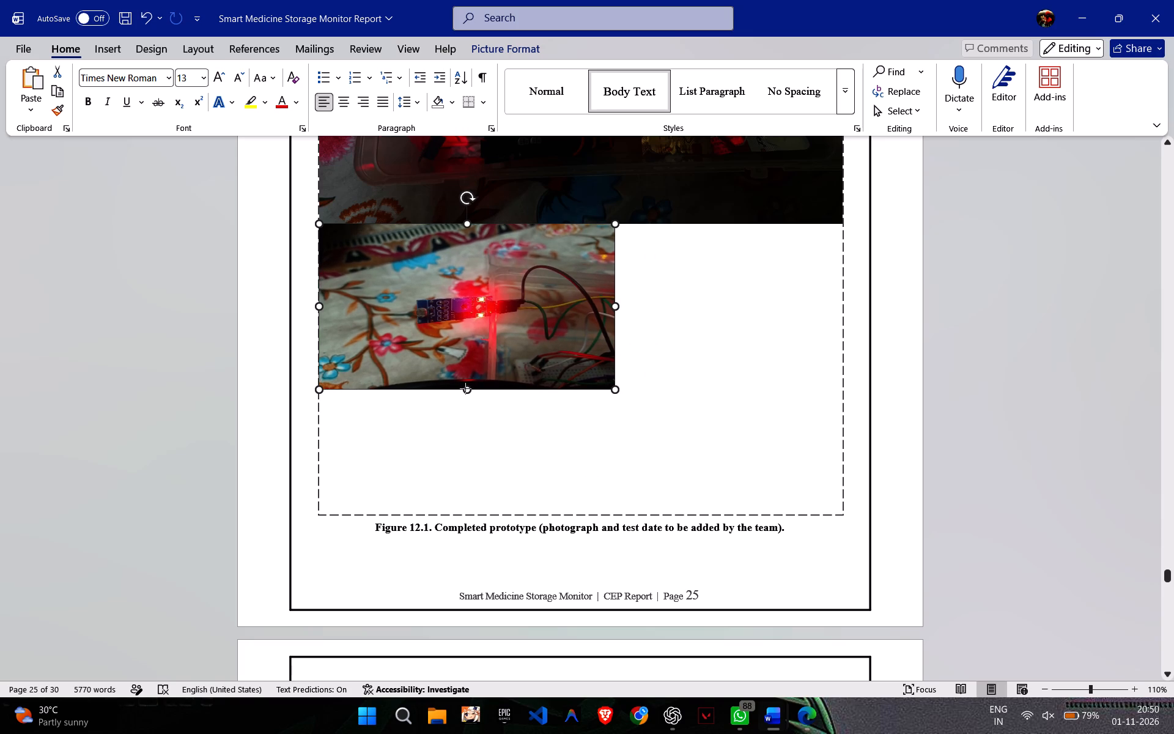
{"action": "left_click_drag", "start_coordinate": [465, 388], "coordinate": [465, 390]}
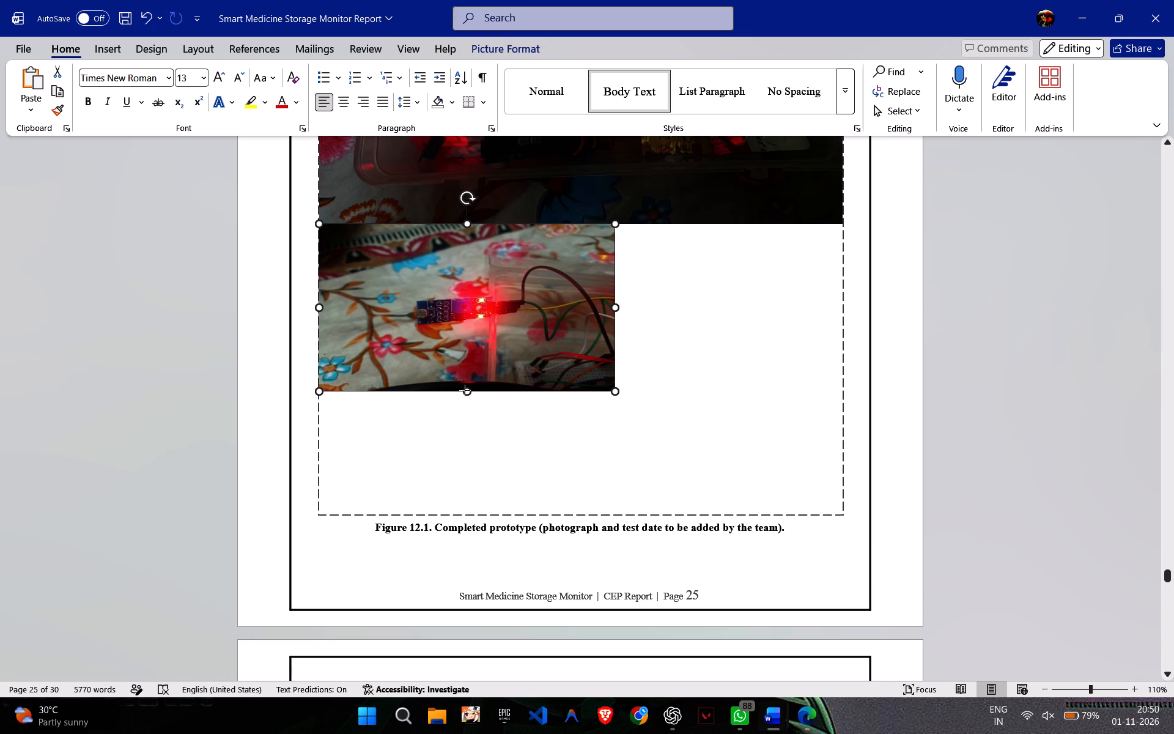
{"action": "left_click_drag", "start_coordinate": [465, 390], "coordinate": [463, 393]}
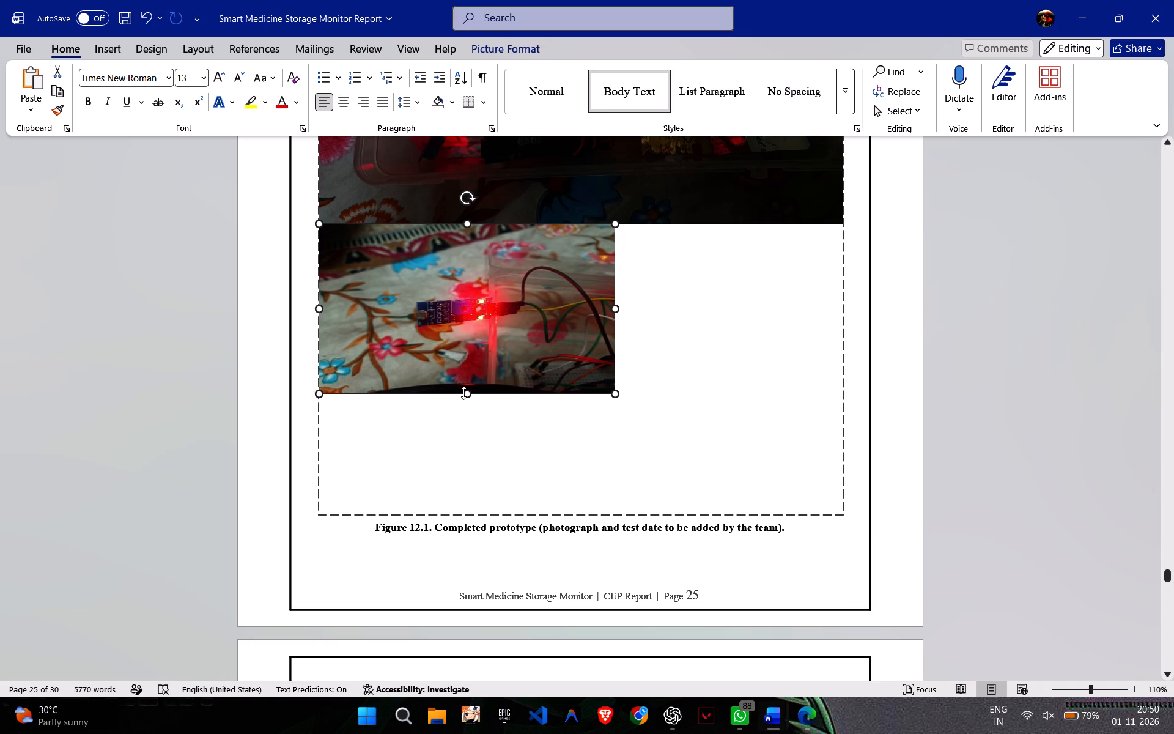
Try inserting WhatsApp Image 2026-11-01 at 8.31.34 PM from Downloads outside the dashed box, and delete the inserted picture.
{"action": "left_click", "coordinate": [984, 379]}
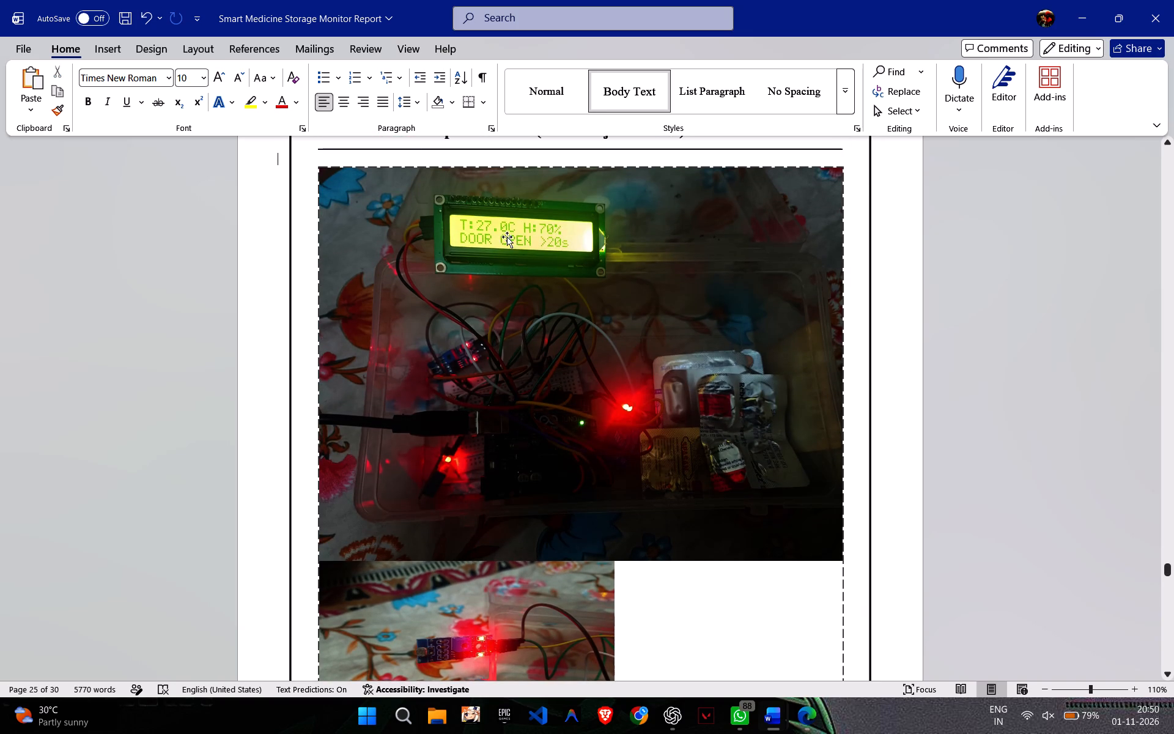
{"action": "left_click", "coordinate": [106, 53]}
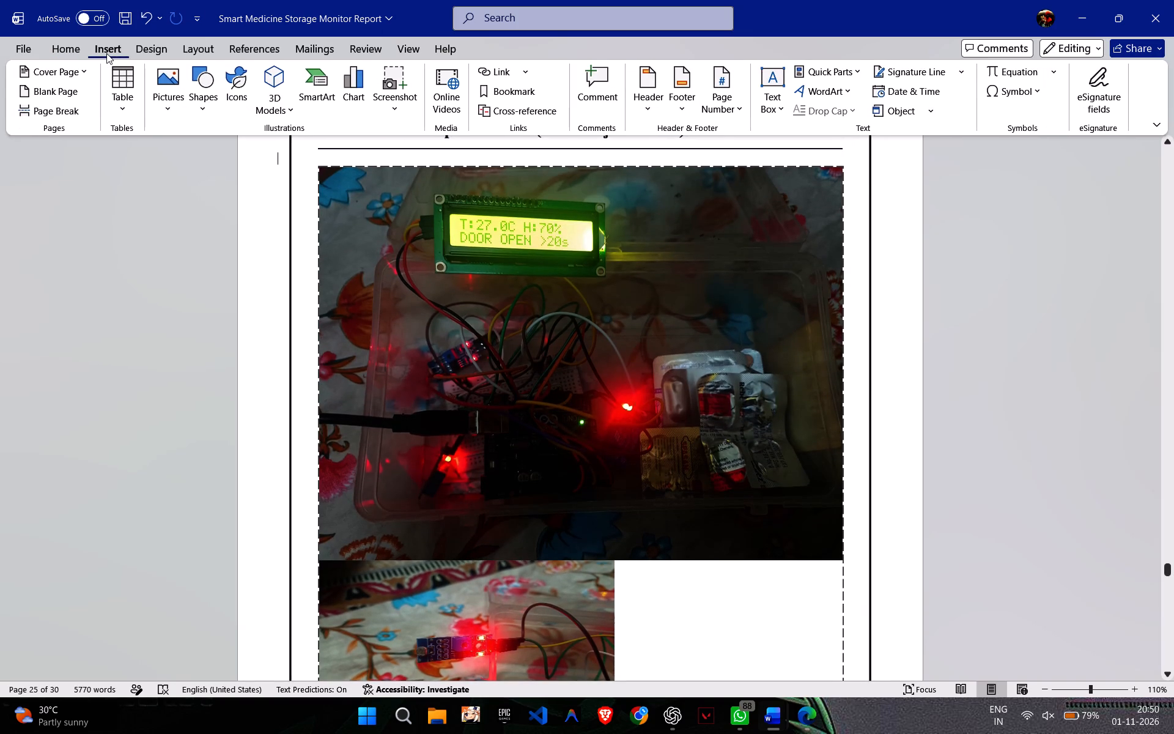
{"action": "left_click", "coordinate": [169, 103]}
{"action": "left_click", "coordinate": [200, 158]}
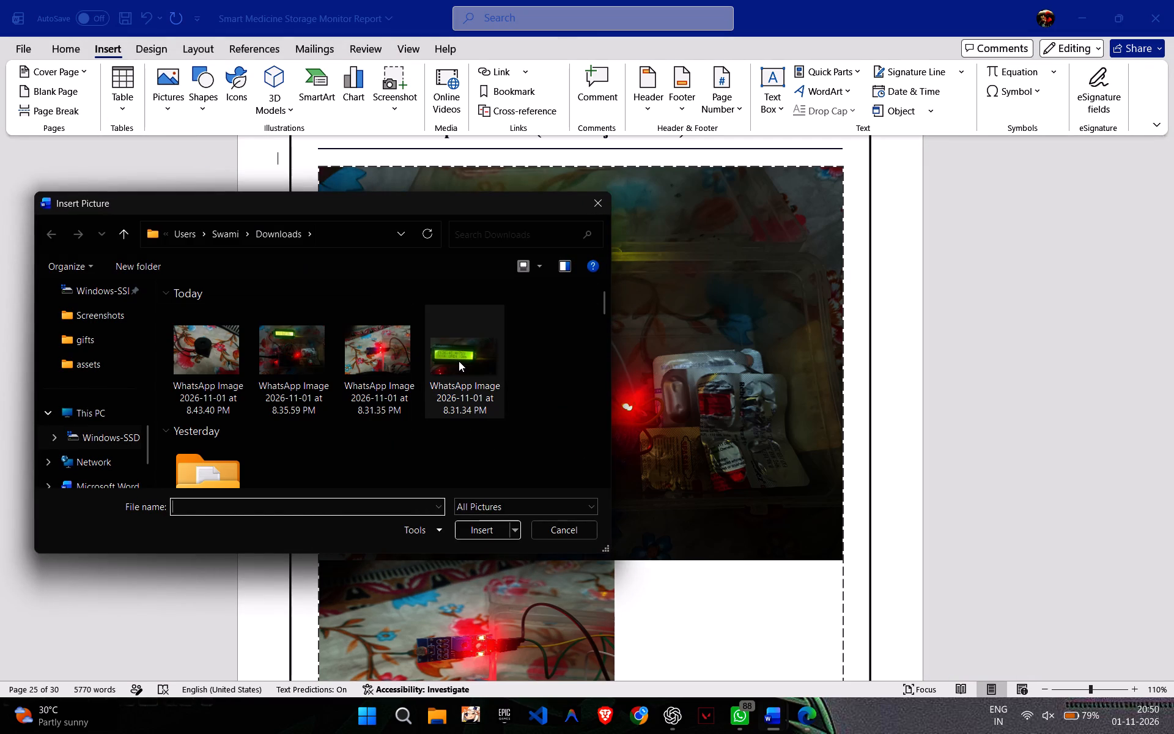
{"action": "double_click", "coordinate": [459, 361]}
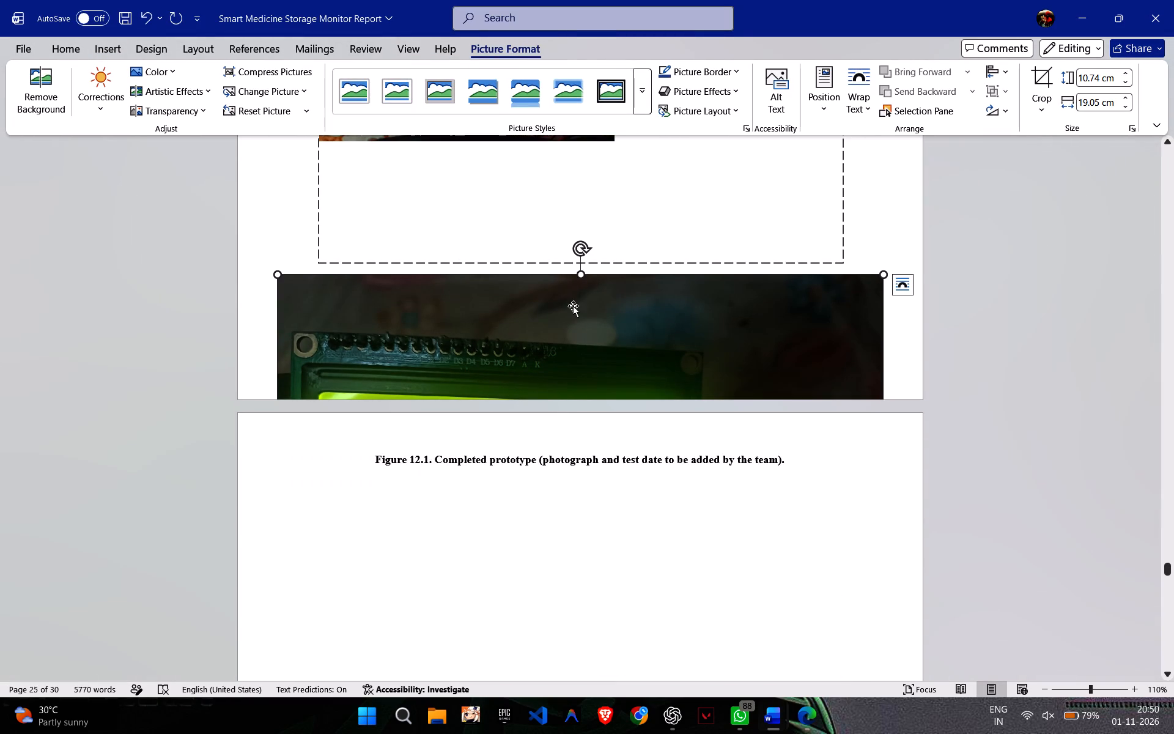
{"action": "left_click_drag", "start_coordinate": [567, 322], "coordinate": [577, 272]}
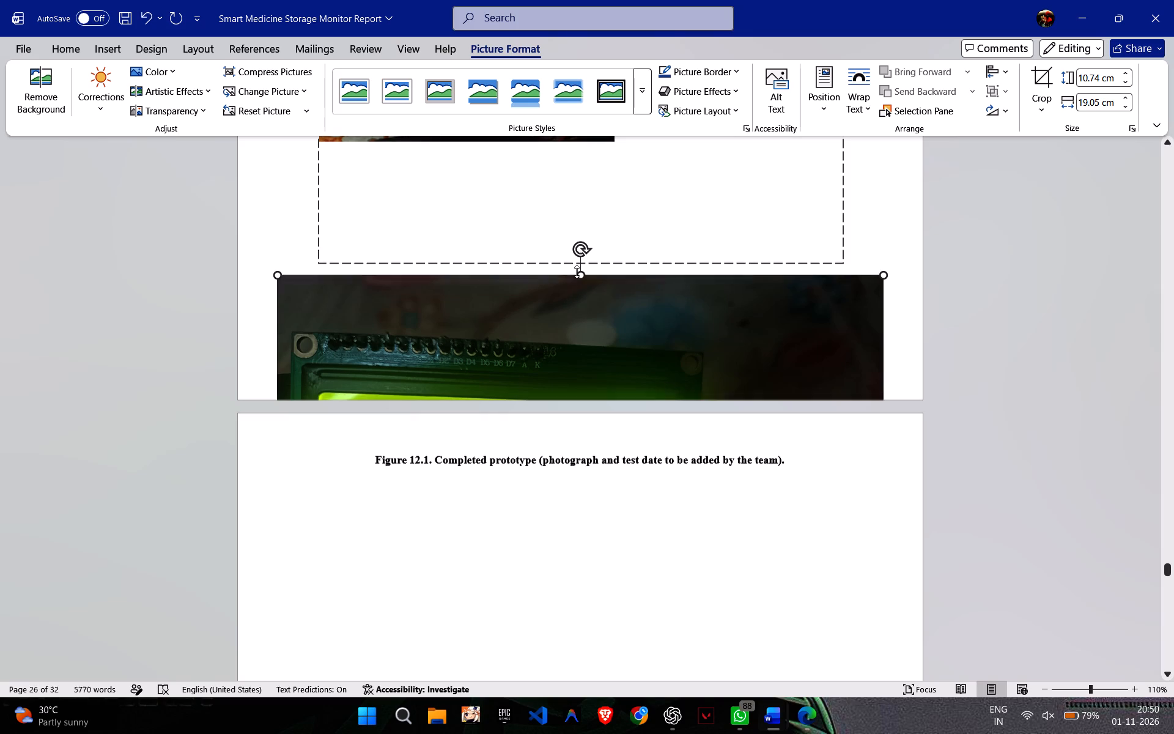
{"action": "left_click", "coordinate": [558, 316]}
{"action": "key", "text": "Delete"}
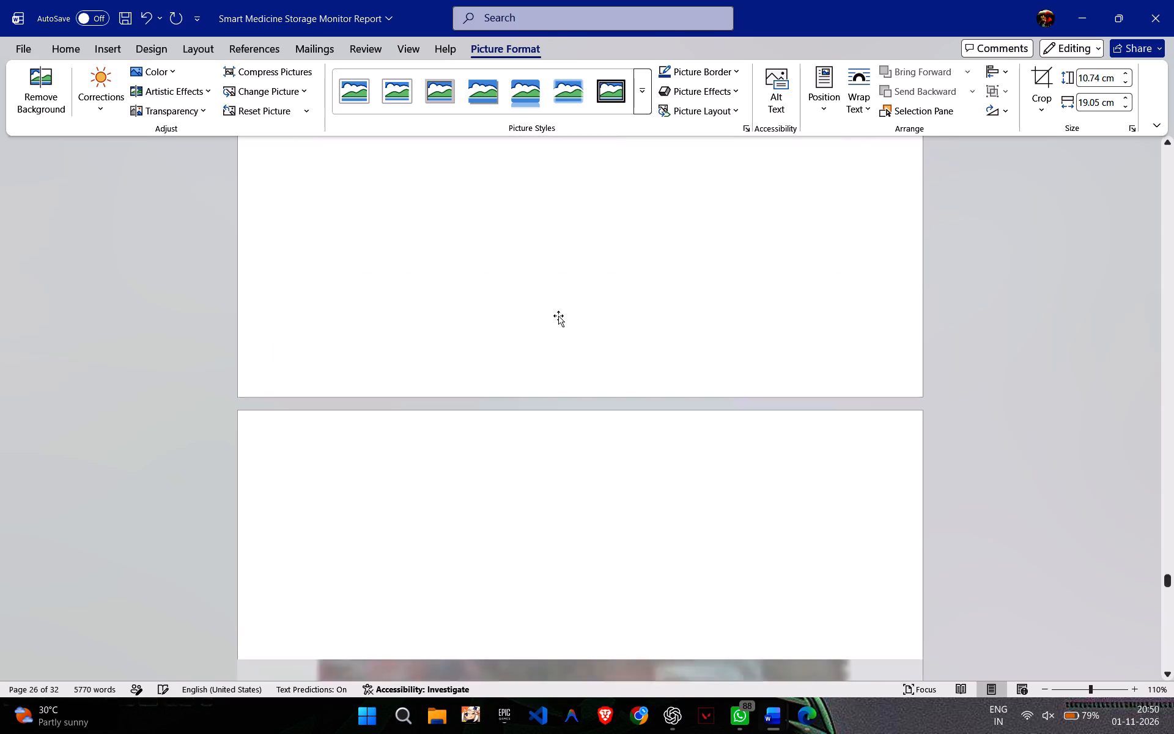
Add a new line filled with spaces after the sensor photograph inside the dashed box.
{"action": "scroll", "coordinate": [558, 316], "scroll_direction": "down", "scroll_amount": 1}
{"action": "left_click", "coordinate": [715, 444]}
{"action": "left_click", "coordinate": [715, 444]}
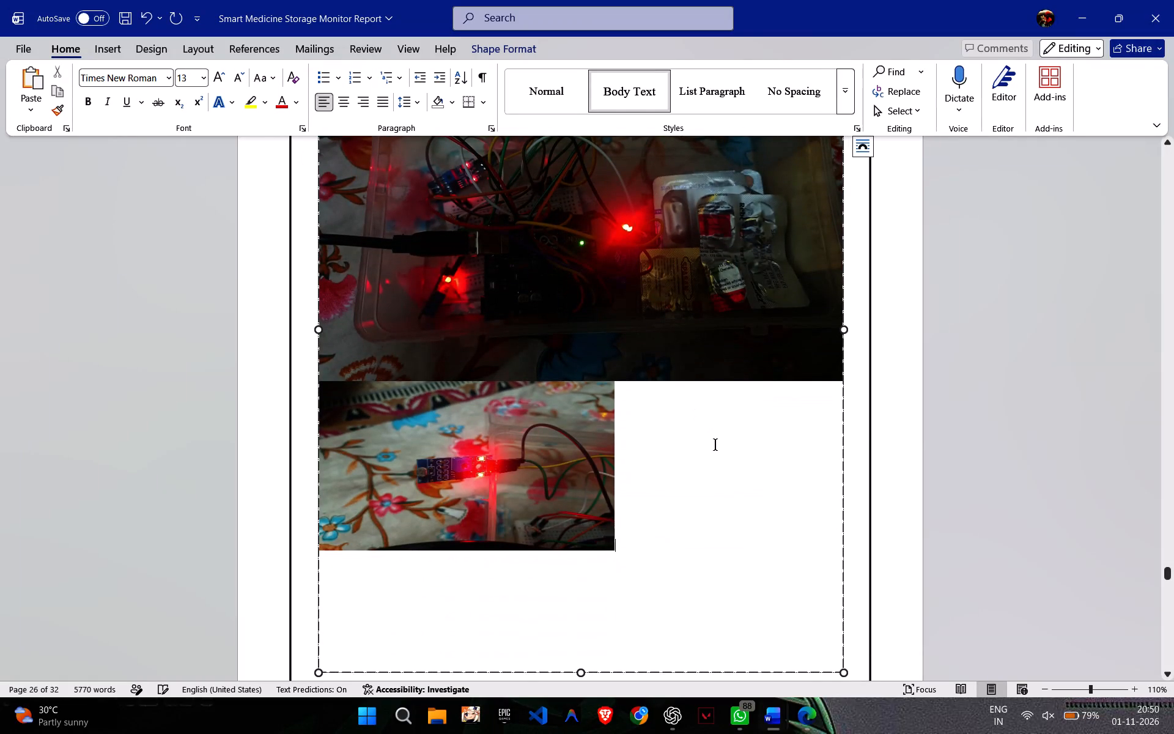
{"action": "left_click", "coordinate": [715, 444]}
{"action": "left_click", "coordinate": [715, 444]}
{"action": "left_click", "coordinate": [666, 537]}
{"action": "key", "text": "Return"}
{"action": "key", "text": "Right"}
{"action": "key", "text": "Right"}
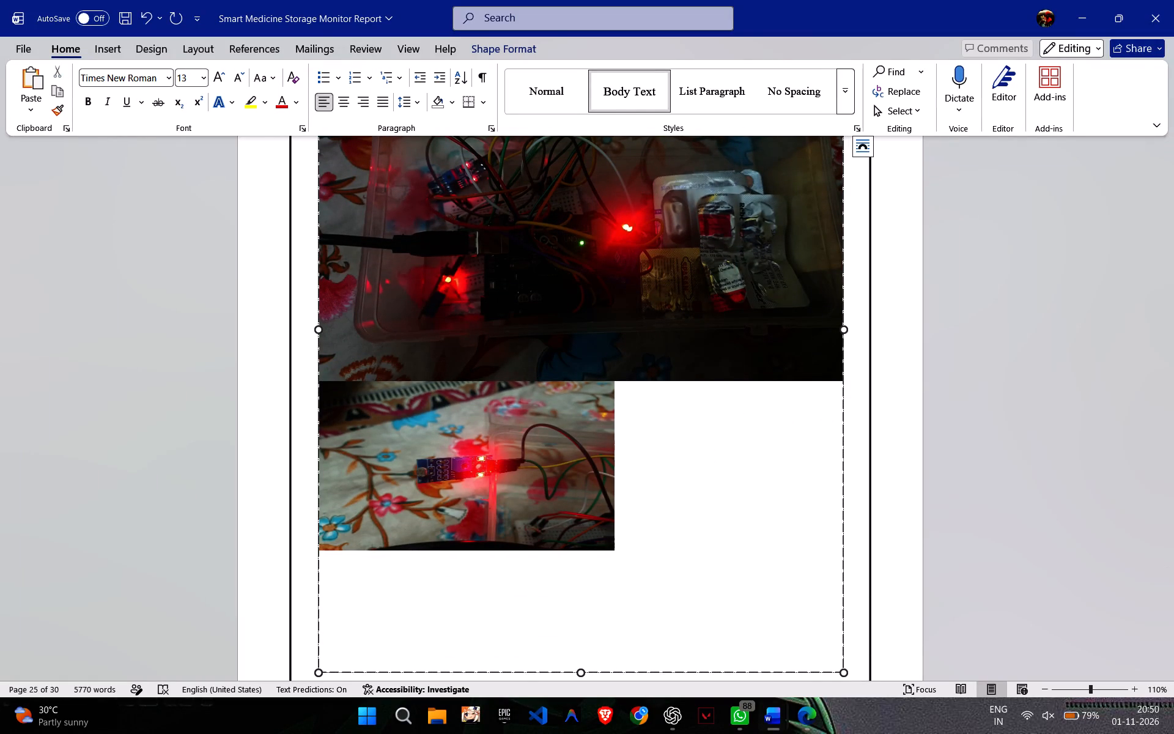
{"action": "key", "text": "space"}
{"action": "key", "text": "space"}
{"action": "key", "text": "space"}
{"action": "key", "text": "space"}
{"action": "key", "text": "space"}
{"action": "key", "text": "space"}
{"action": "key", "text": "space"}
{"action": "key", "text": "space"}
{"action": "key", "text": "space"}
{"action": "key", "text": "space"}
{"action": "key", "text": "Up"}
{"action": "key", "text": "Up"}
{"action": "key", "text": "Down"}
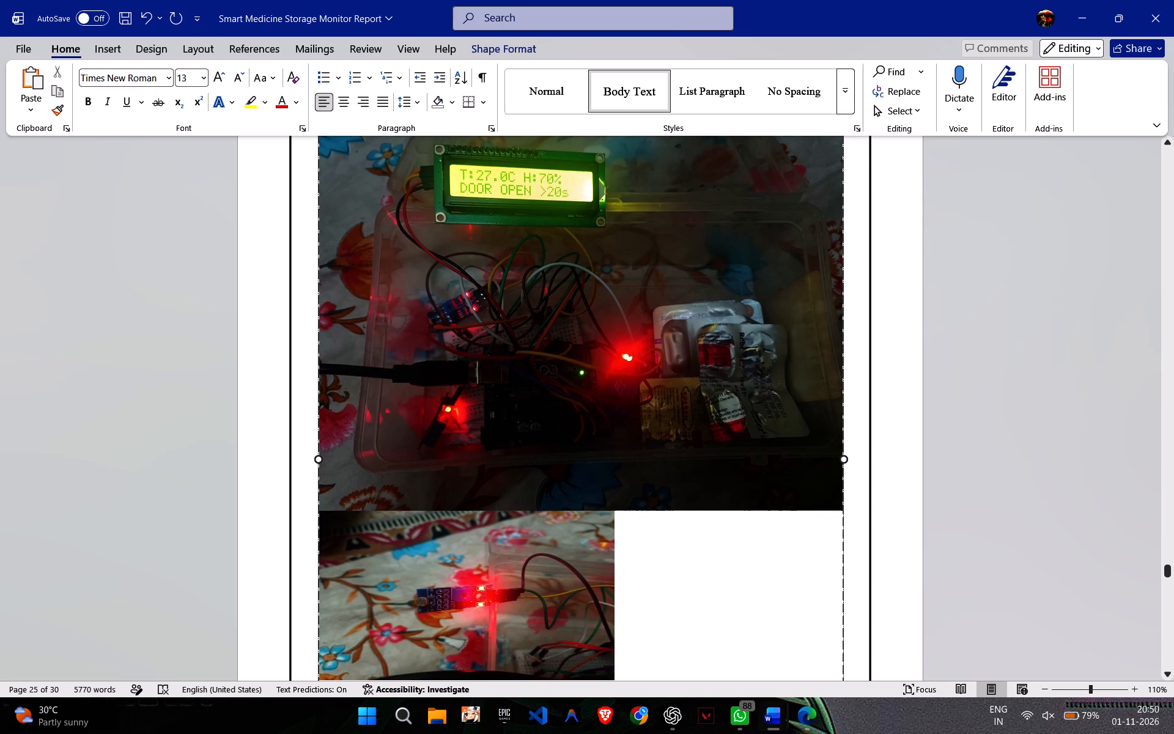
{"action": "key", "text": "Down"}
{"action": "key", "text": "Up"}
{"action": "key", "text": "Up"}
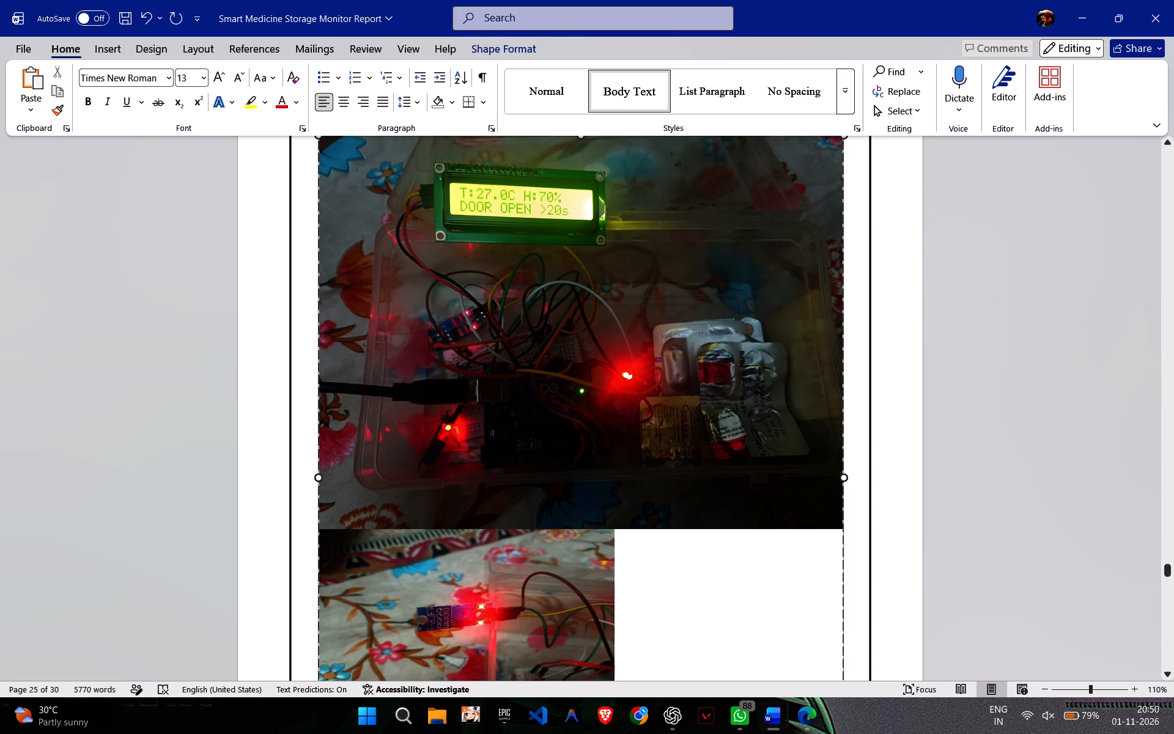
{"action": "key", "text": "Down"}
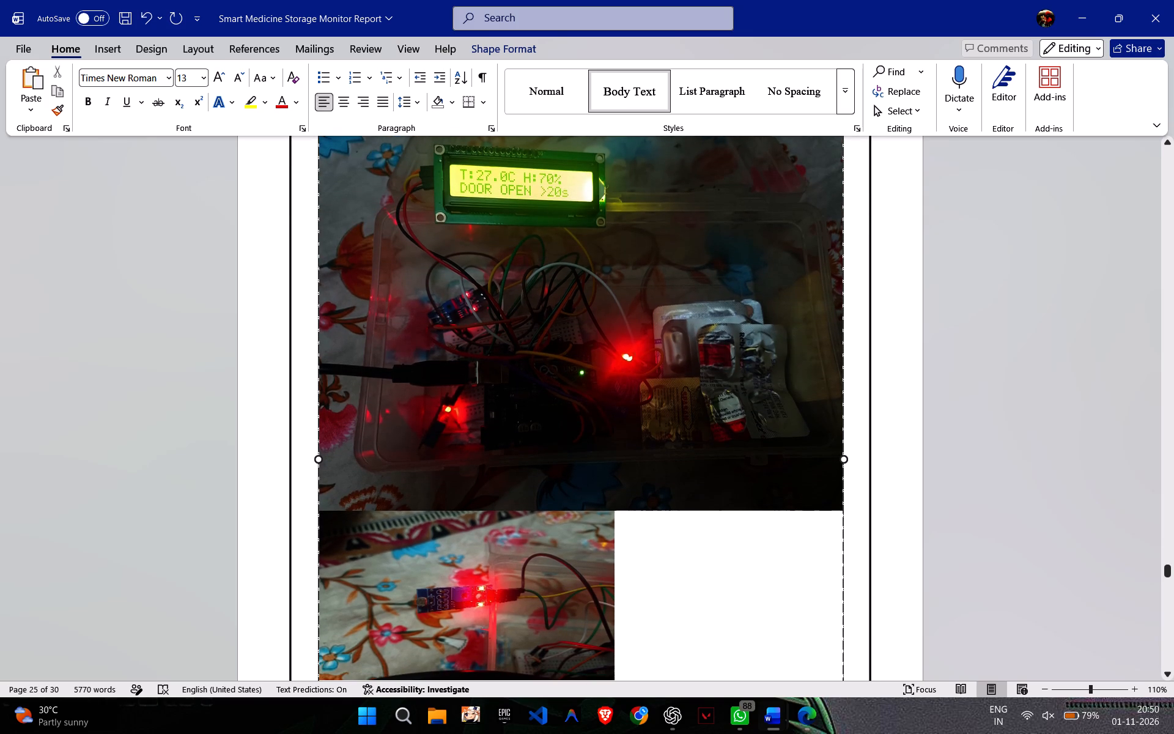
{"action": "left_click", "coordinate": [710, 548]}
Draw a text box about 5.2 cm high and 7.2 cm wide in the empty area beside the sensor photograph.
{"action": "left_click", "coordinate": [114, 53]}
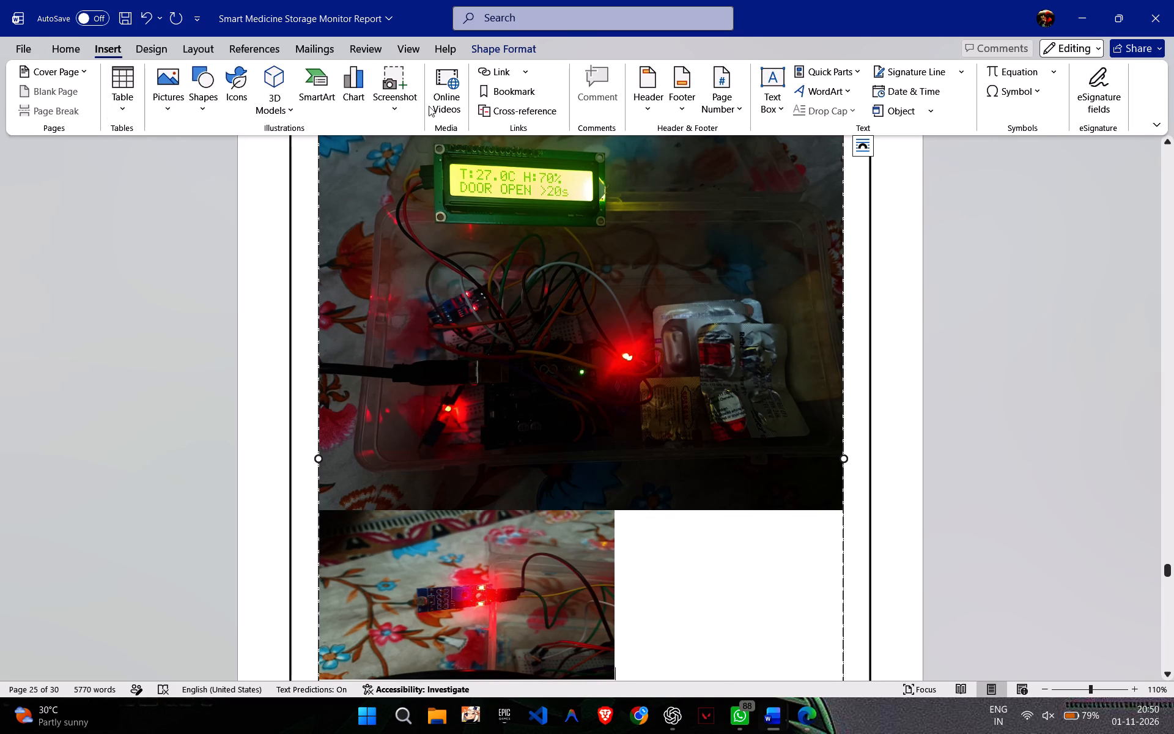
{"action": "left_click", "coordinate": [770, 106]}
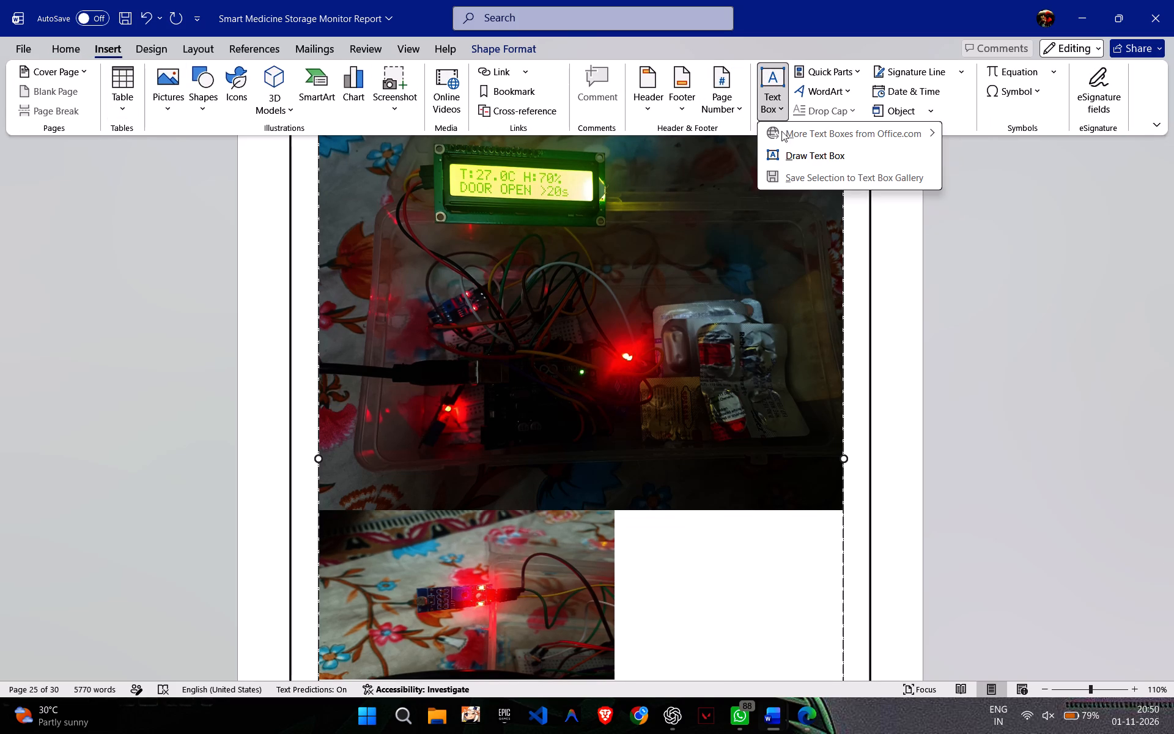
{"action": "left_click", "coordinate": [814, 150]}
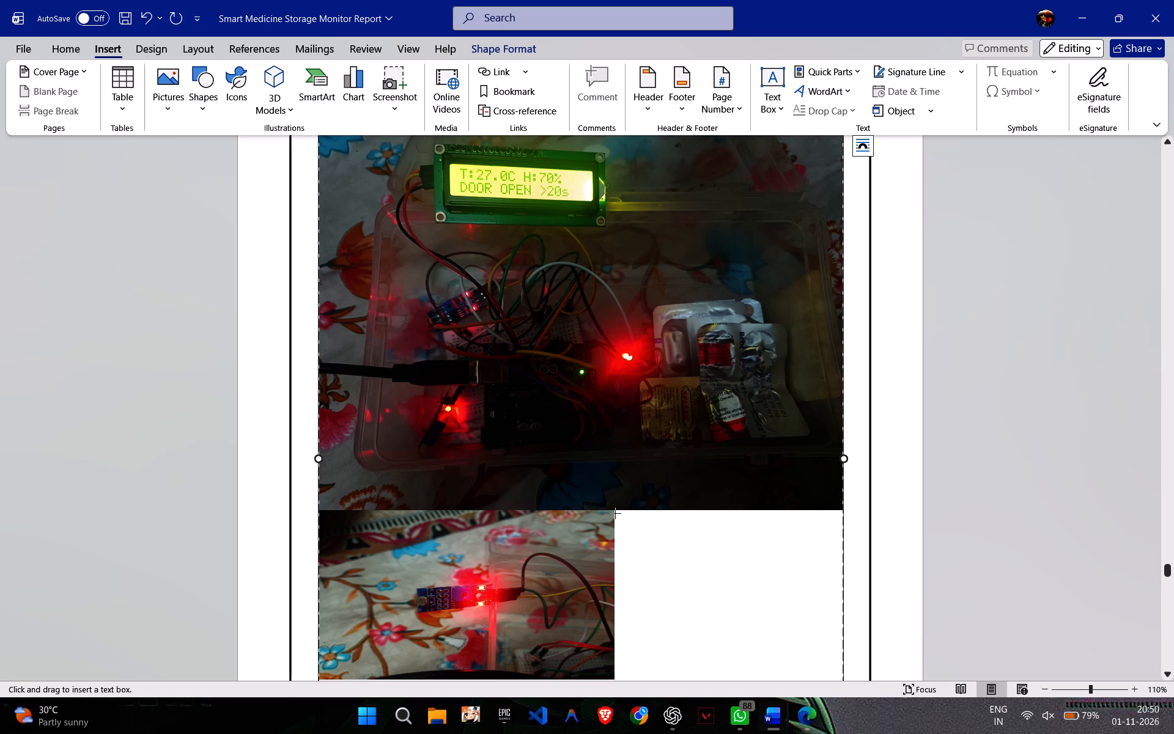
{"action": "left_click_drag", "start_coordinate": [615, 513], "coordinate": [788, 578]}
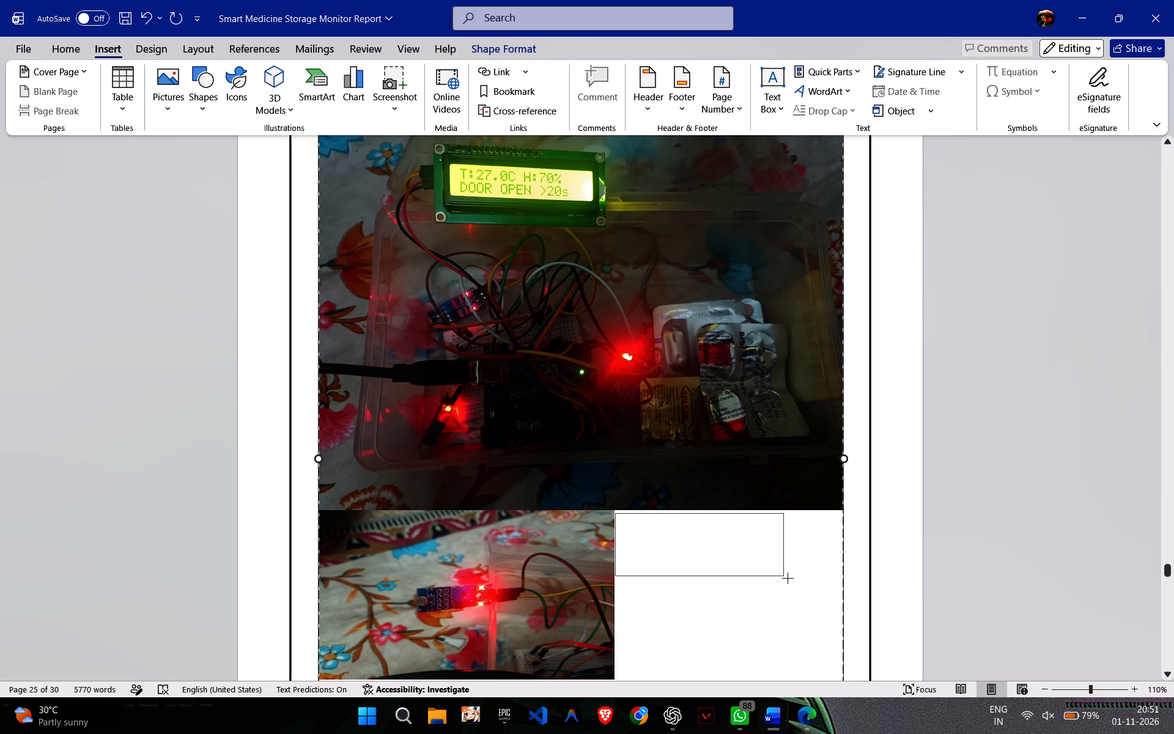
{"action": "left_click_drag", "start_coordinate": [788, 578], "coordinate": [832, 678]}
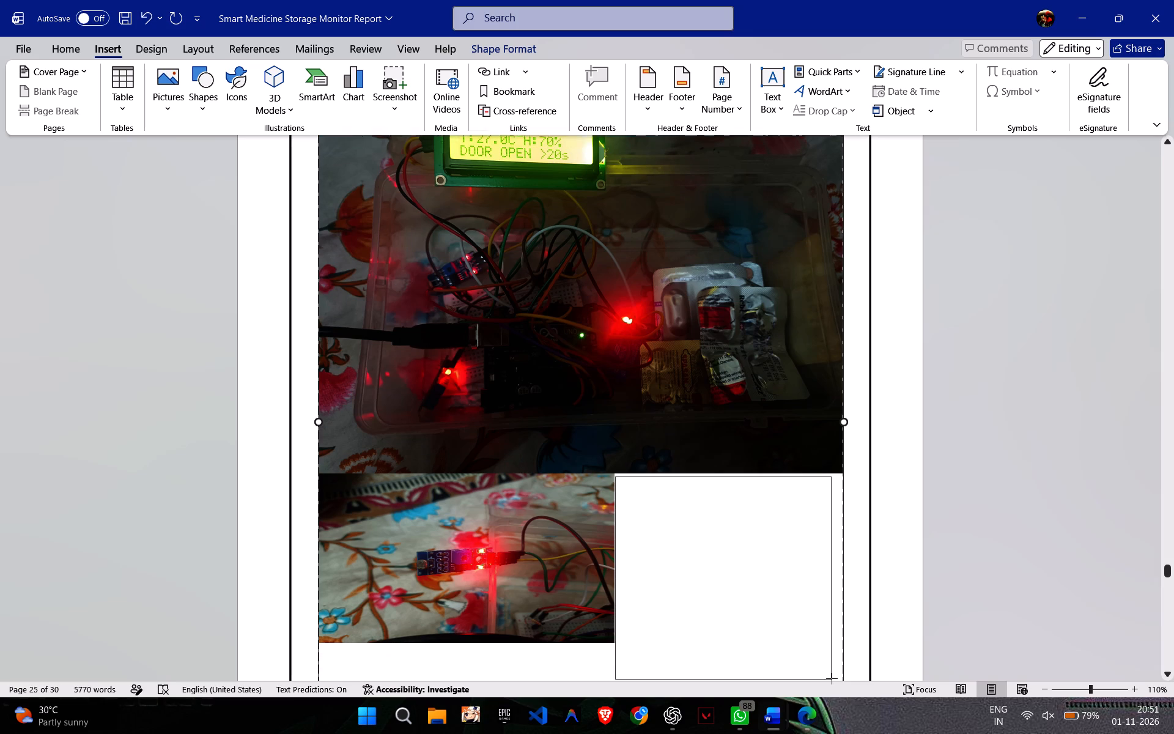
{"action": "left_click_drag", "start_coordinate": [832, 678], "coordinate": [842, 618]}
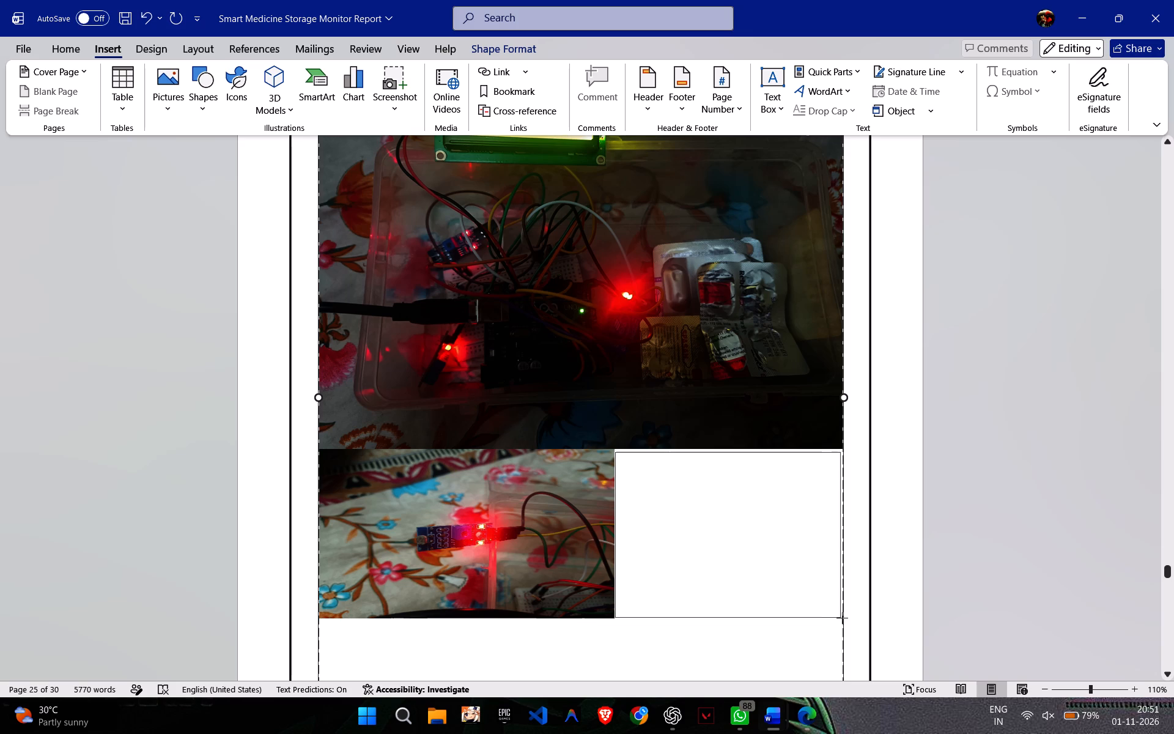
{"action": "left_click_drag", "start_coordinate": [842, 618], "coordinate": [844, 618]}
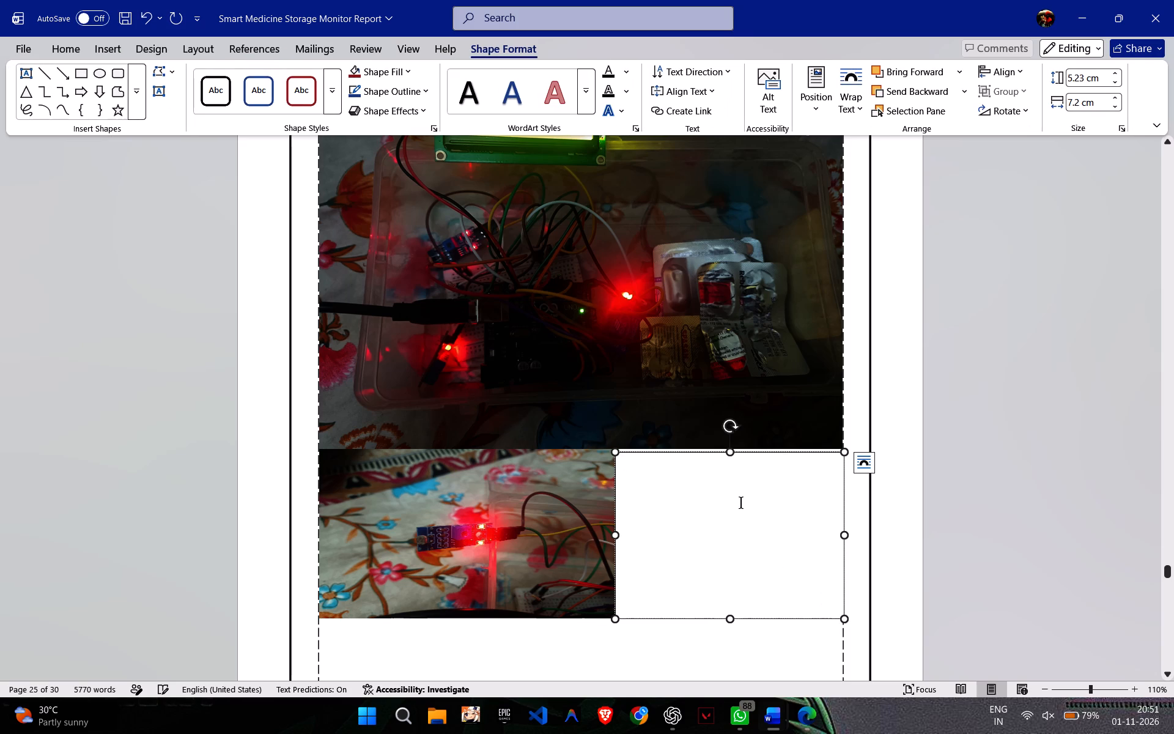
Insert WhatsApp Image 2026-11-01 at 8.43.40 PM from Downloads into the new text box.
{"action": "left_click", "coordinate": [107, 52]}
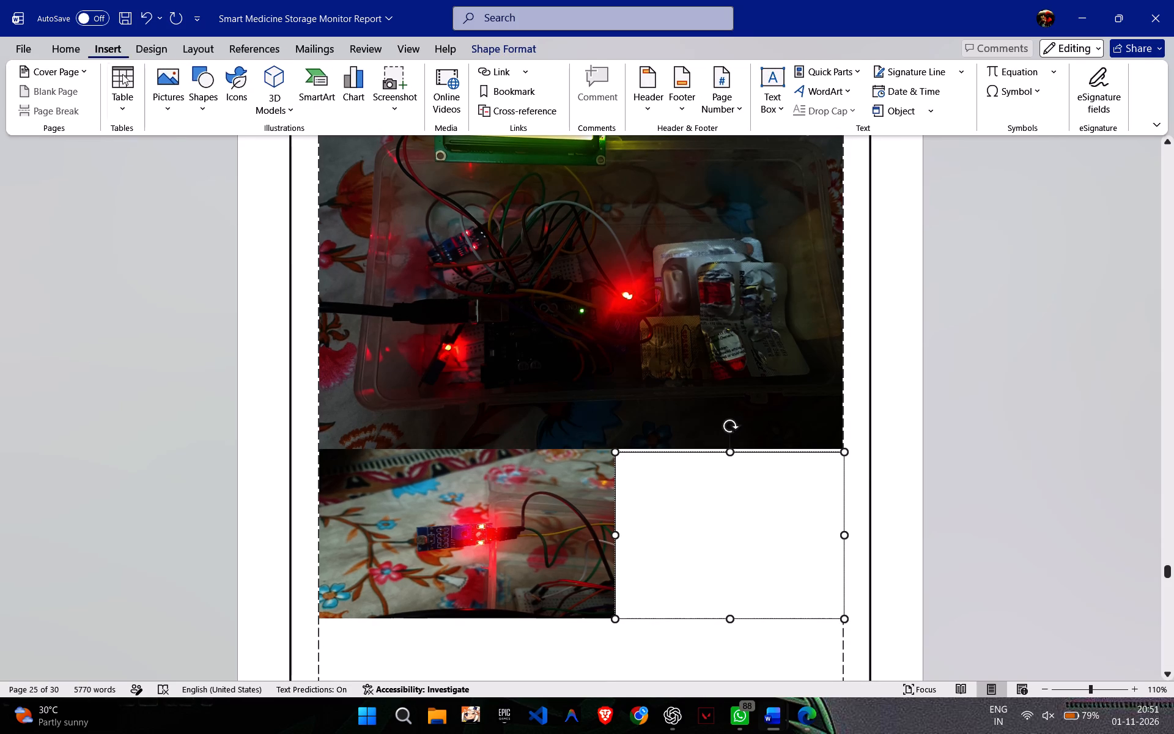
{"action": "left_click", "coordinate": [171, 96]}
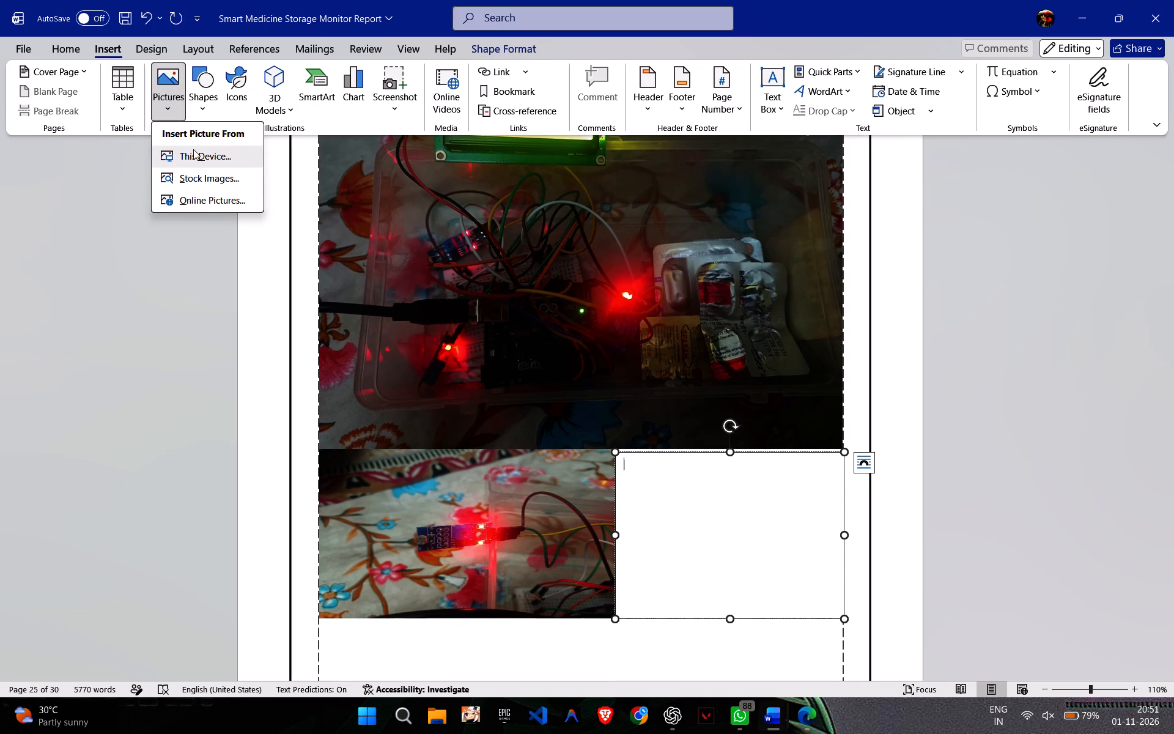
{"action": "left_click", "coordinate": [193, 149]}
{"action": "double_click", "coordinate": [217, 374]}
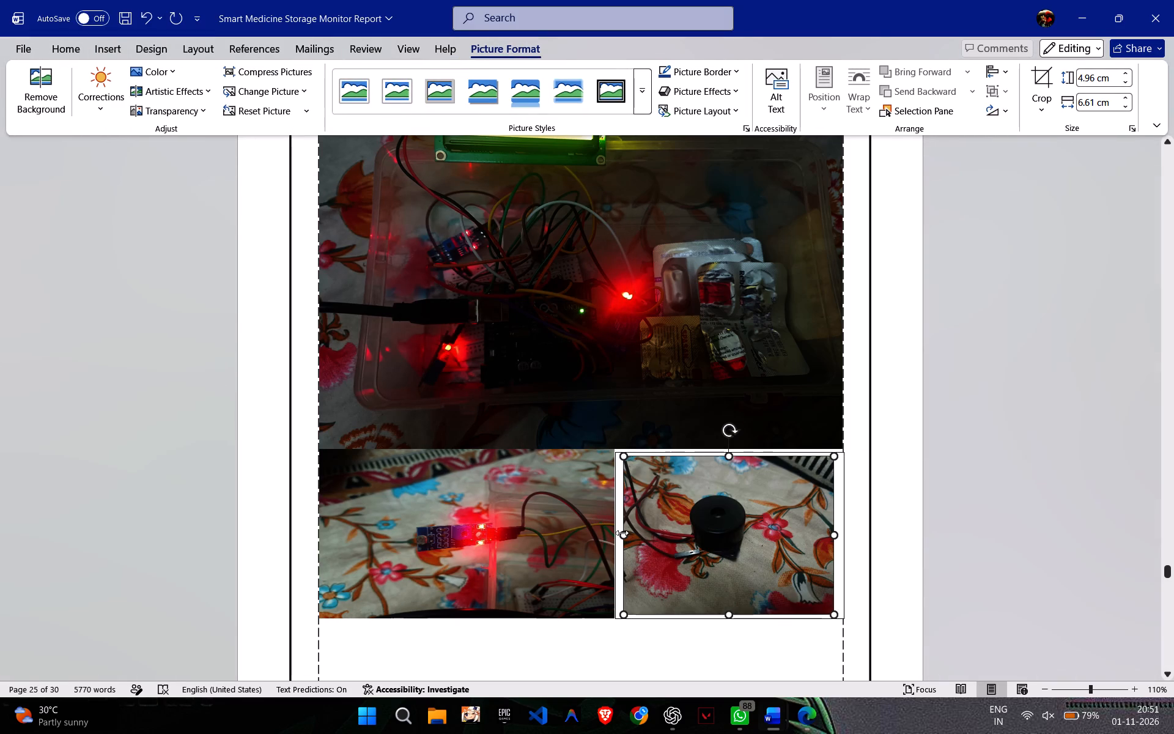
Enlarge the buzzer photograph slightly to fill more of its text box beside the sensor photograph.
{"action": "left_click", "coordinate": [622, 533]}
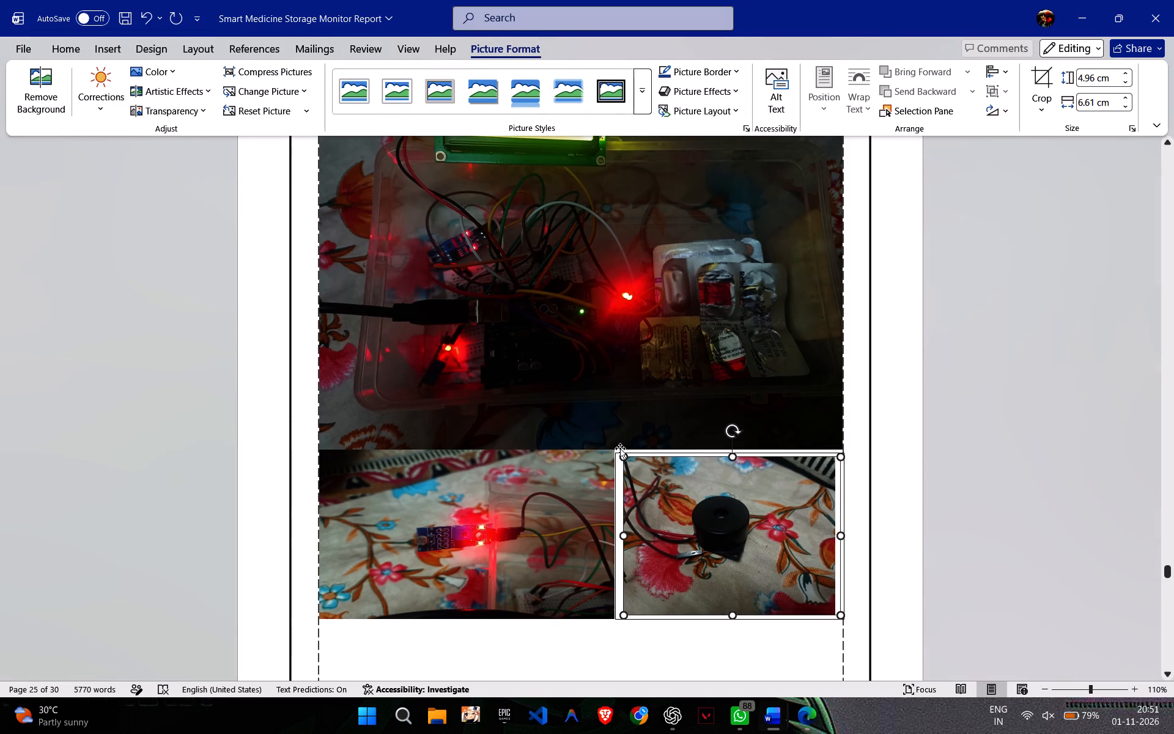
{"action": "left_click_drag", "start_coordinate": [624, 456], "coordinate": [615, 454]}
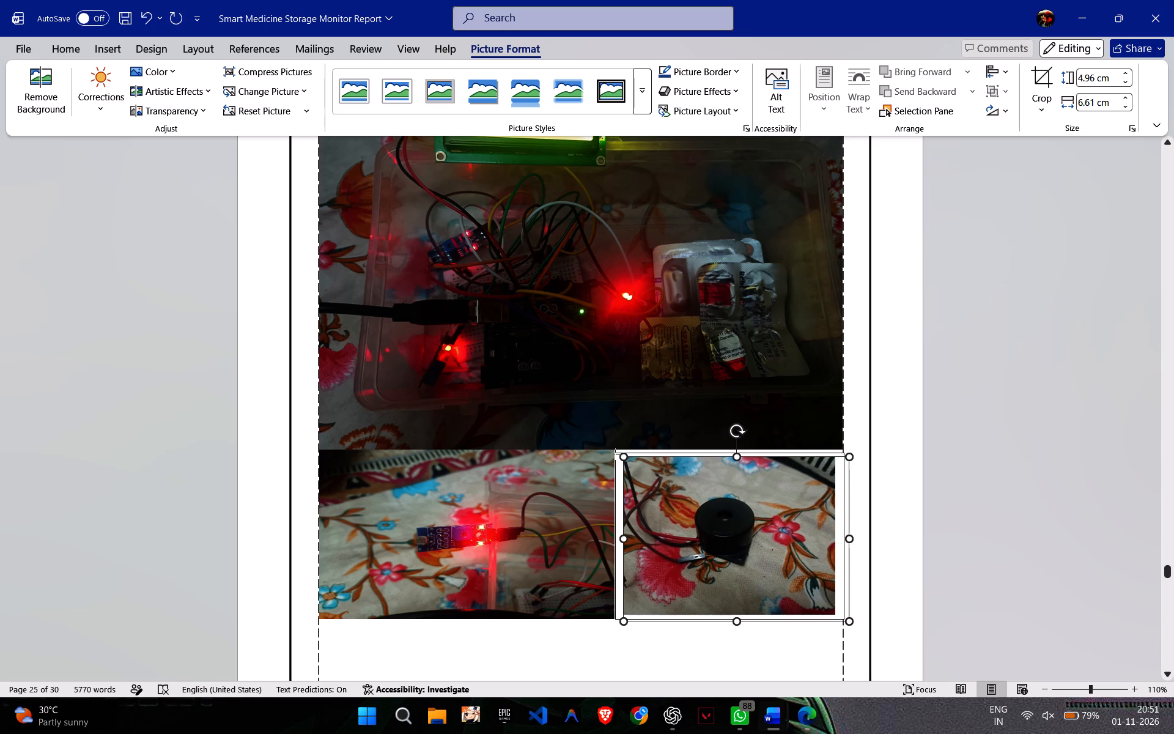
{"action": "left_click_drag", "start_coordinate": [615, 454], "coordinate": [617, 455]}
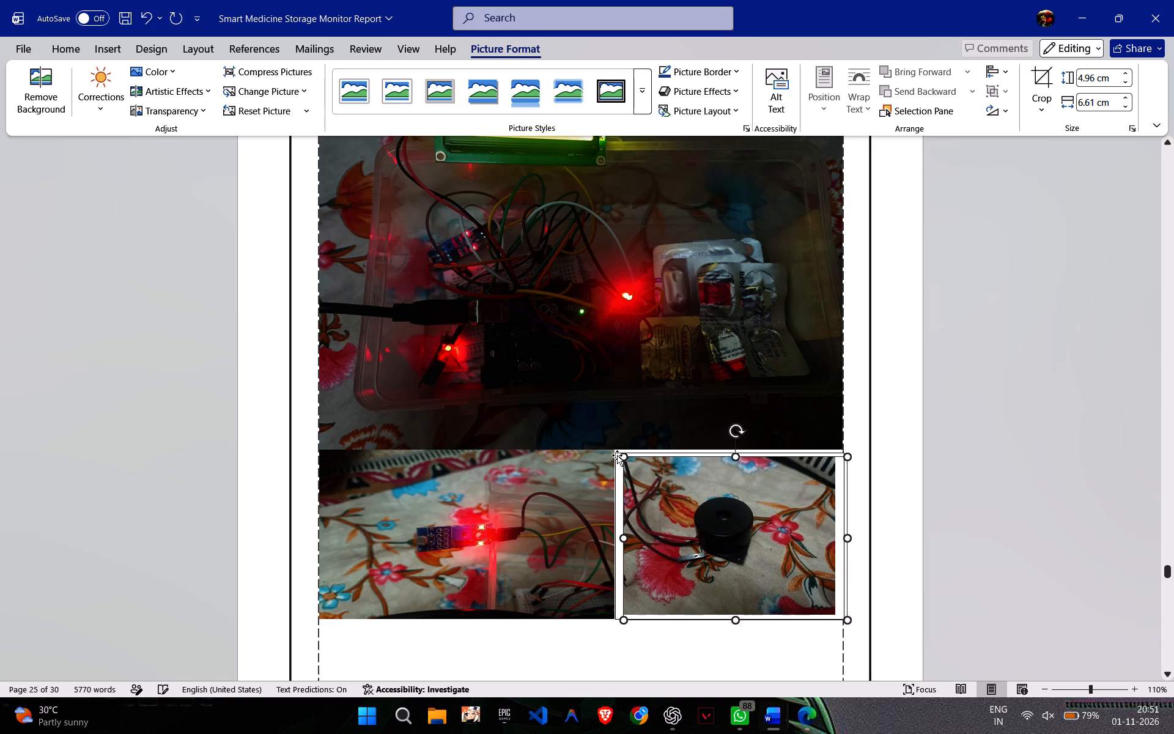
{"action": "left_click", "coordinate": [649, 451]}
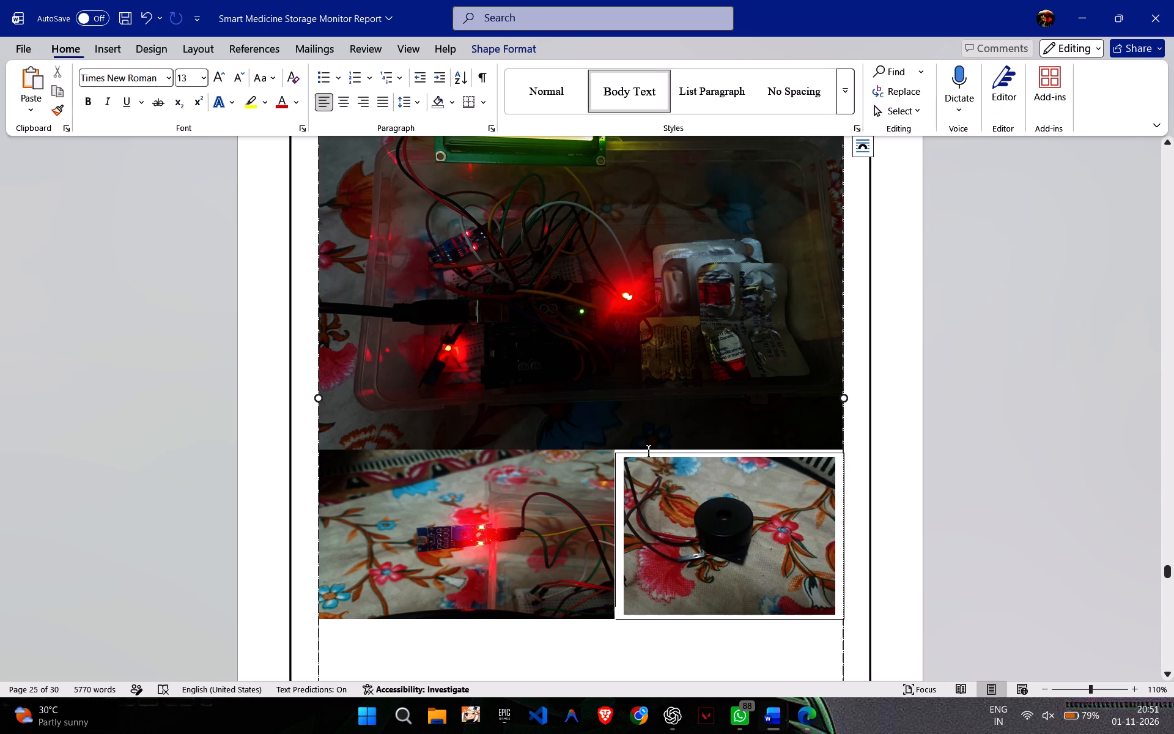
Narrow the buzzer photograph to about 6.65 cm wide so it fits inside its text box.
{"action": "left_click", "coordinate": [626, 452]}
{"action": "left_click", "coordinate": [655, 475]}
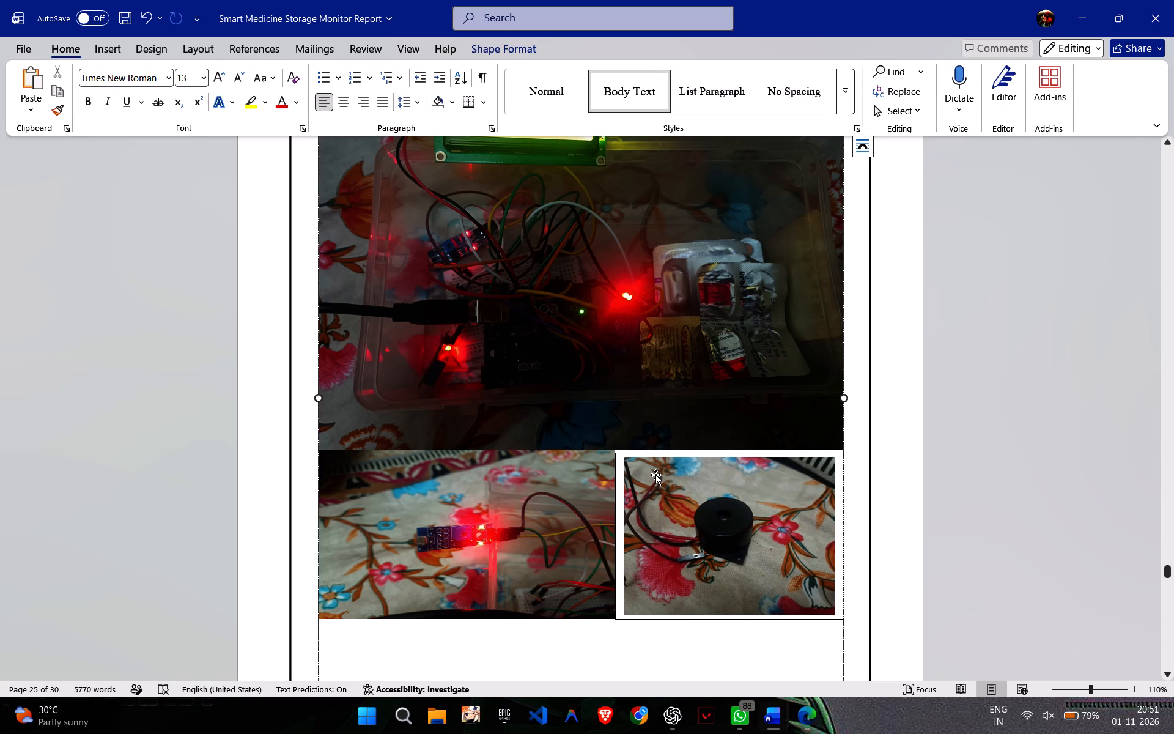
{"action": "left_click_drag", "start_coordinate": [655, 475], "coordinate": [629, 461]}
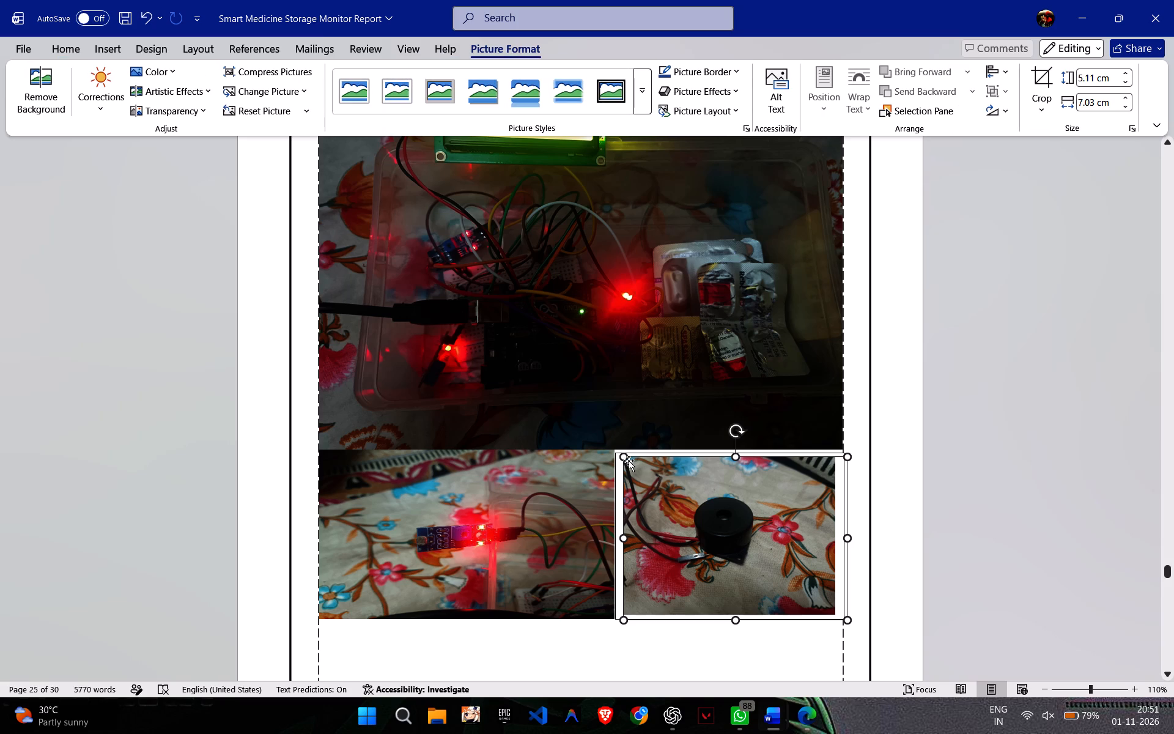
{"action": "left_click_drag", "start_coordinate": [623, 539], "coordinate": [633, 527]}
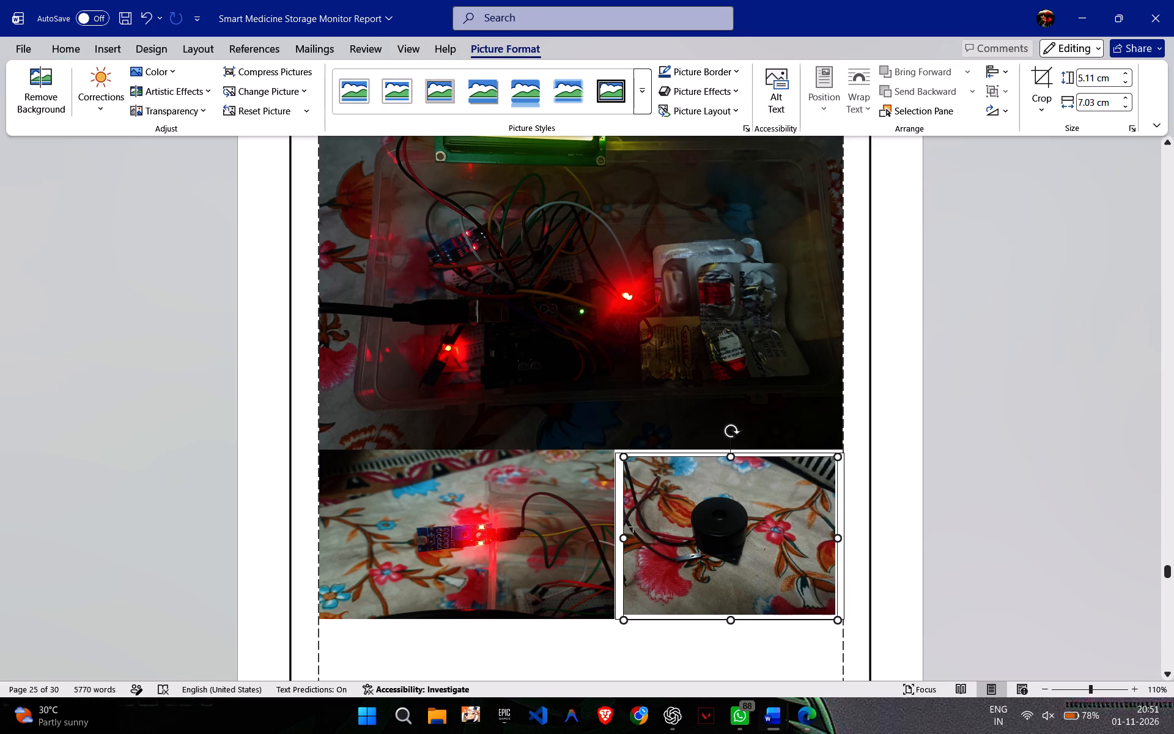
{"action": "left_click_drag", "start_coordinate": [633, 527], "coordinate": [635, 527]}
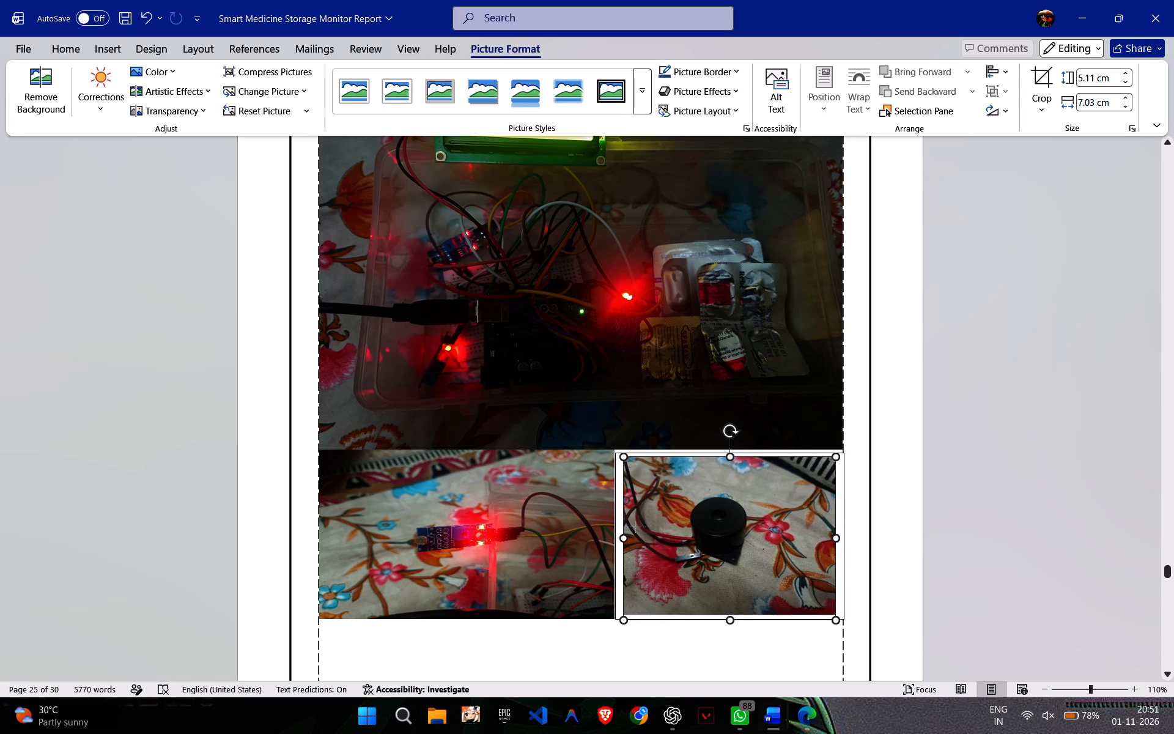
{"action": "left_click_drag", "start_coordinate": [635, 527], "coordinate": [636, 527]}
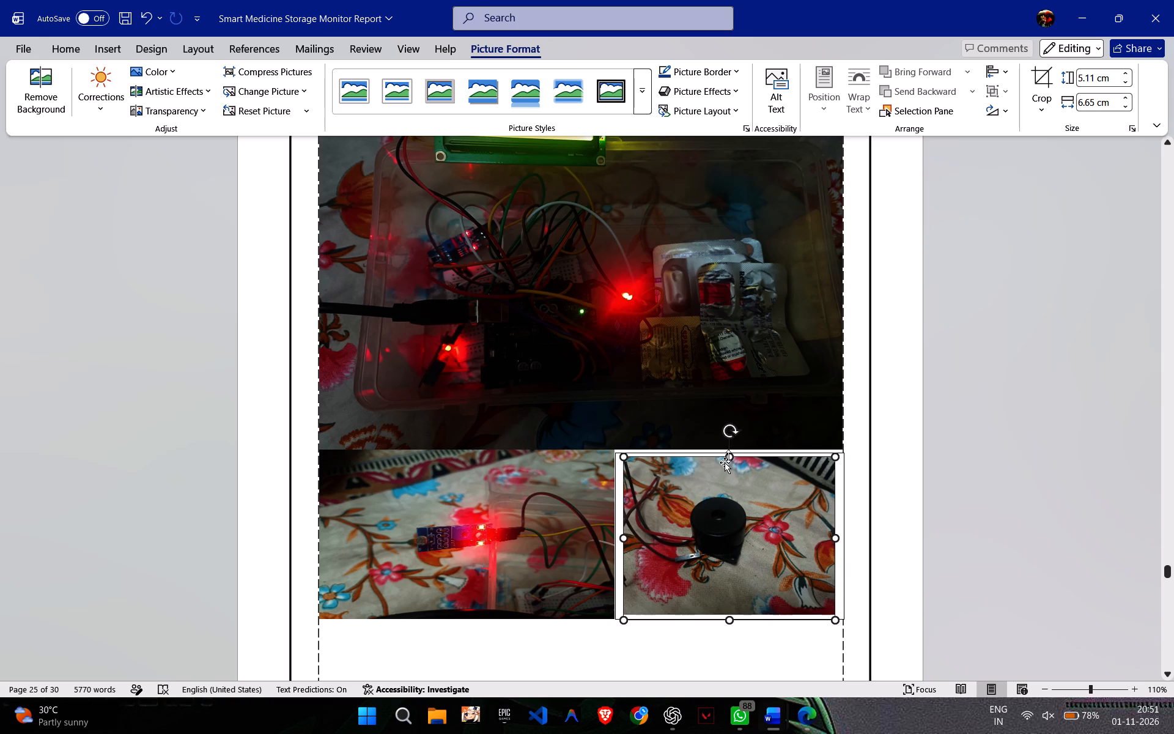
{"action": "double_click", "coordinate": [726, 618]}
{"action": "left_click", "coordinate": [670, 715]}
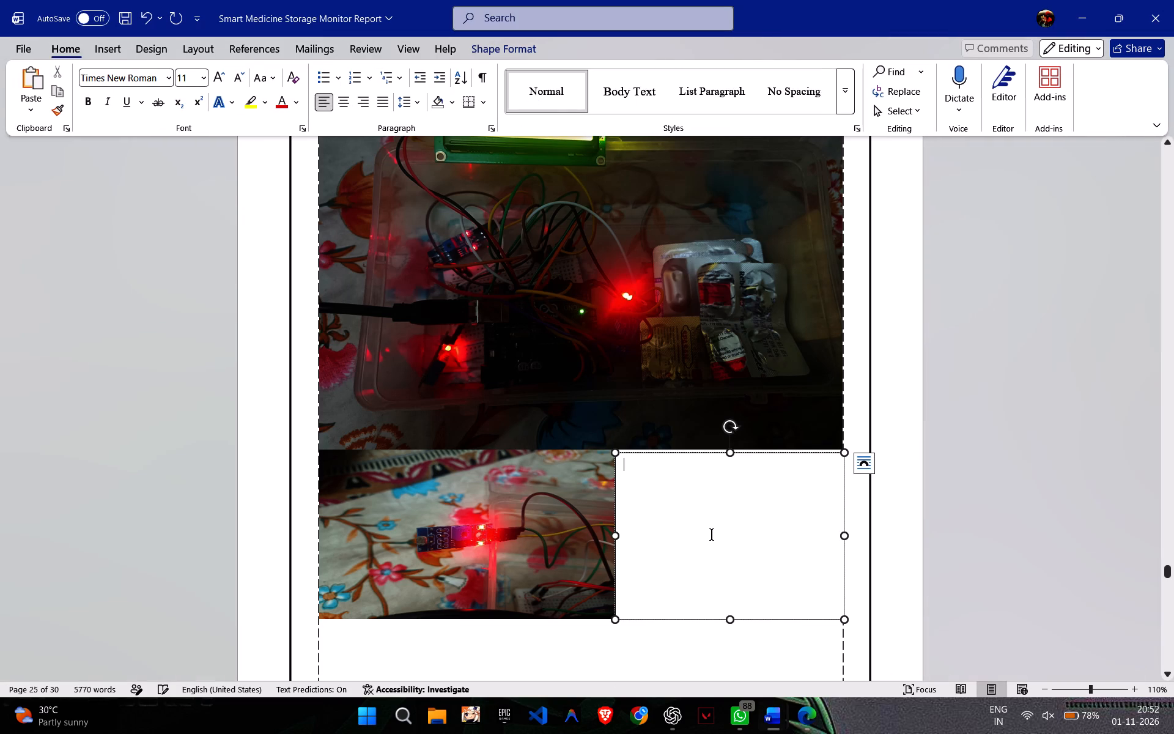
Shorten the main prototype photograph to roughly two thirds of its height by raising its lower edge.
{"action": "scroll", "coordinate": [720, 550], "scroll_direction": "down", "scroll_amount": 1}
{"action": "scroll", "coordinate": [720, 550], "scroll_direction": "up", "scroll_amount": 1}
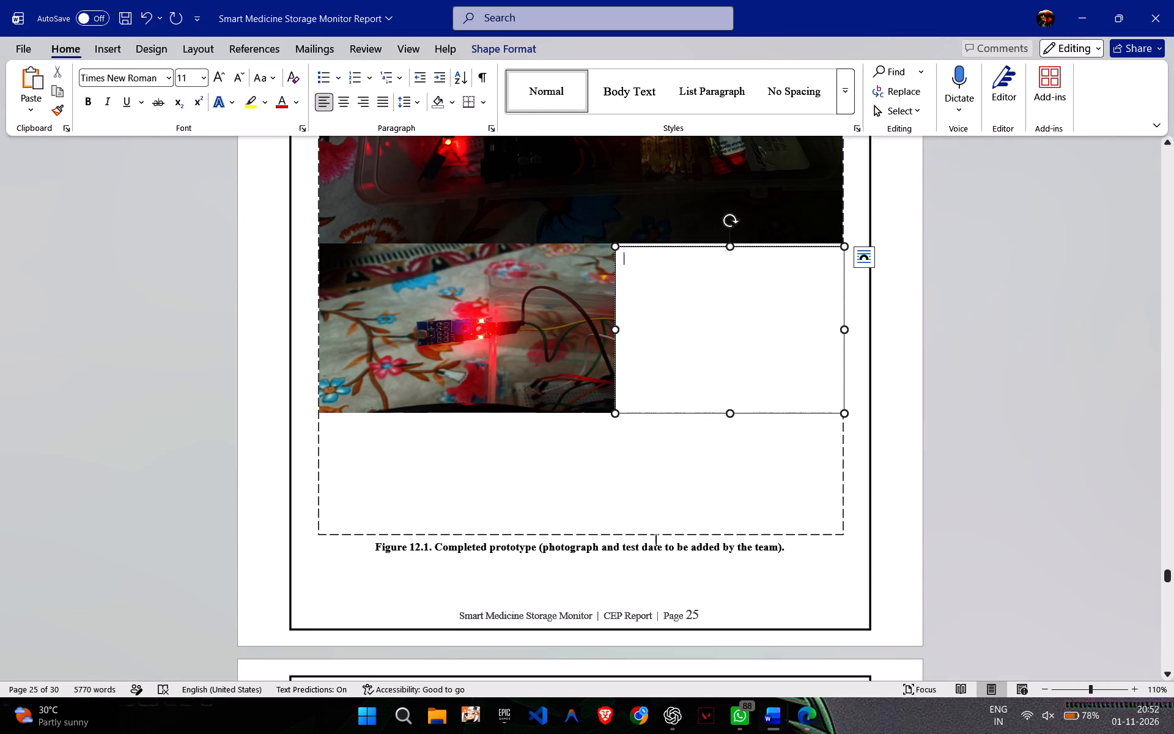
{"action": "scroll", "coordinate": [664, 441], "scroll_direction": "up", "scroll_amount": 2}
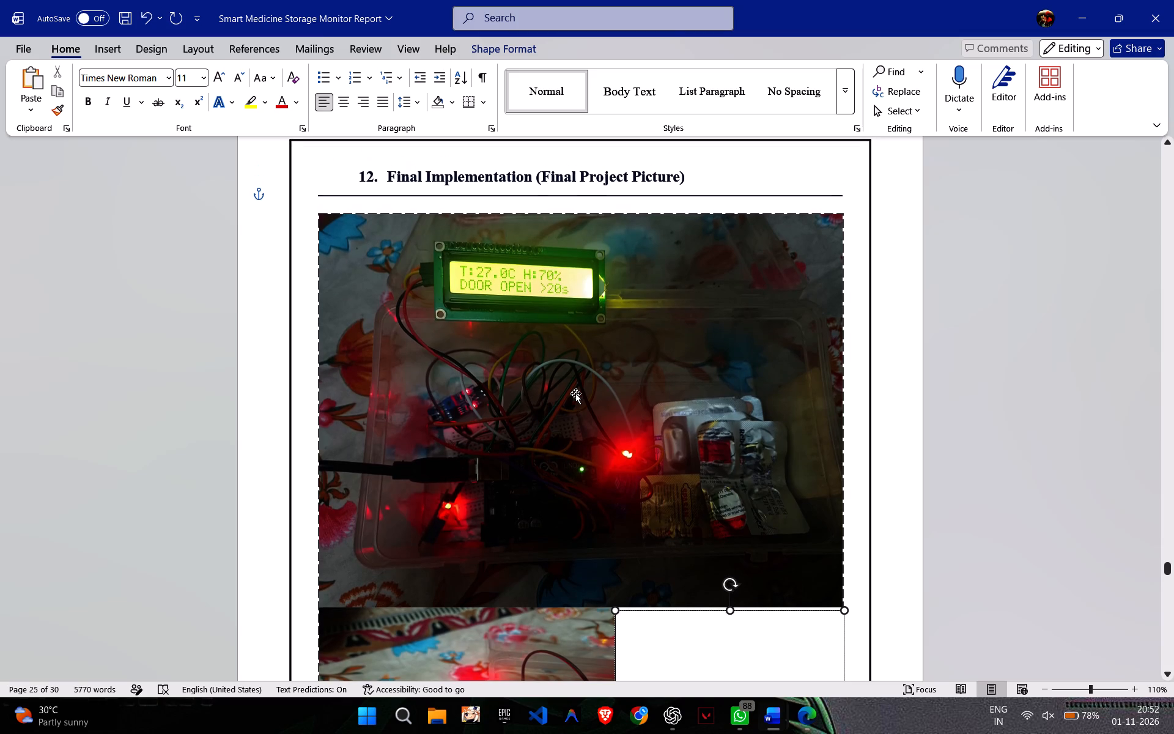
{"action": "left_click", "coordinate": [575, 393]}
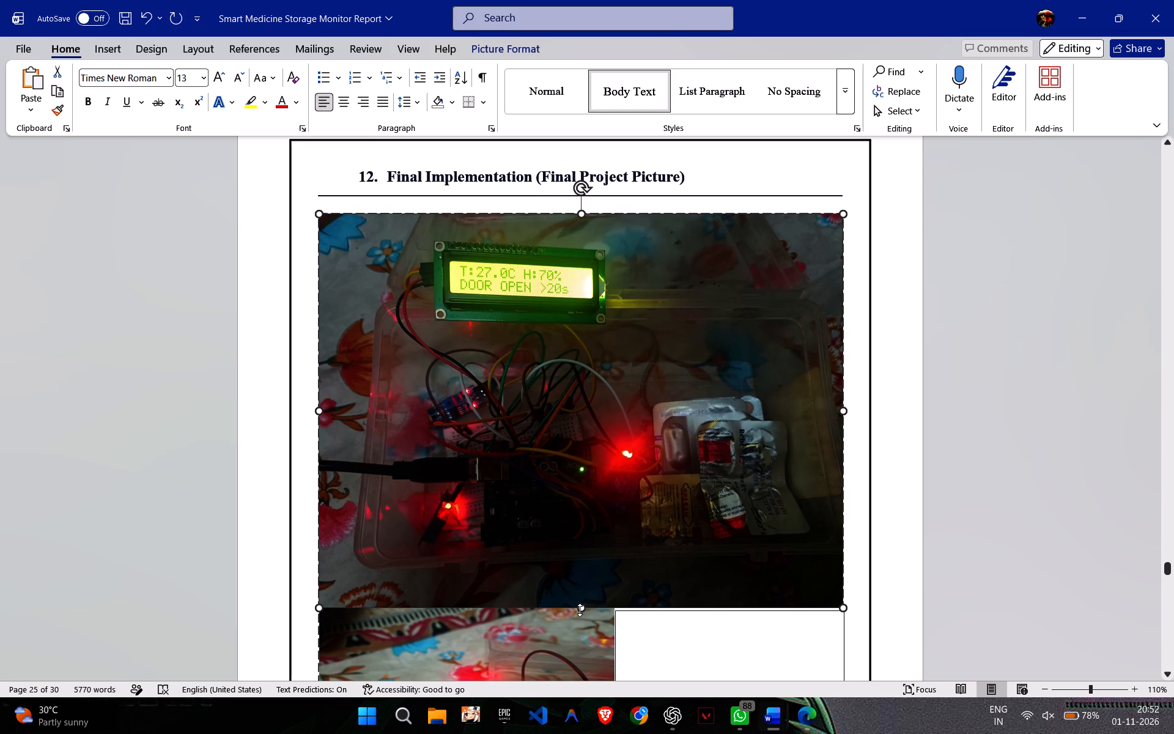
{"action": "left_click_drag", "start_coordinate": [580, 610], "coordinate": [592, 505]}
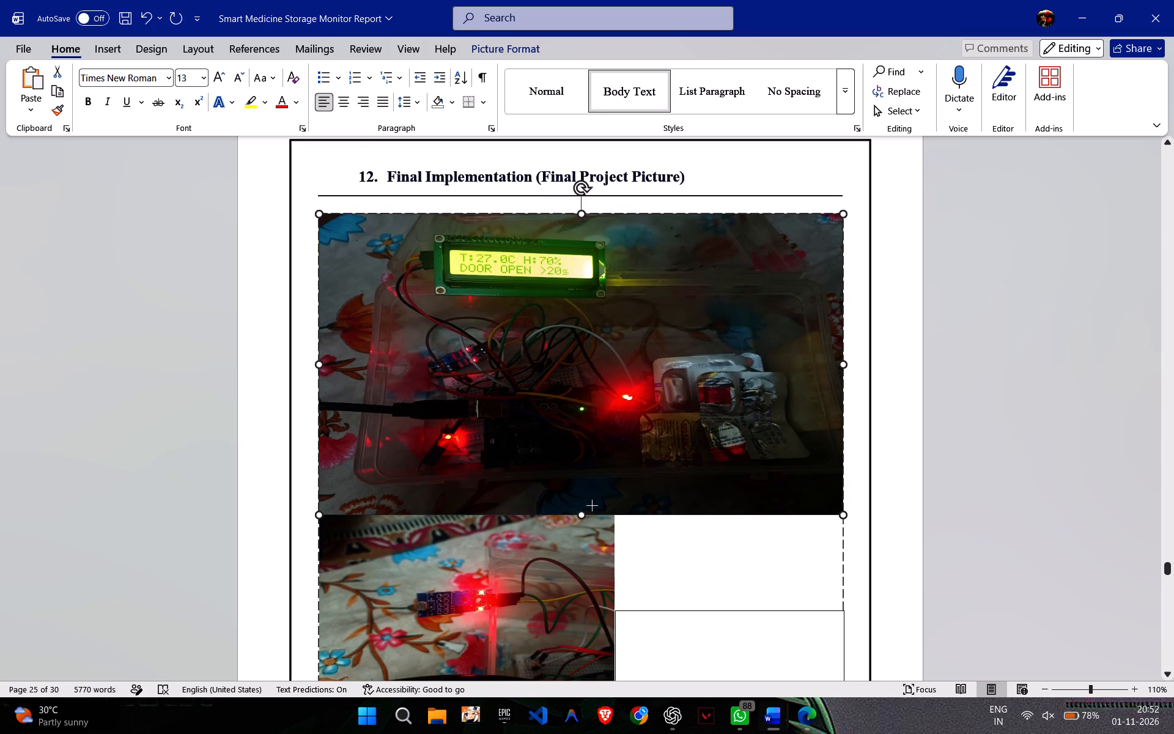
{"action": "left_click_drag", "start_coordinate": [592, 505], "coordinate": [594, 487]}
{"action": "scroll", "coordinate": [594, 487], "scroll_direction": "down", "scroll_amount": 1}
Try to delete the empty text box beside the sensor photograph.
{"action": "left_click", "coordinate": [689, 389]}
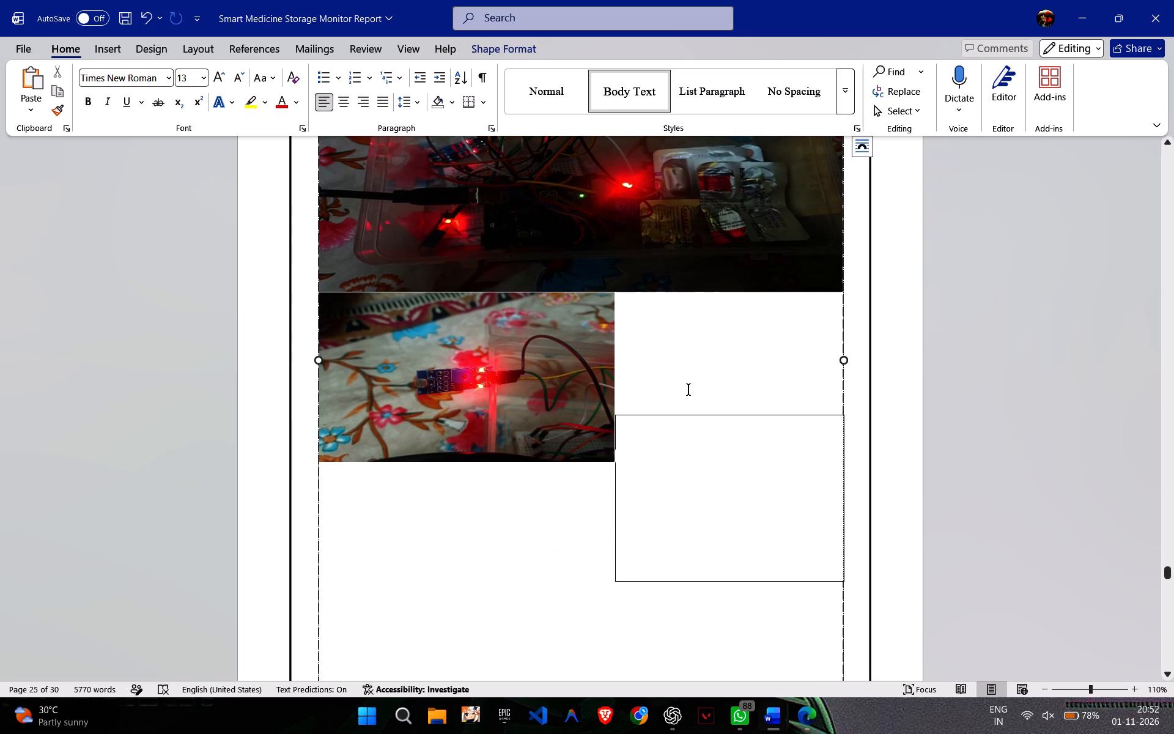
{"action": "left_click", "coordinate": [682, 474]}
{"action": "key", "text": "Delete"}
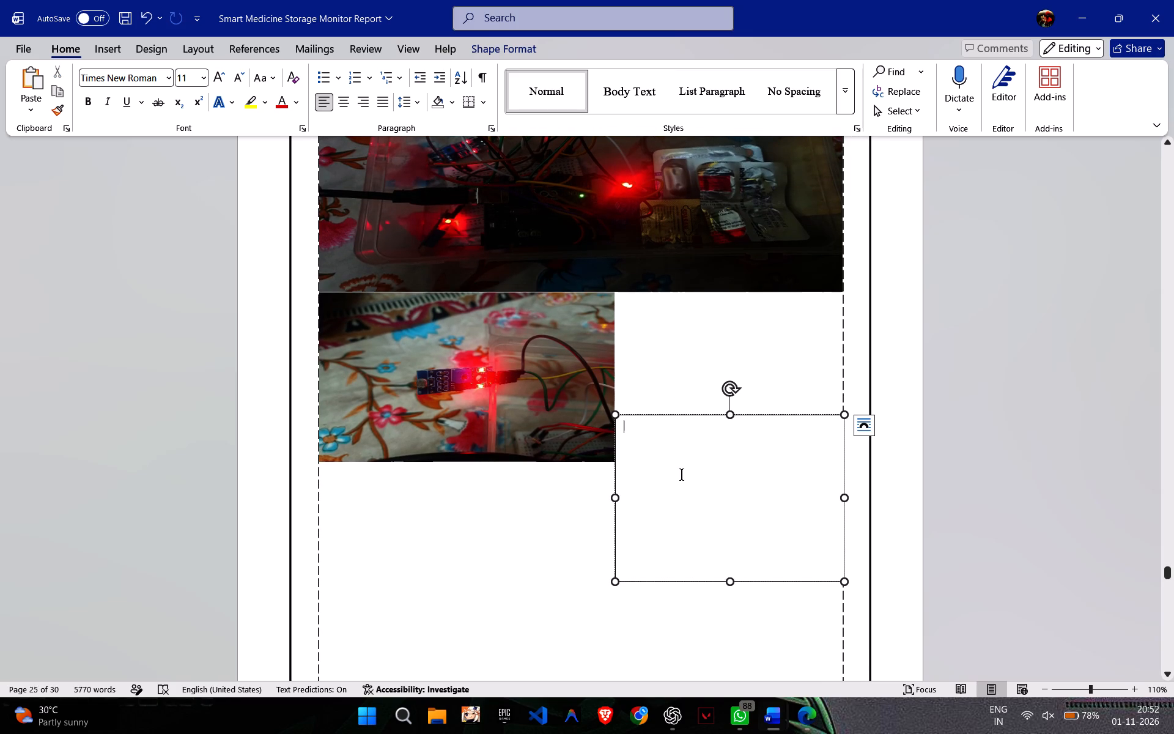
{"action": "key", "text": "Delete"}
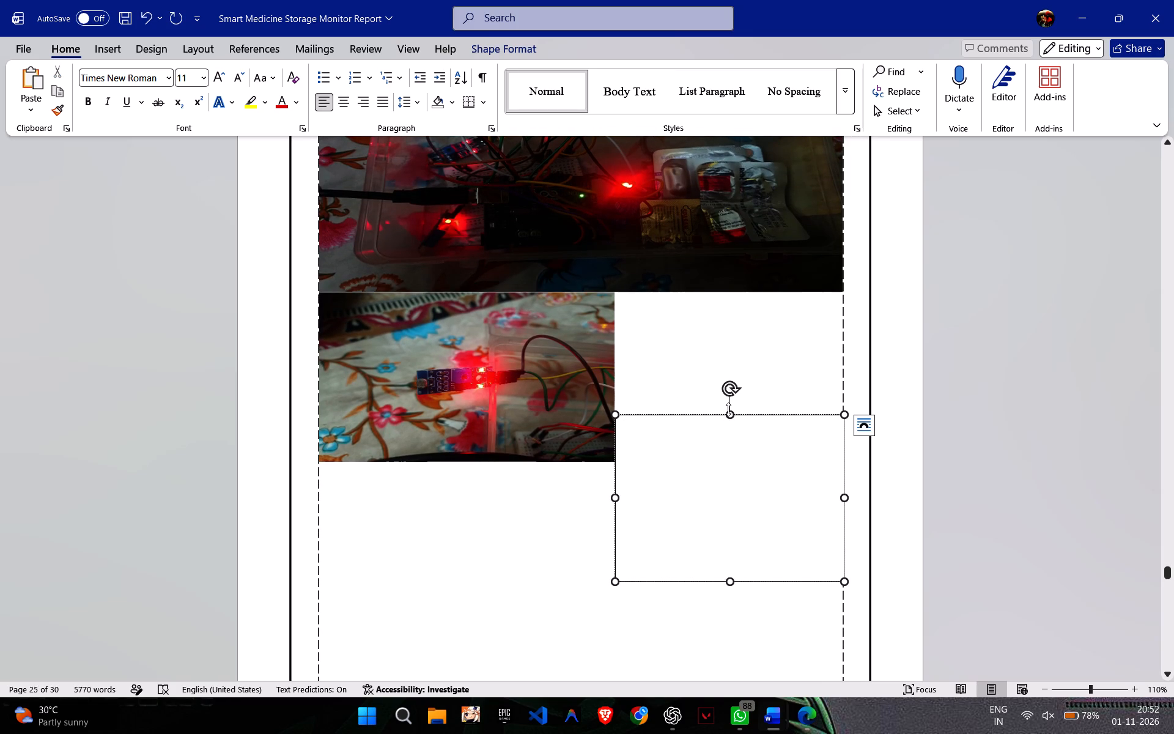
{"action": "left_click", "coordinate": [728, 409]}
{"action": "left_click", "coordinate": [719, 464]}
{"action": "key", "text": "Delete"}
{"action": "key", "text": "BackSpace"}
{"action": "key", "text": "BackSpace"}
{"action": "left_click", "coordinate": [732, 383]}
Undo the recent edits back to before the buzzer text box was drawn beside the sensor photograph.
{"action": "left_click", "coordinate": [146, 18]}
{"action": "left_click", "coordinate": [146, 18]}
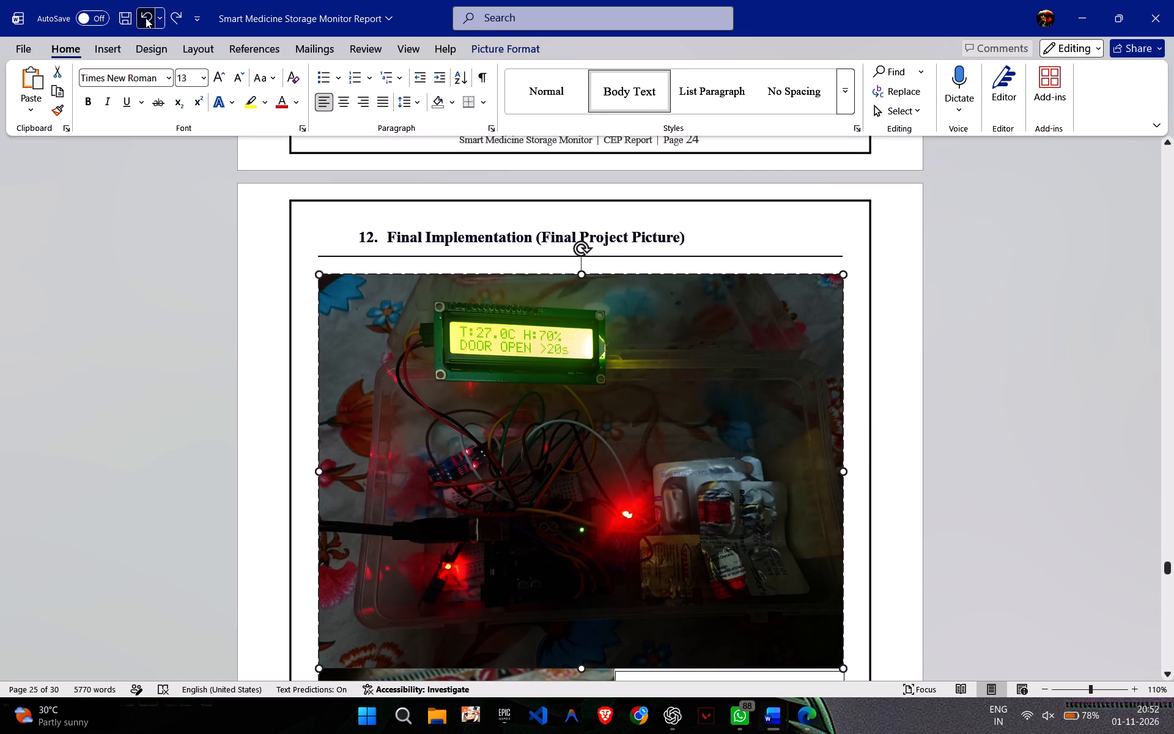
{"action": "left_click", "coordinate": [146, 18]}
{"action": "left_click", "coordinate": [146, 18]}
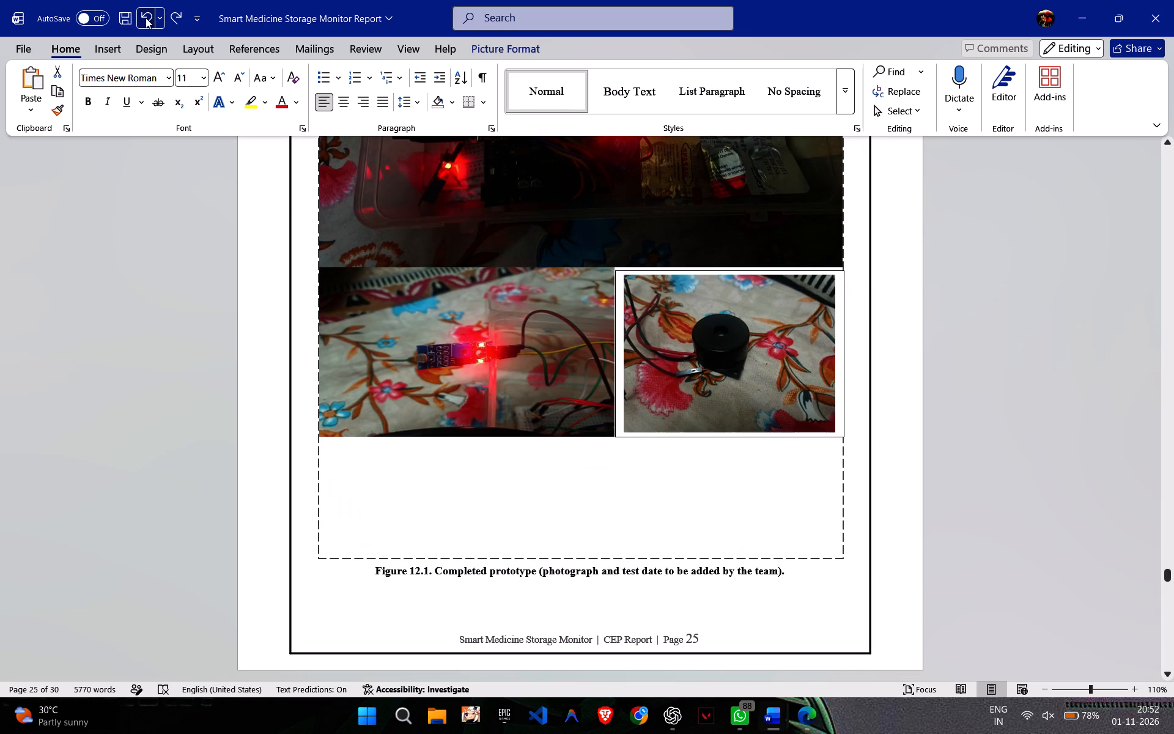
{"action": "left_click", "coordinate": [146, 18]}
{"action": "left_click", "coordinate": [146, 18]}
{"action": "left_click", "coordinate": [146, 18]}
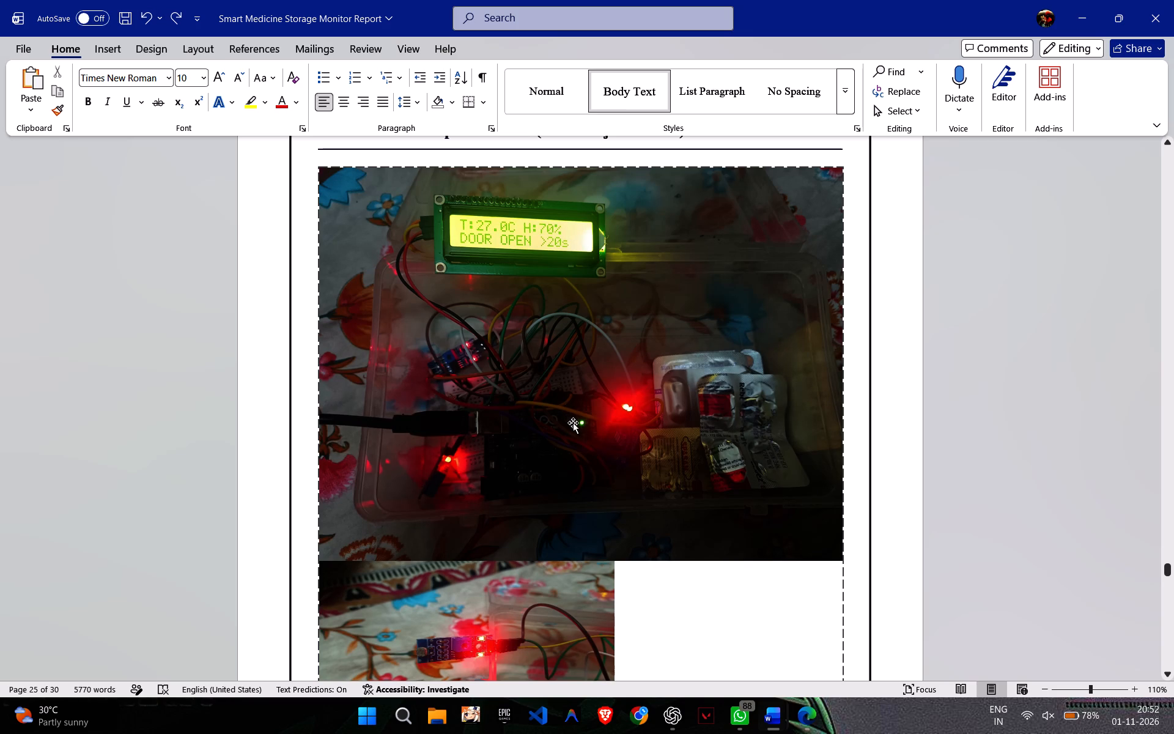
Shorten the main prototype photograph to about two thirds of its height by raising its lower edge.
{"action": "left_click", "coordinate": [583, 431]}
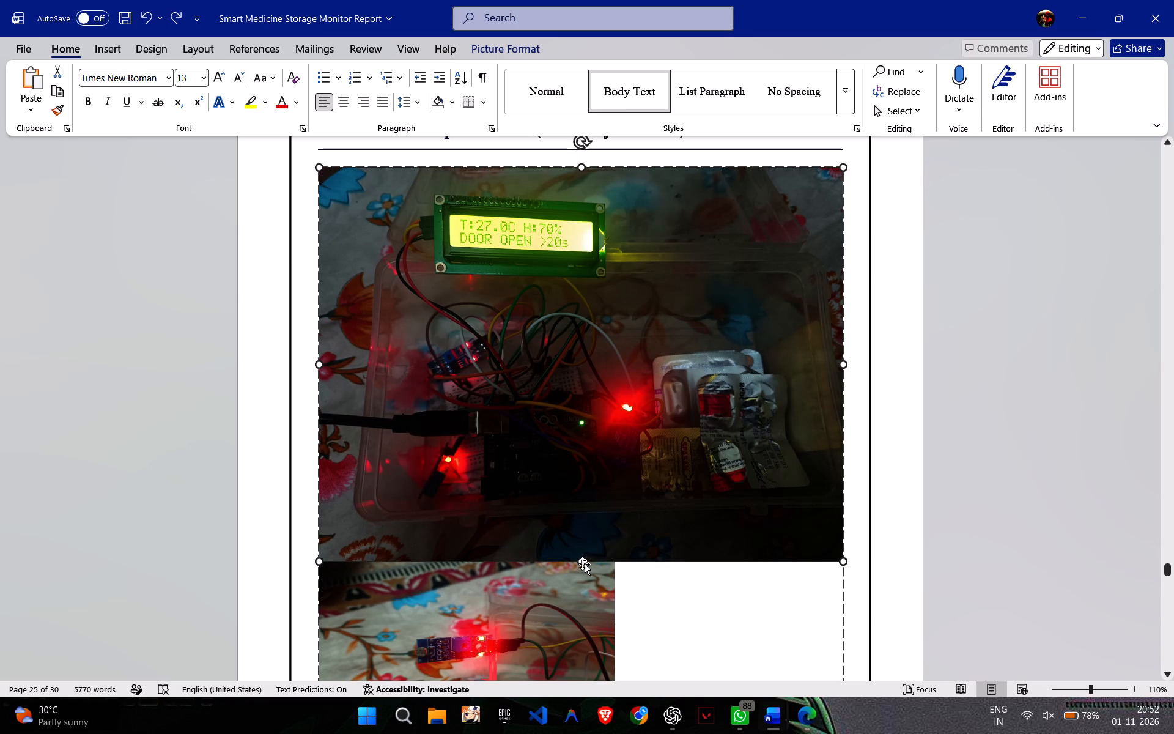
{"action": "left_click_drag", "start_coordinate": [580, 563], "coordinate": [570, 427]}
Insert WhatsApp Image 2026-11-01 at 8.43.40 PM from Downloads directly after the sensor photograph in the dashed box.
{"action": "left_click", "coordinate": [533, 487]}
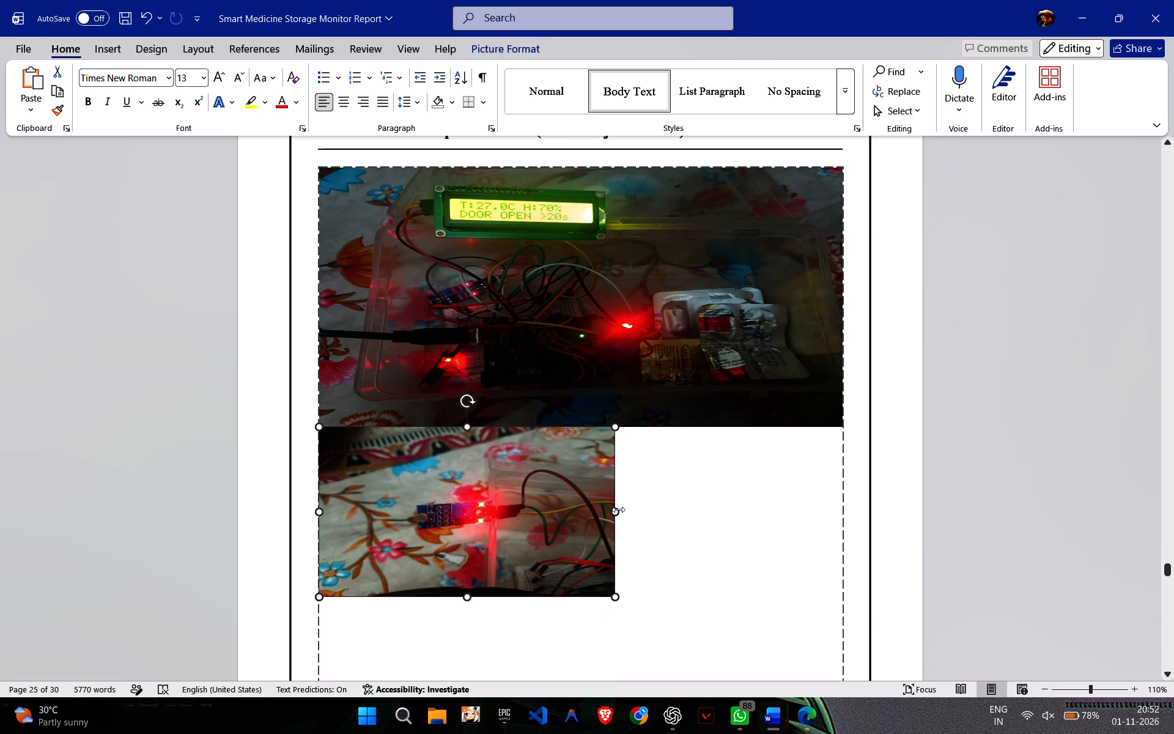
{"action": "double_click", "coordinate": [673, 499]}
{"action": "left_click", "coordinate": [673, 499]}
{"action": "double_click", "coordinate": [673, 499]}
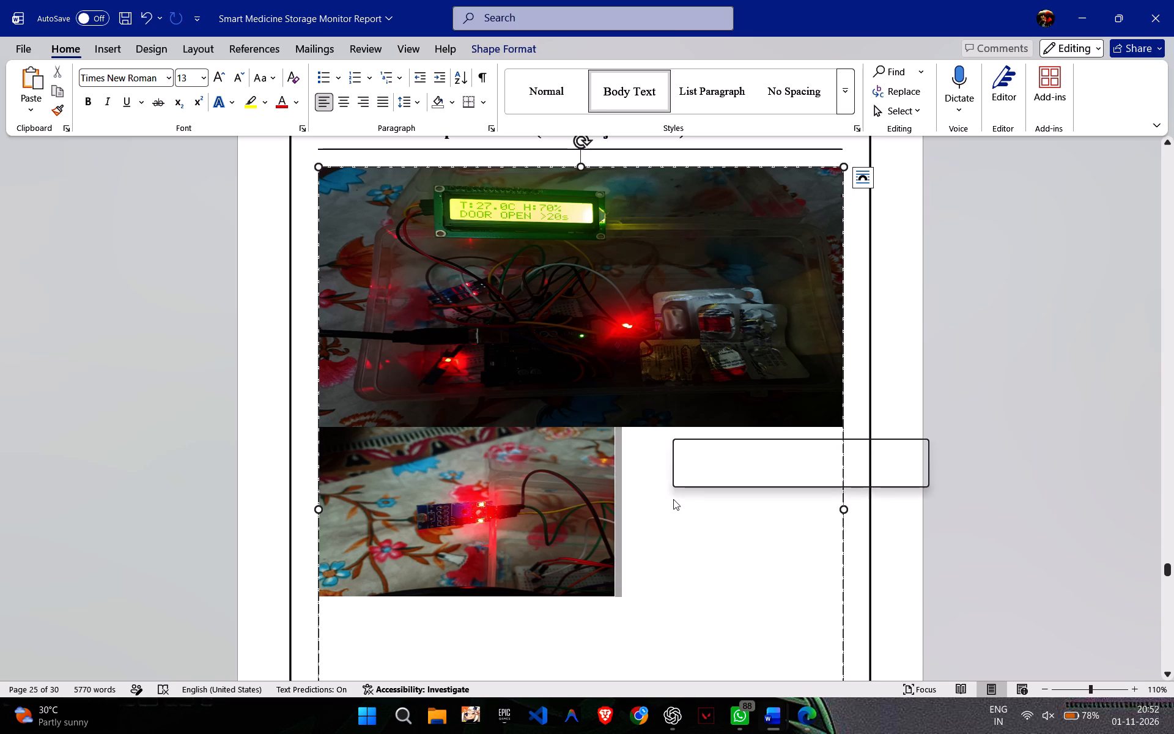
{"action": "triple_click", "coordinate": [673, 499]}
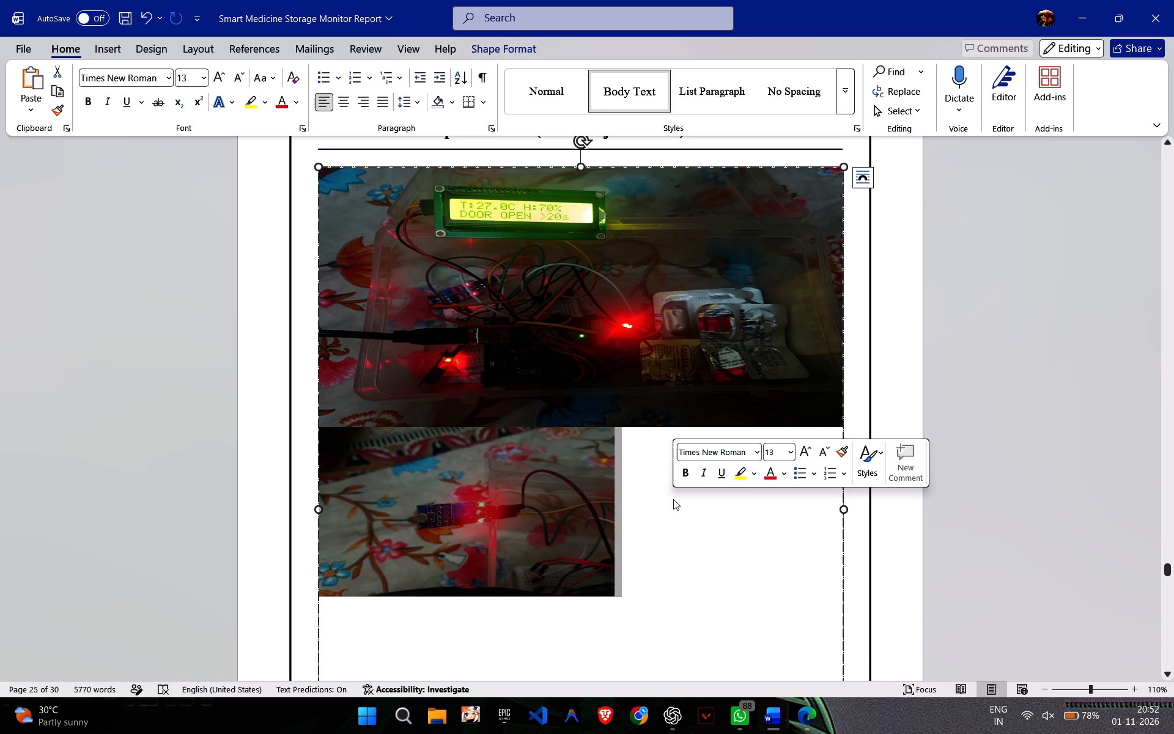
{"action": "double_click", "coordinate": [673, 499]}
{"action": "left_click", "coordinate": [673, 499]}
{"action": "left_click", "coordinate": [673, 499]}
{"action": "double_click", "coordinate": [673, 499]}
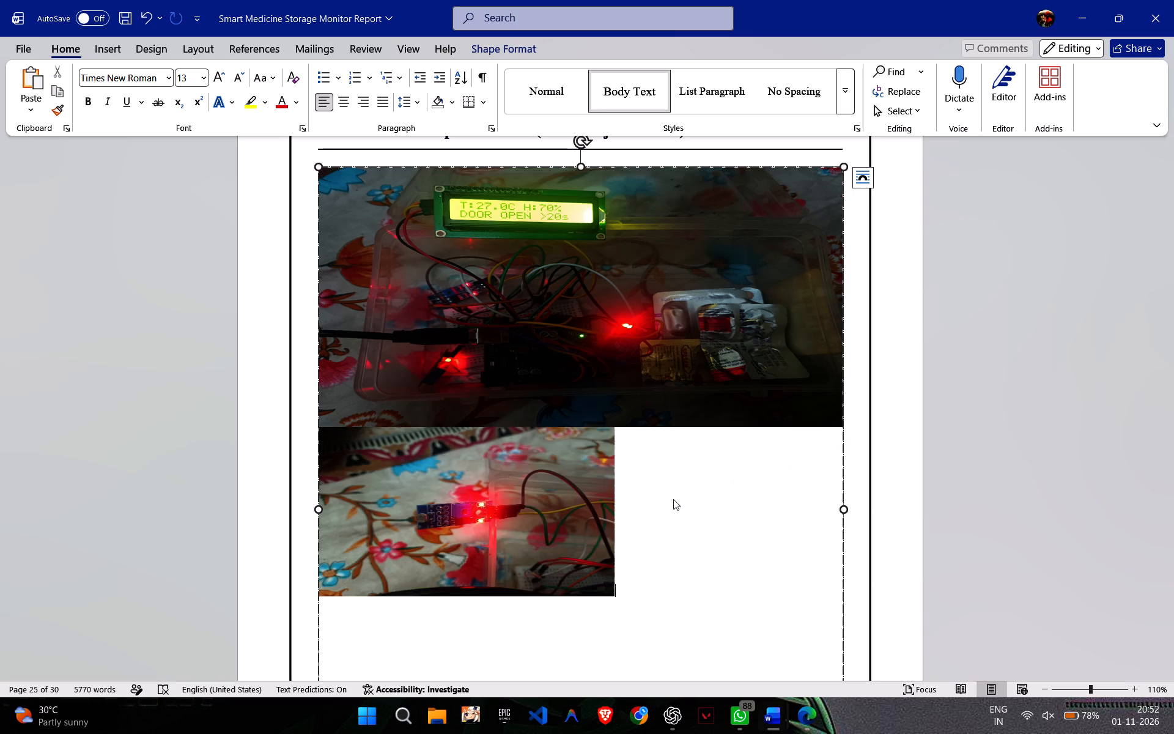
{"action": "left_click", "coordinate": [673, 499]}
{"action": "left_click", "coordinate": [673, 499]}
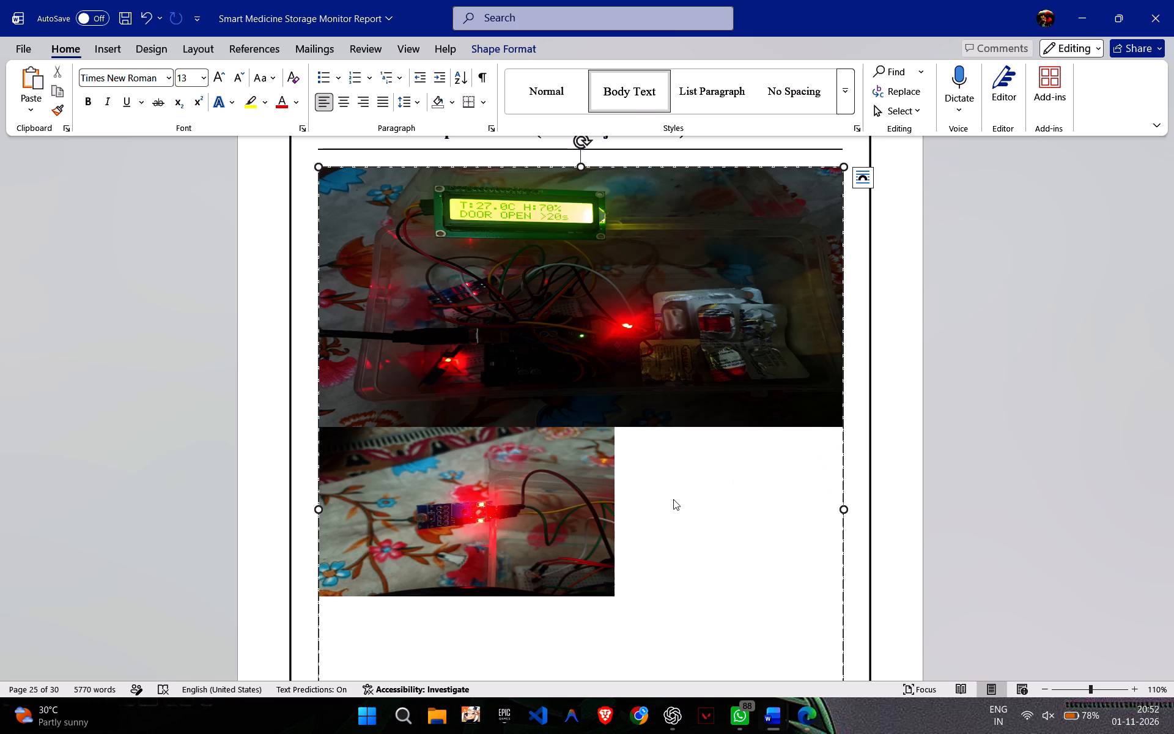
{"action": "left_click", "coordinate": [673, 499]}
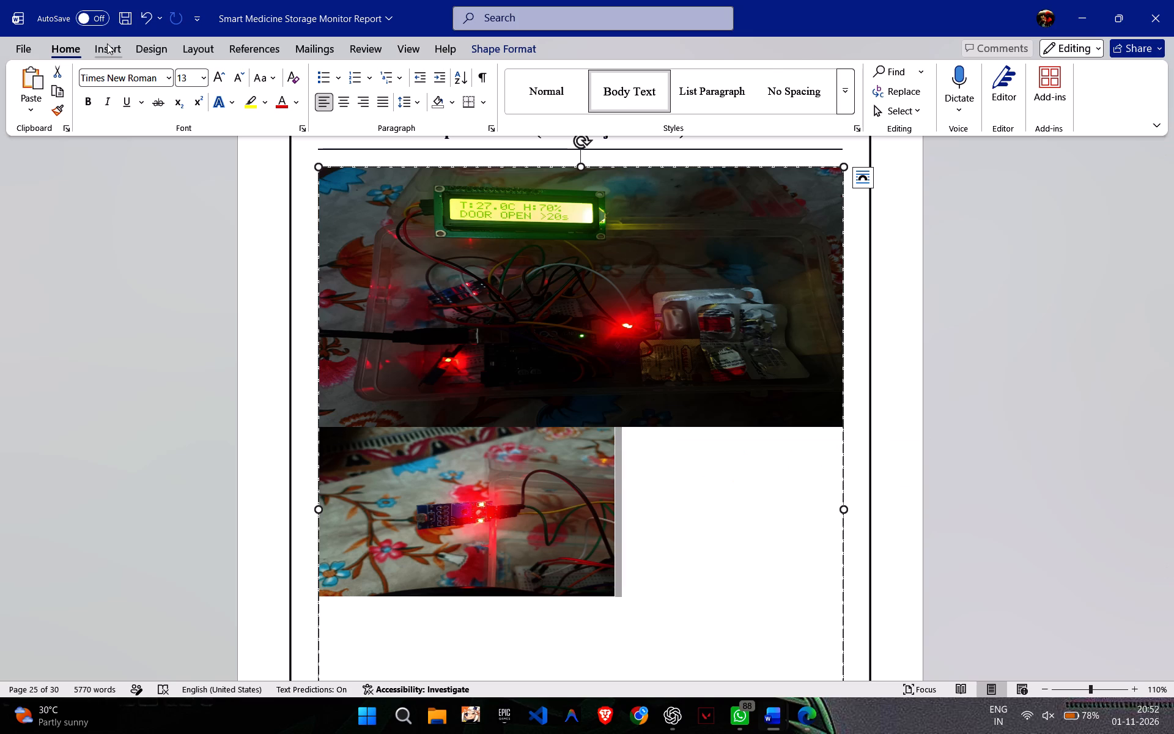
{"action": "left_click", "coordinate": [107, 43]}
{"action": "left_click", "coordinate": [179, 104]}
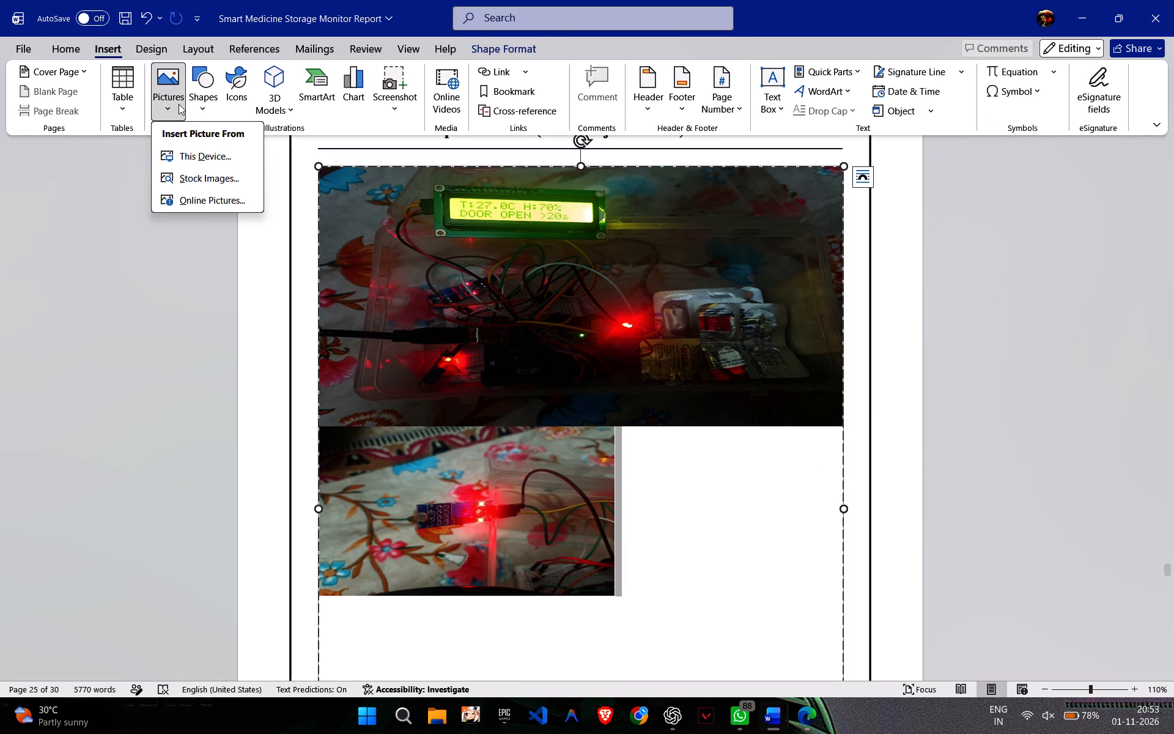
{"action": "left_click", "coordinate": [204, 156]}
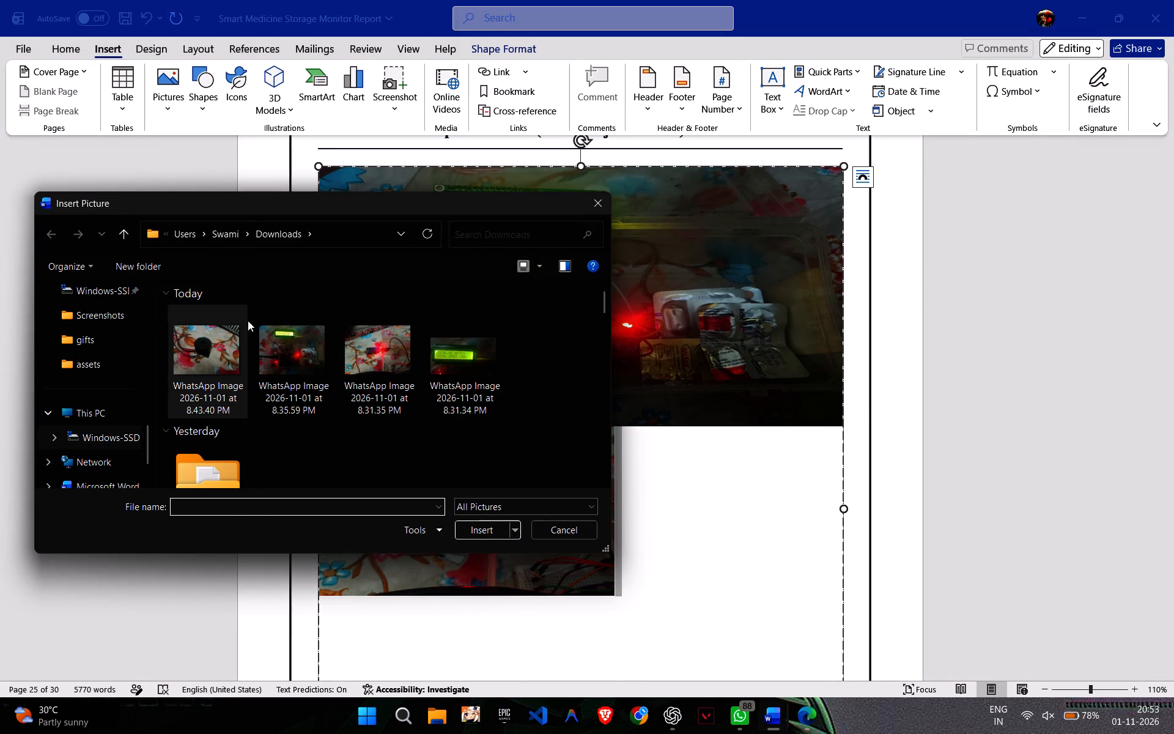
{"action": "double_click", "coordinate": [224, 350]}
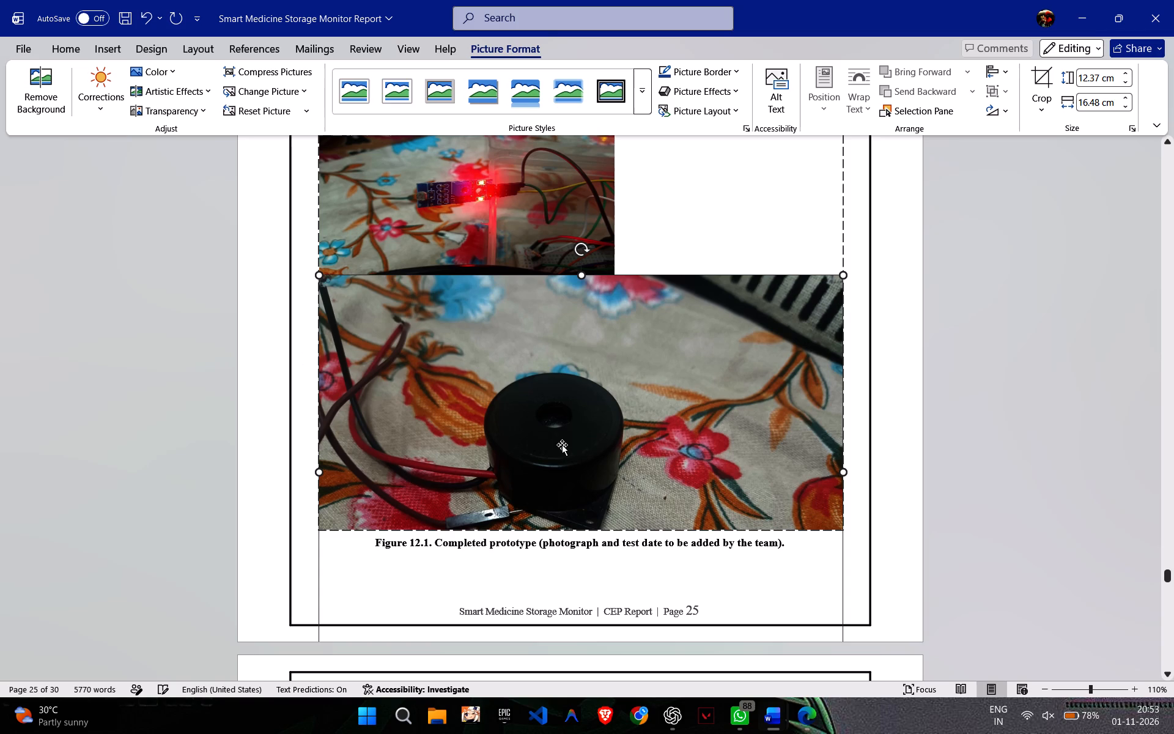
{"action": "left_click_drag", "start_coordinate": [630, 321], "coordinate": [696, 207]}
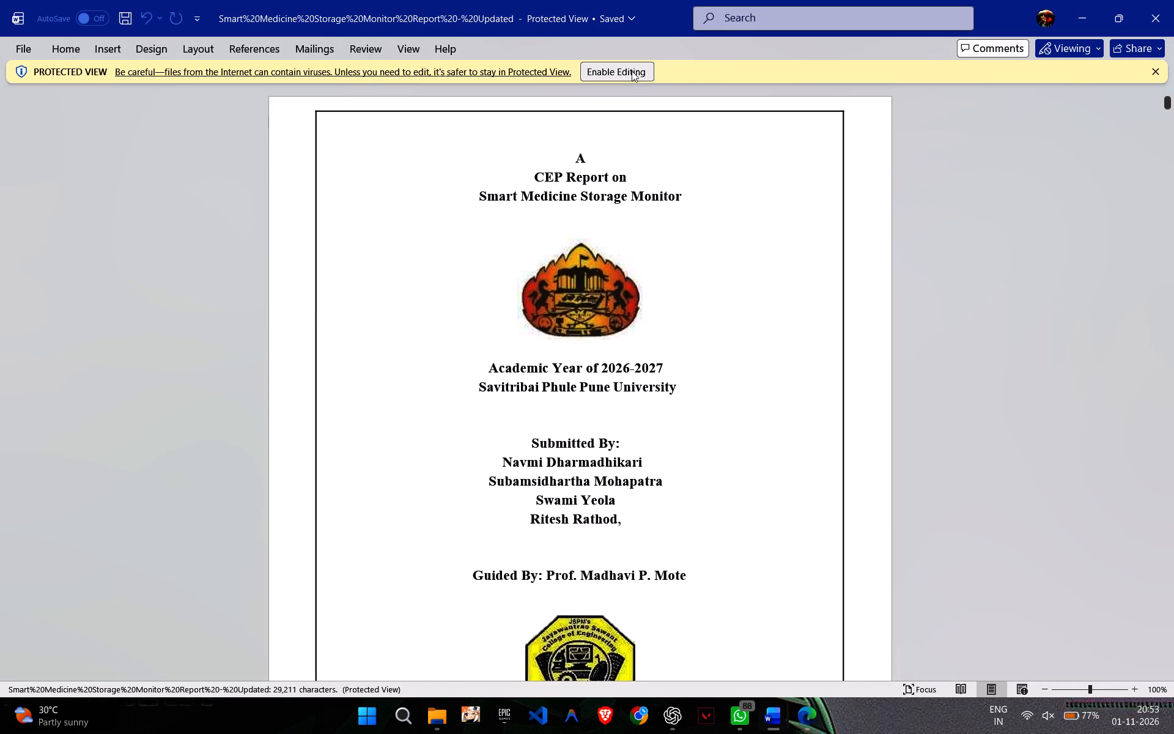
{"action": "left_click", "coordinate": [632, 70]}
Compare the opening pages and index of the updated report with those of Smart Medicine Storage Monitor Report (1).
{"action": "scroll", "coordinate": [721, 335], "scroll_direction": "down", "scroll_amount": 1}
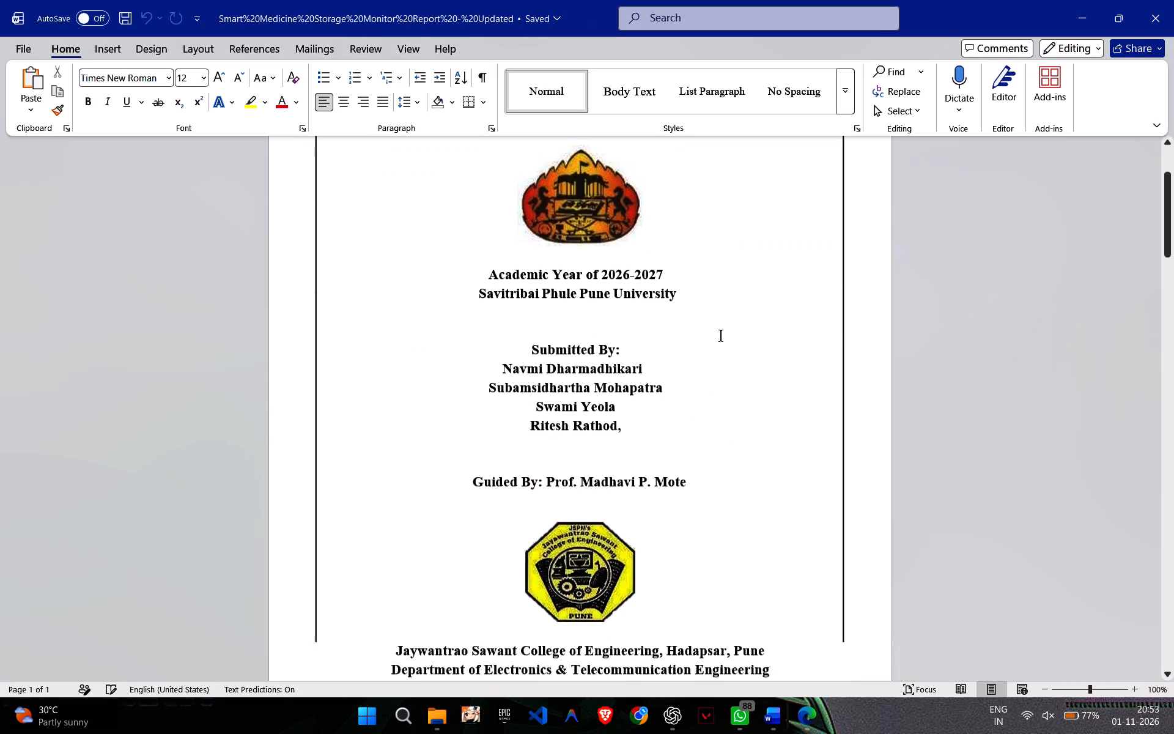
{"action": "scroll", "coordinate": [721, 335], "scroll_direction": "down", "scroll_amount": 3}
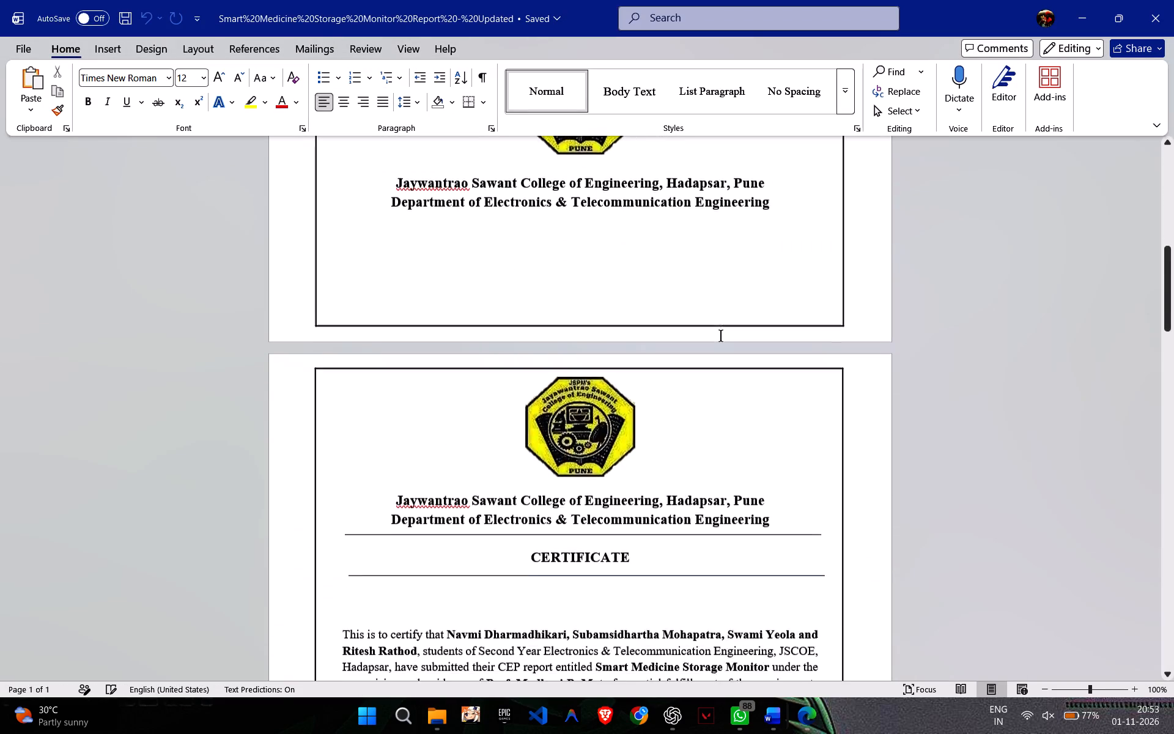
{"action": "scroll", "coordinate": [721, 335], "scroll_direction": "down", "scroll_amount": 5}
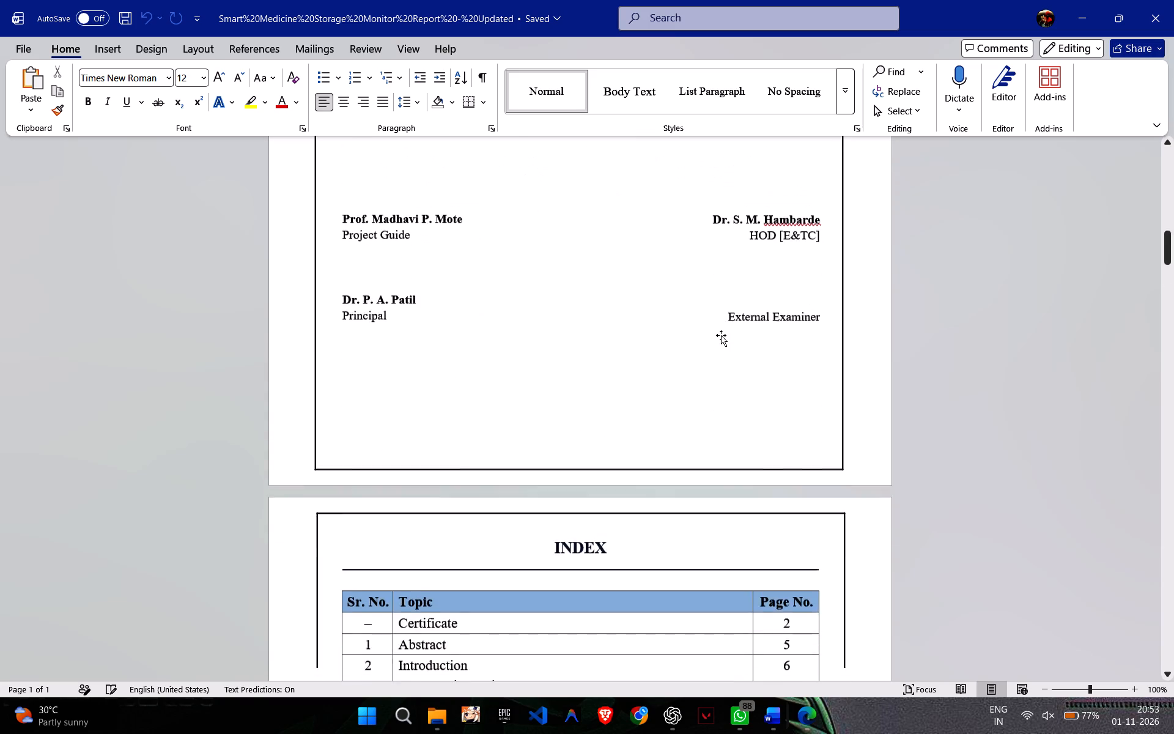
{"action": "scroll", "coordinate": [721, 335], "scroll_direction": "down", "scroll_amount": 1}
{"action": "scroll", "coordinate": [721, 335], "scroll_direction": "up", "scroll_amount": 1}
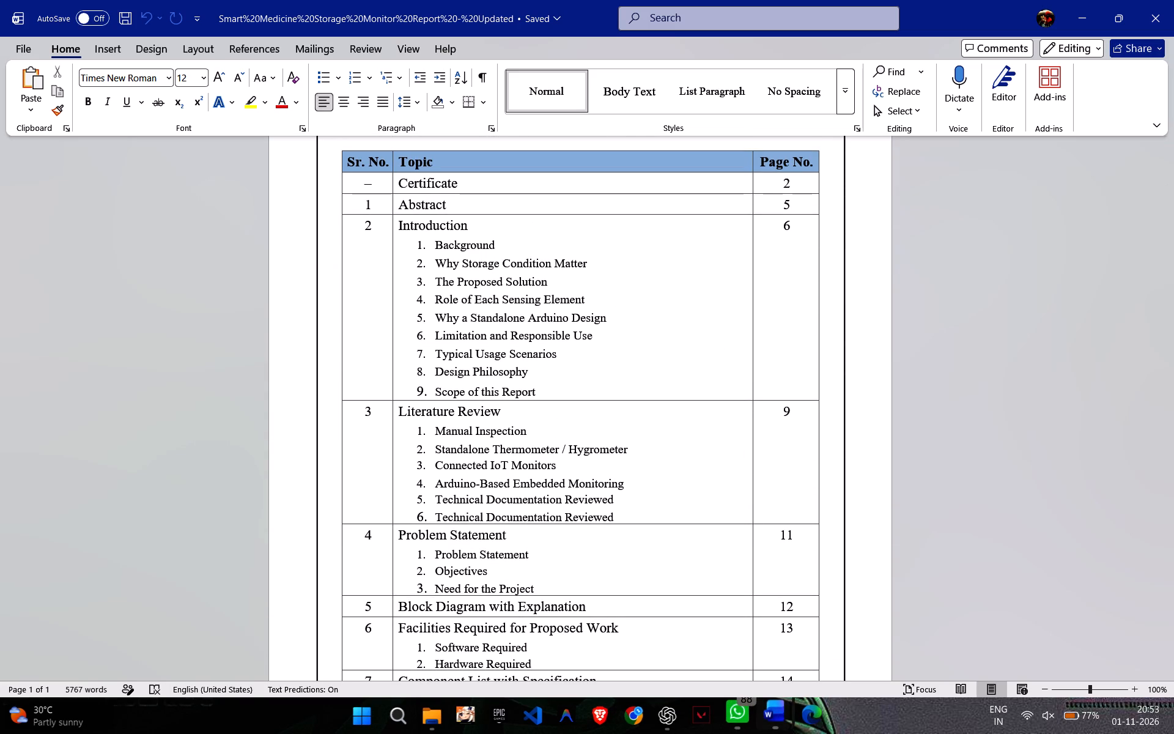
{"action": "left_click", "coordinate": [775, 728]}
{"action": "left_click", "coordinate": [778, 643]}
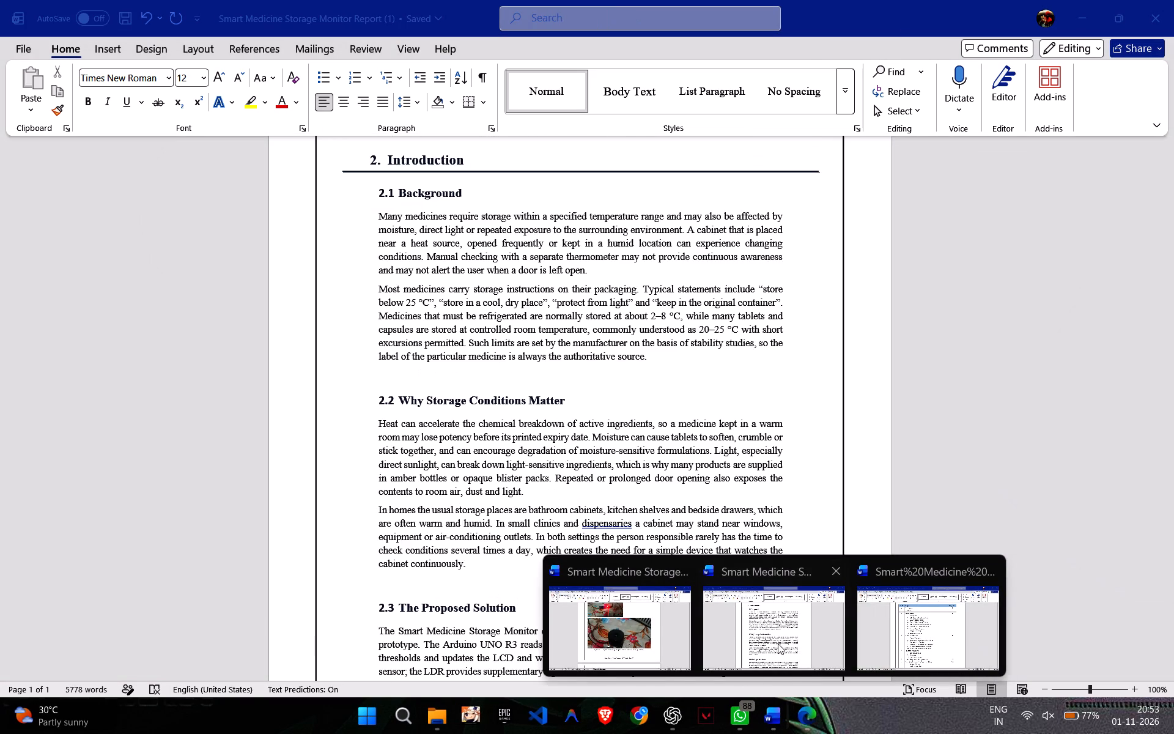
{"action": "scroll", "coordinate": [688, 445], "scroll_direction": "up", "scroll_amount": 11}
{"action": "scroll", "coordinate": [688, 445], "scroll_direction": "down", "scroll_amount": 6}
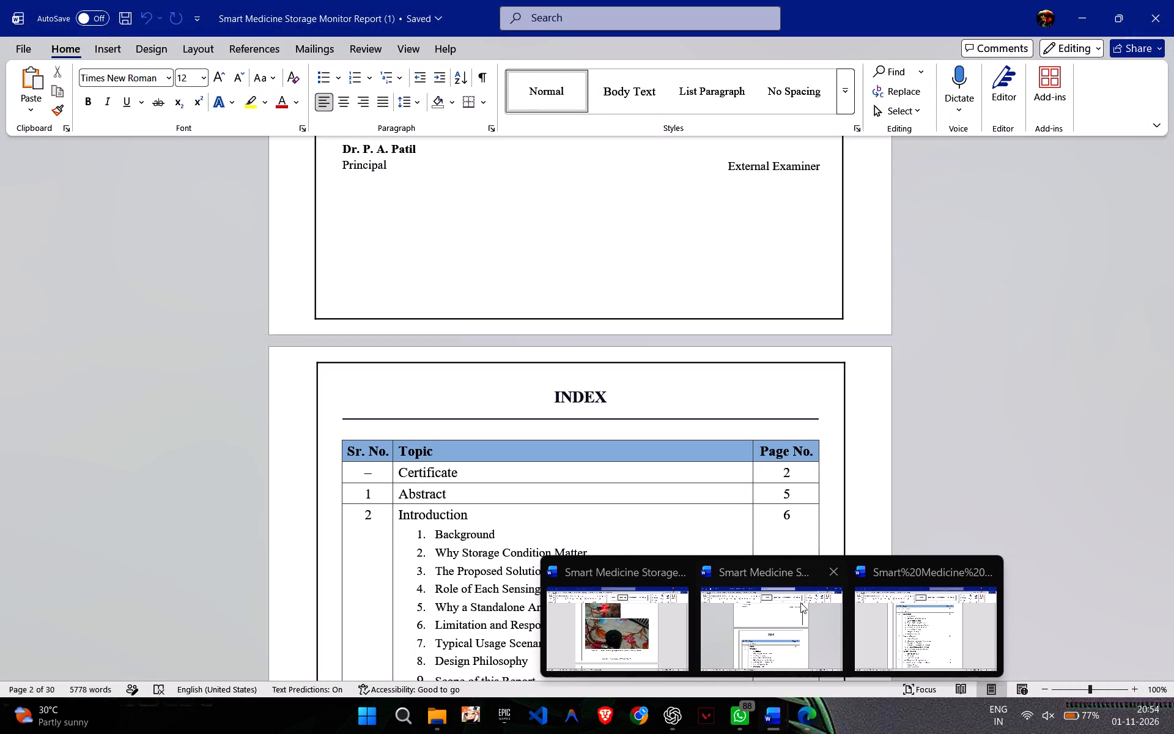
{"action": "left_click", "coordinate": [912, 612]}
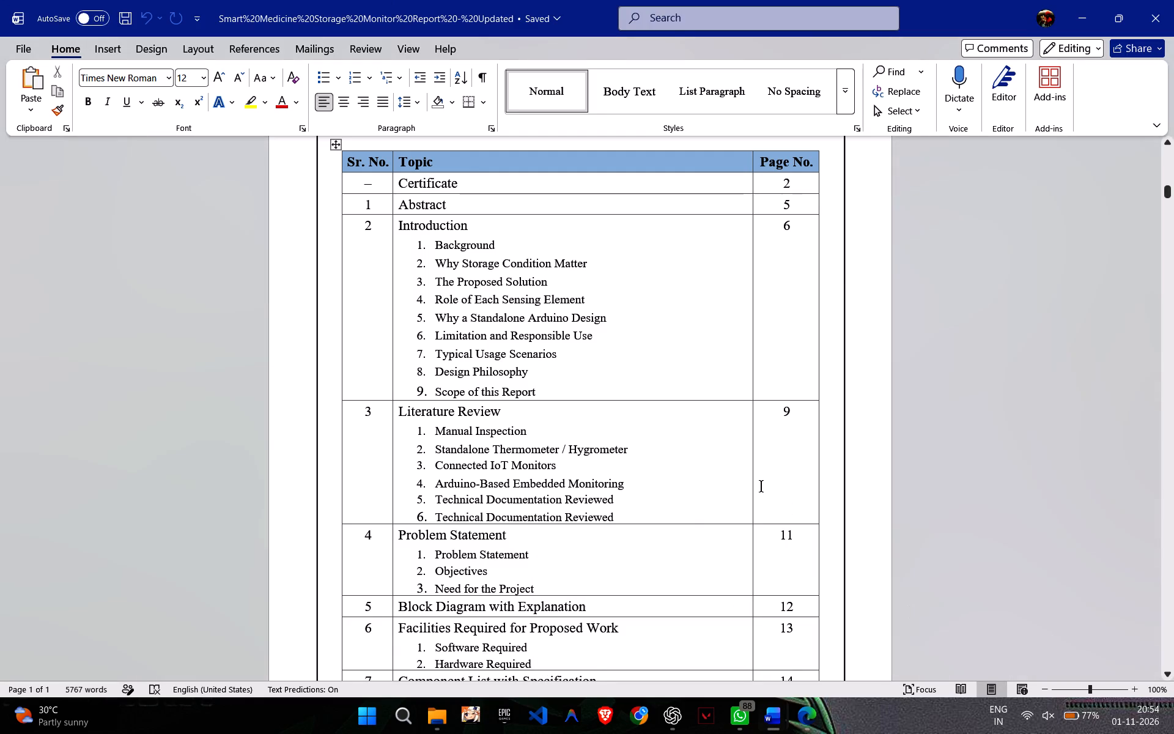
Examine the Literature Review comparison table in the updated report.
{"action": "scroll", "coordinate": [761, 486], "scroll_direction": "down", "scroll_amount": 8}
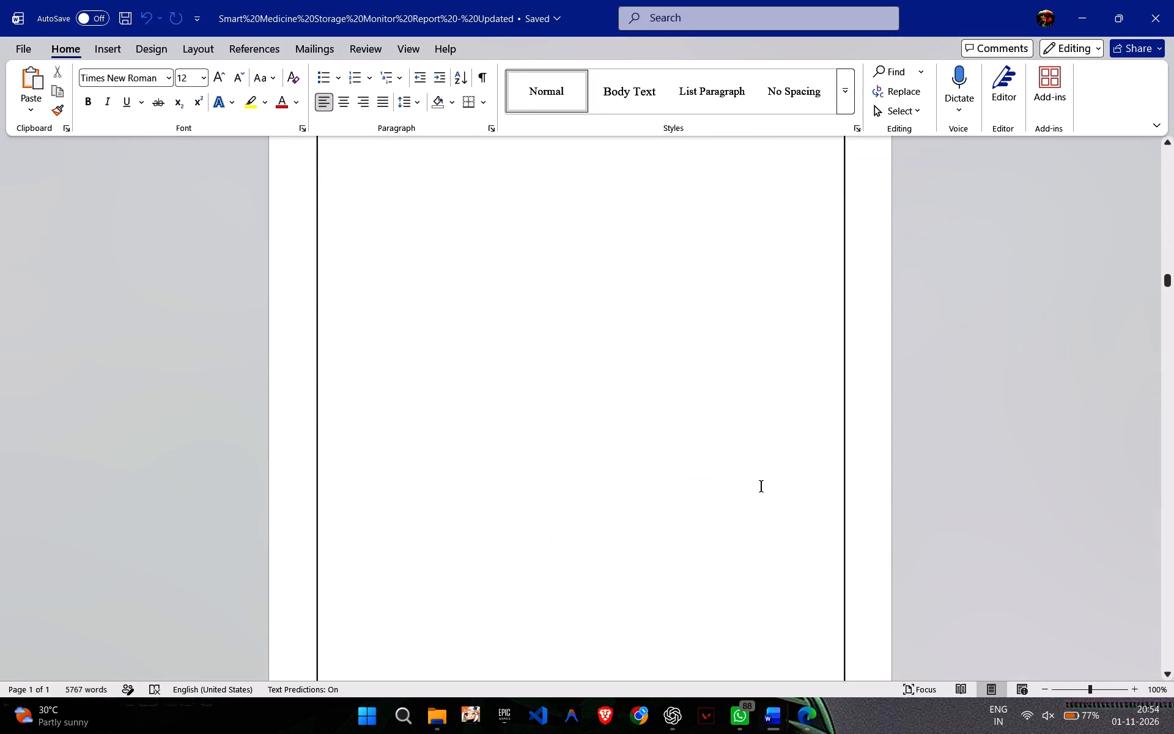
{"action": "scroll", "coordinate": [761, 486], "scroll_direction": "up", "scroll_amount": 1}
{"action": "scroll", "coordinate": [761, 486], "scroll_direction": "down", "scroll_amount": 3}
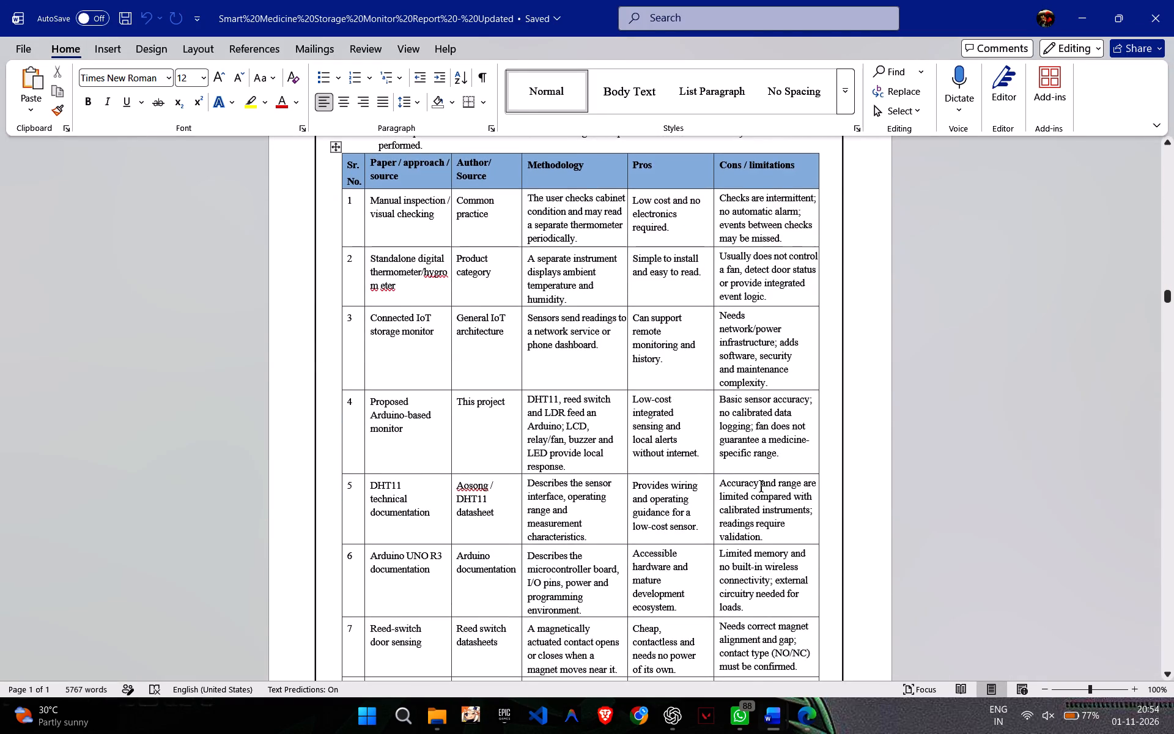
{"action": "scroll", "coordinate": [761, 486], "scroll_direction": "up", "scroll_amount": 2}
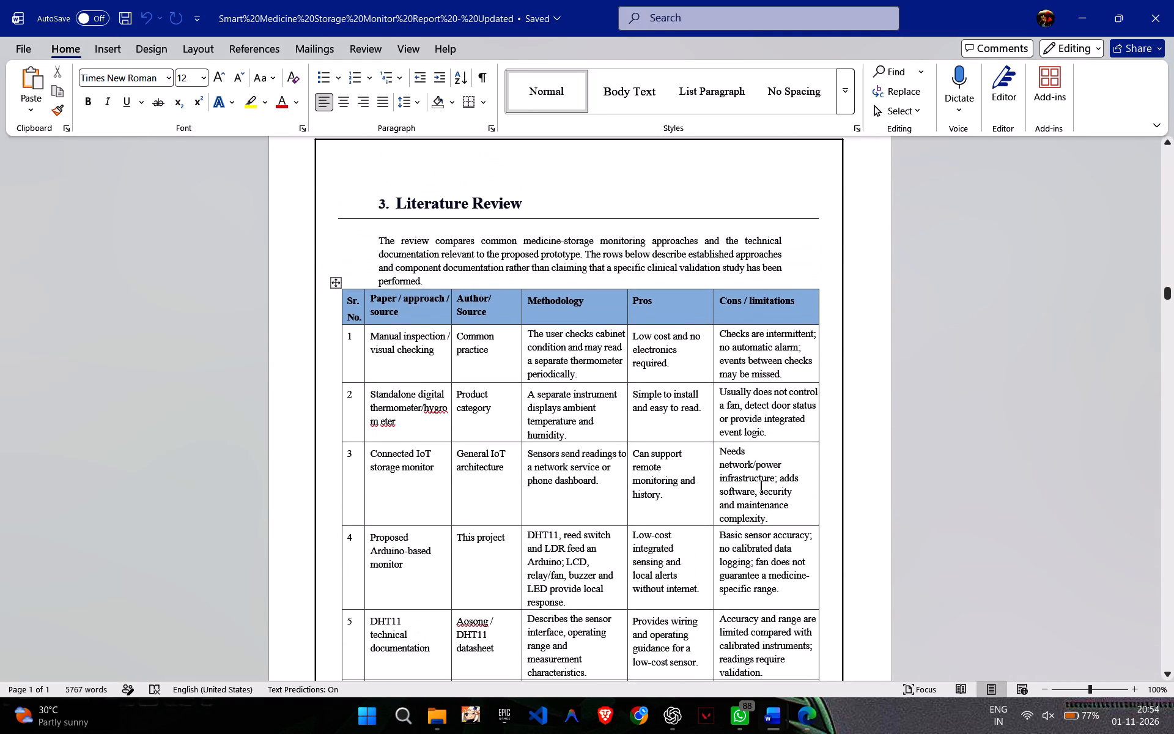
{"action": "scroll", "coordinate": [761, 486], "scroll_direction": "down", "scroll_amount": 1}
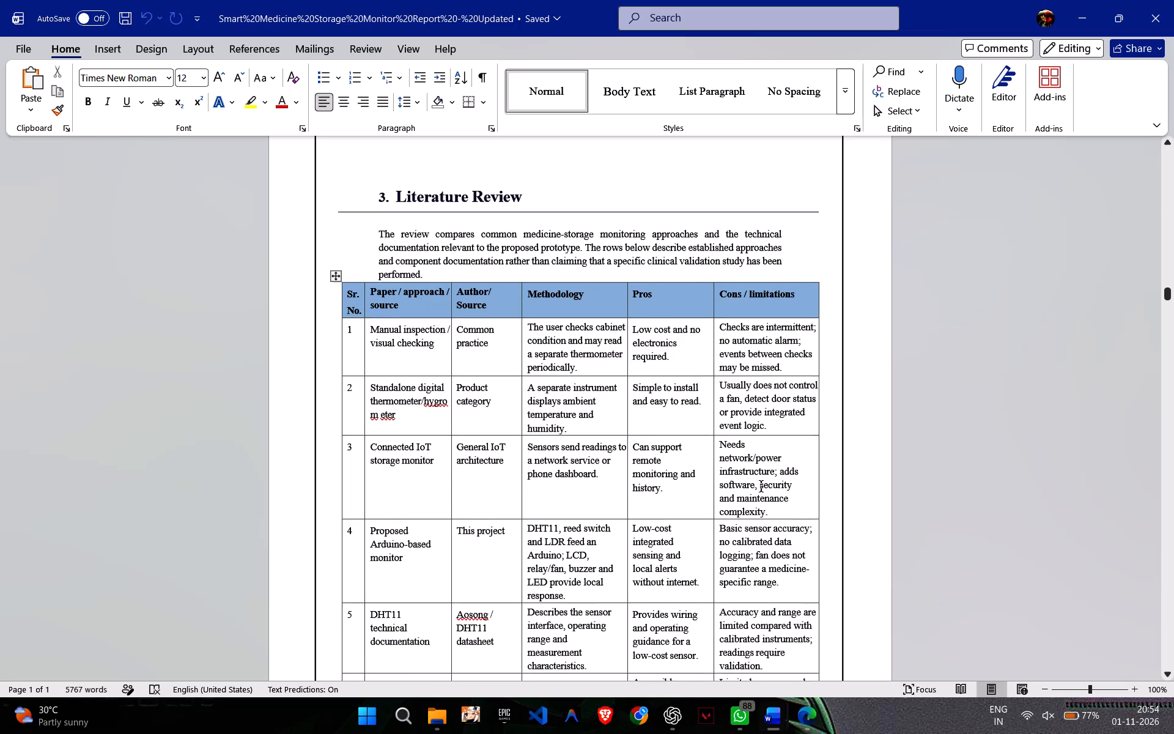
{"action": "scroll", "coordinate": [761, 486], "scroll_direction": "down", "scroll_amount": 2}
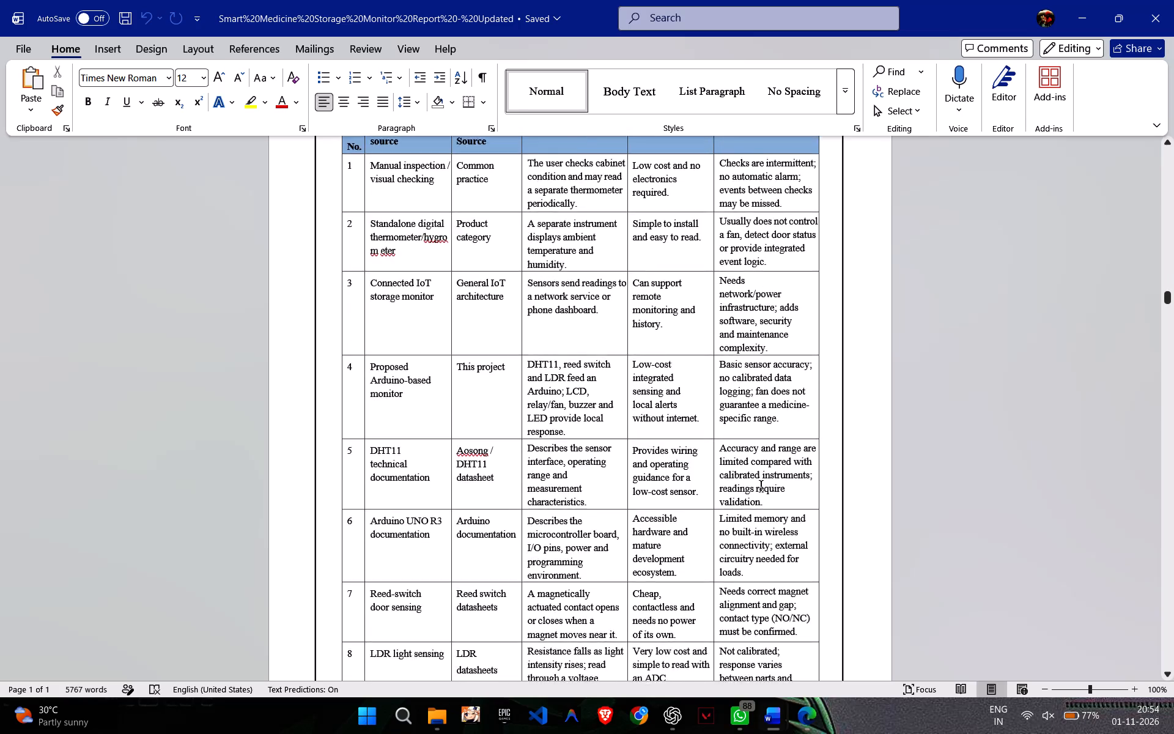
{"action": "scroll", "coordinate": [761, 486], "scroll_direction": "down", "scroll_amount": 1}
{"action": "scroll", "coordinate": [761, 486], "scroll_direction": "up", "scroll_amount": 1}
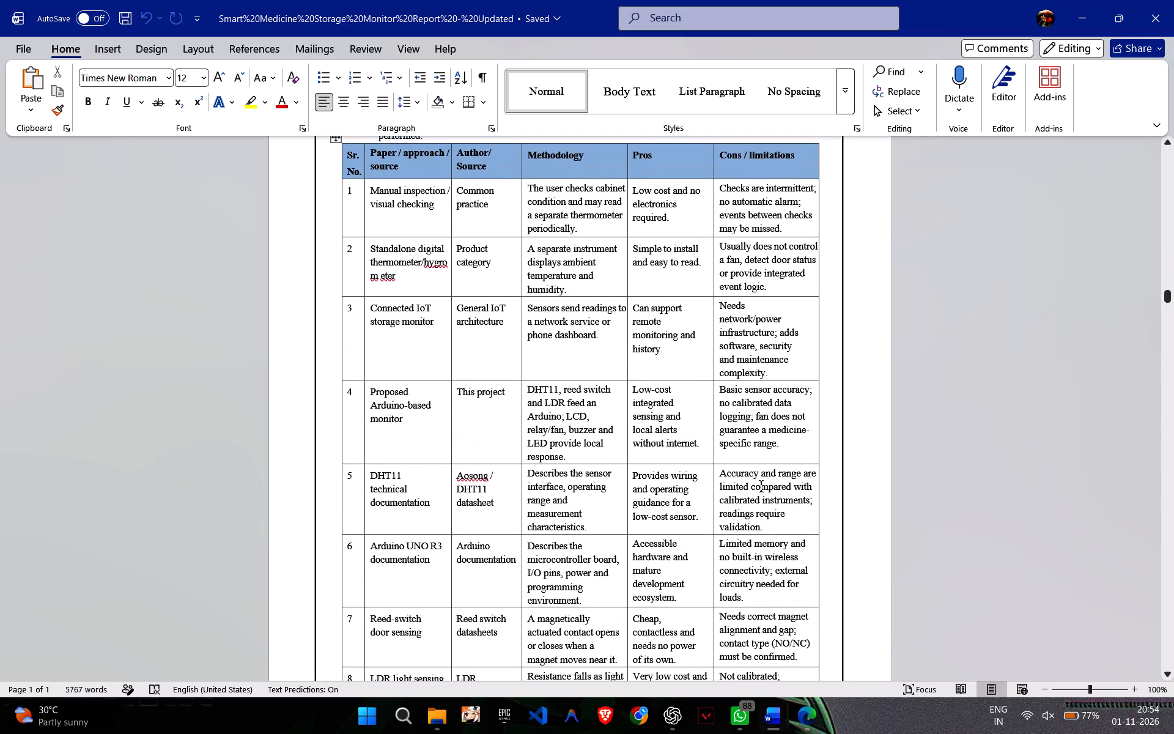
{"action": "scroll", "coordinate": [761, 486], "scroll_direction": "down", "scroll_amount": 1}
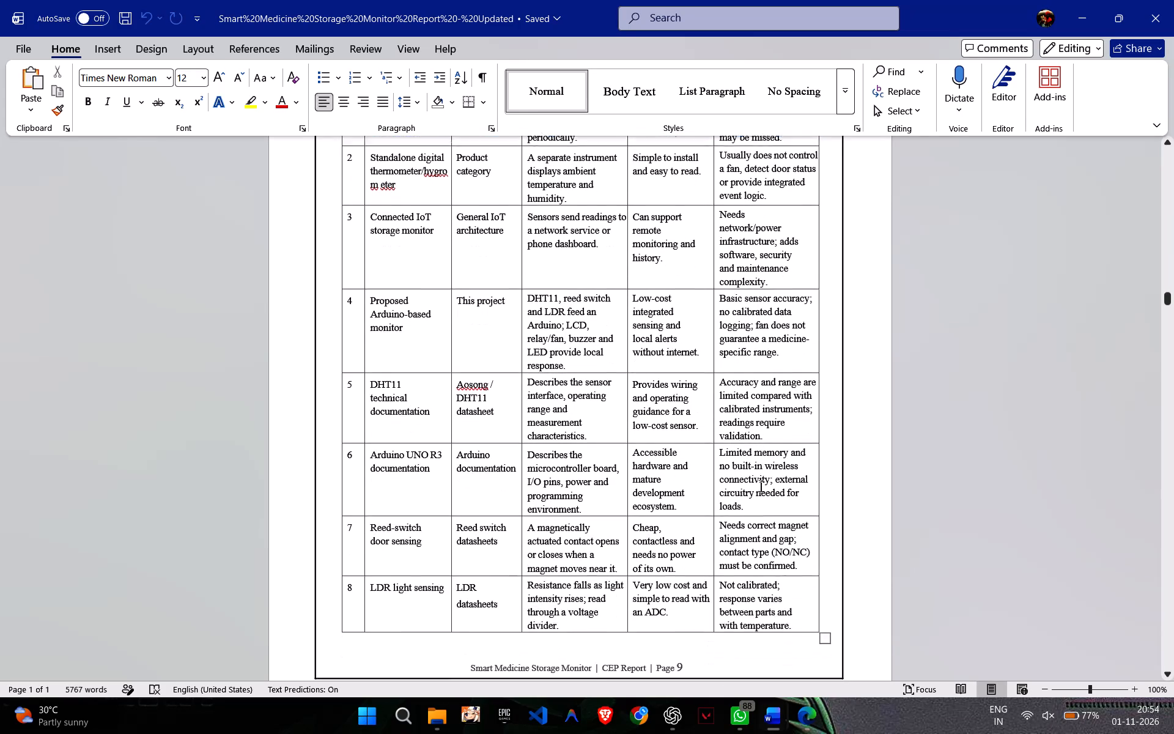
{"action": "scroll", "coordinate": [761, 486], "scroll_direction": "down", "scroll_amount": 1}
{"action": "scroll", "coordinate": [769, 591], "scroll_direction": "down", "scroll_amount": 1}
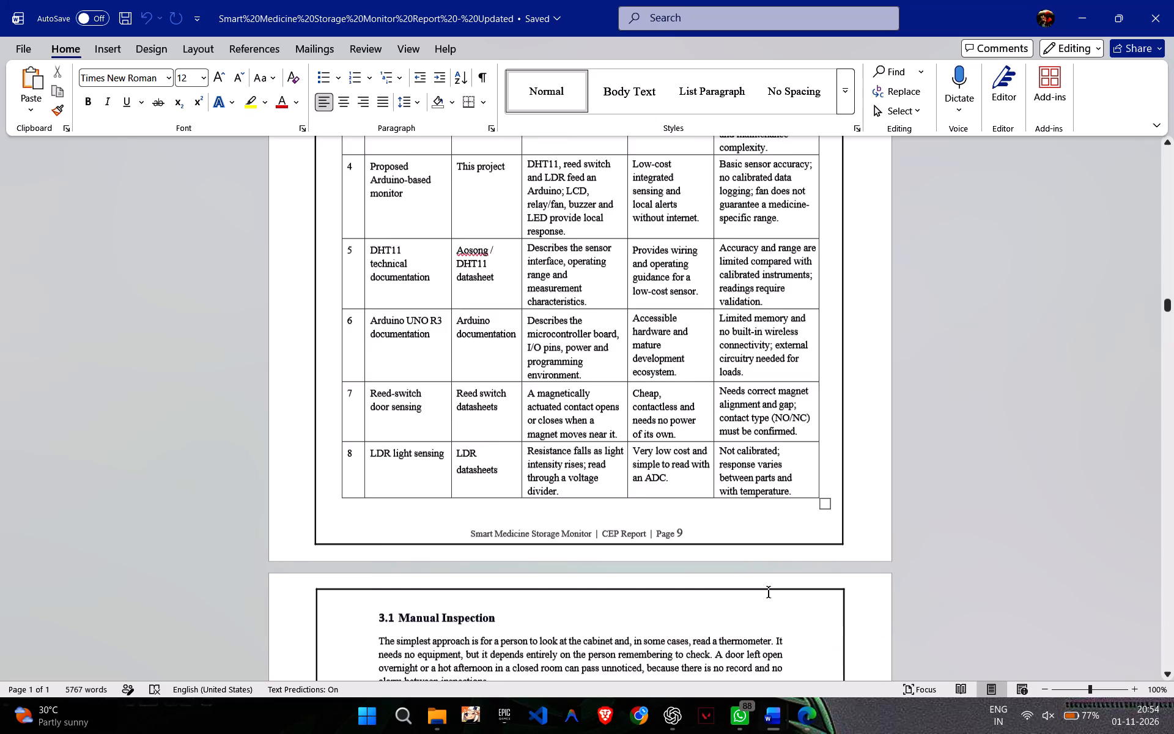
Find section 12, Final Implementation, in the updated report and examine its photograph layout and Figure 12.1 caption.
{"action": "scroll", "coordinate": [769, 591], "scroll_direction": "down", "scroll_amount": 6}
{"action": "scroll", "coordinate": [769, 591], "scroll_direction": "up", "scroll_amount": 1}
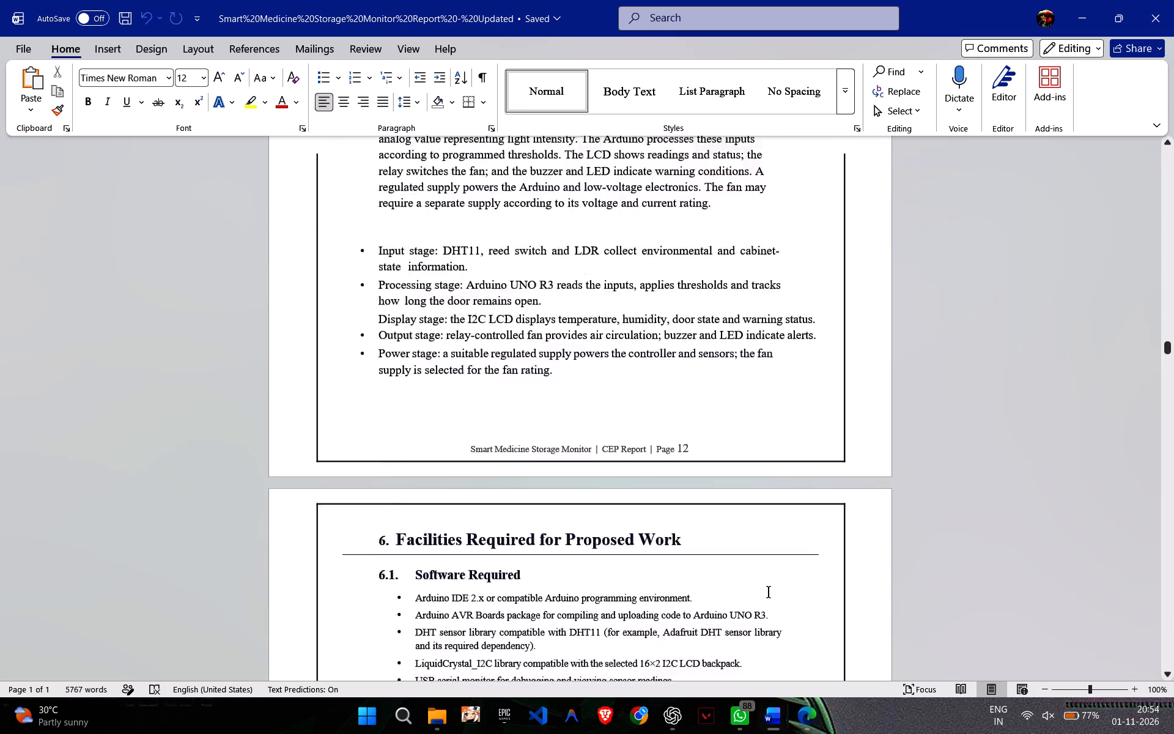
{"action": "scroll", "coordinate": [769, 591], "scroll_direction": "up", "scroll_amount": 2}
{"action": "scroll", "coordinate": [769, 591], "scroll_direction": "down", "scroll_amount": 4}
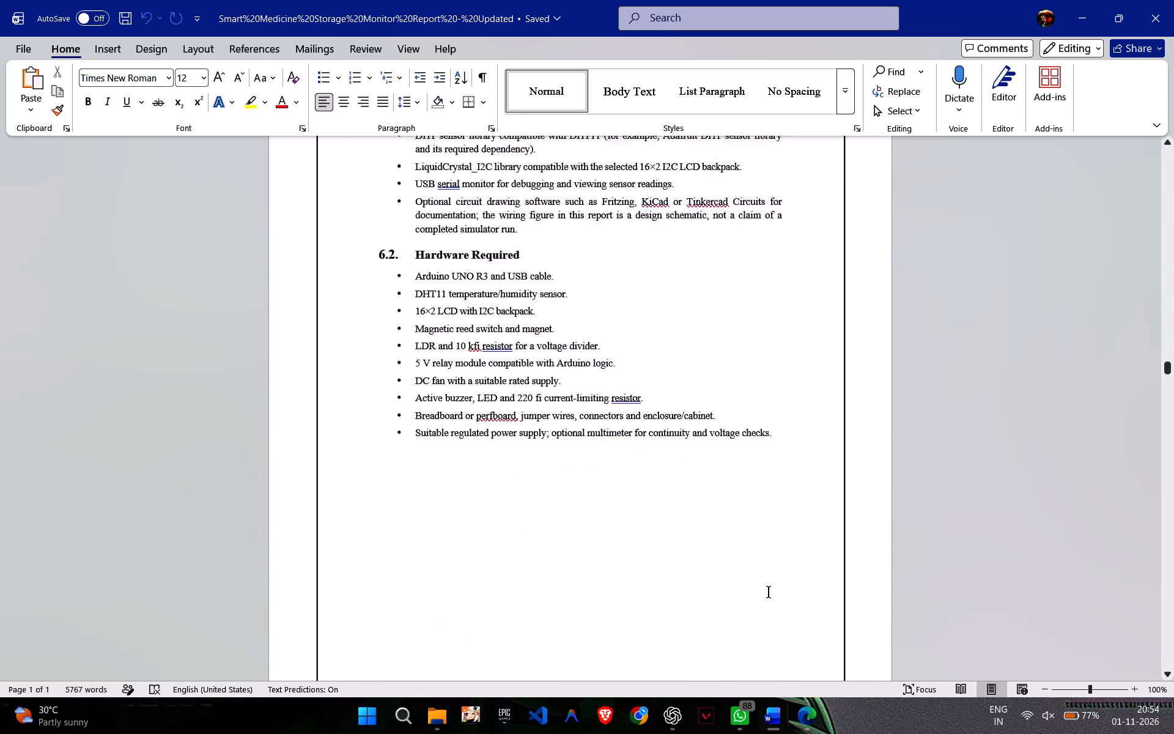
{"action": "scroll", "coordinate": [769, 591], "scroll_direction": "down", "scroll_amount": 7}
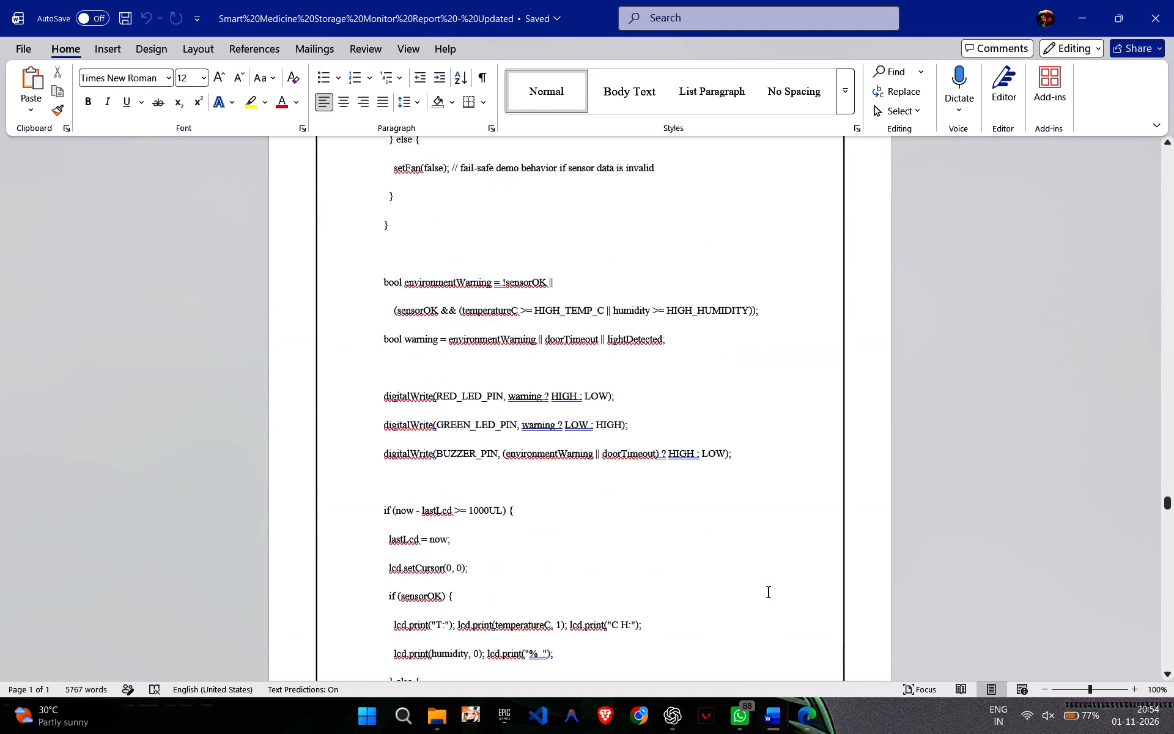
{"action": "scroll", "coordinate": [769, 591], "scroll_direction": "down", "scroll_amount": 2}
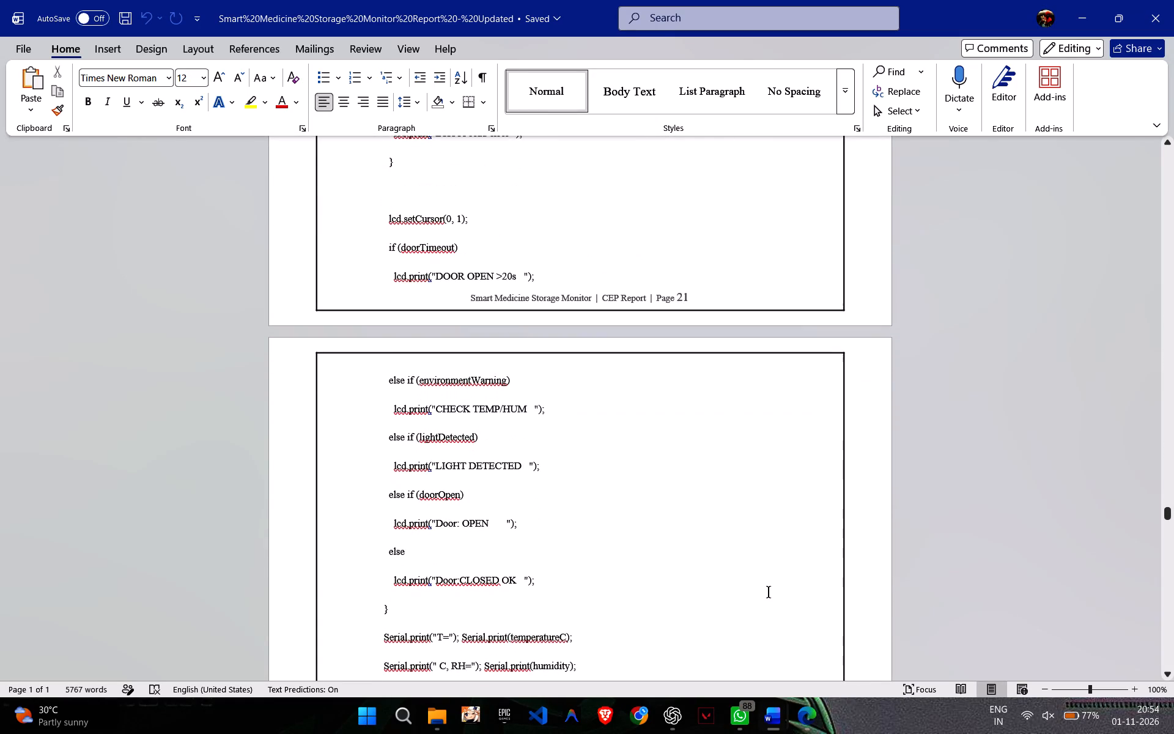
{"action": "scroll", "coordinate": [769, 591], "scroll_direction": "down", "scroll_amount": 3}
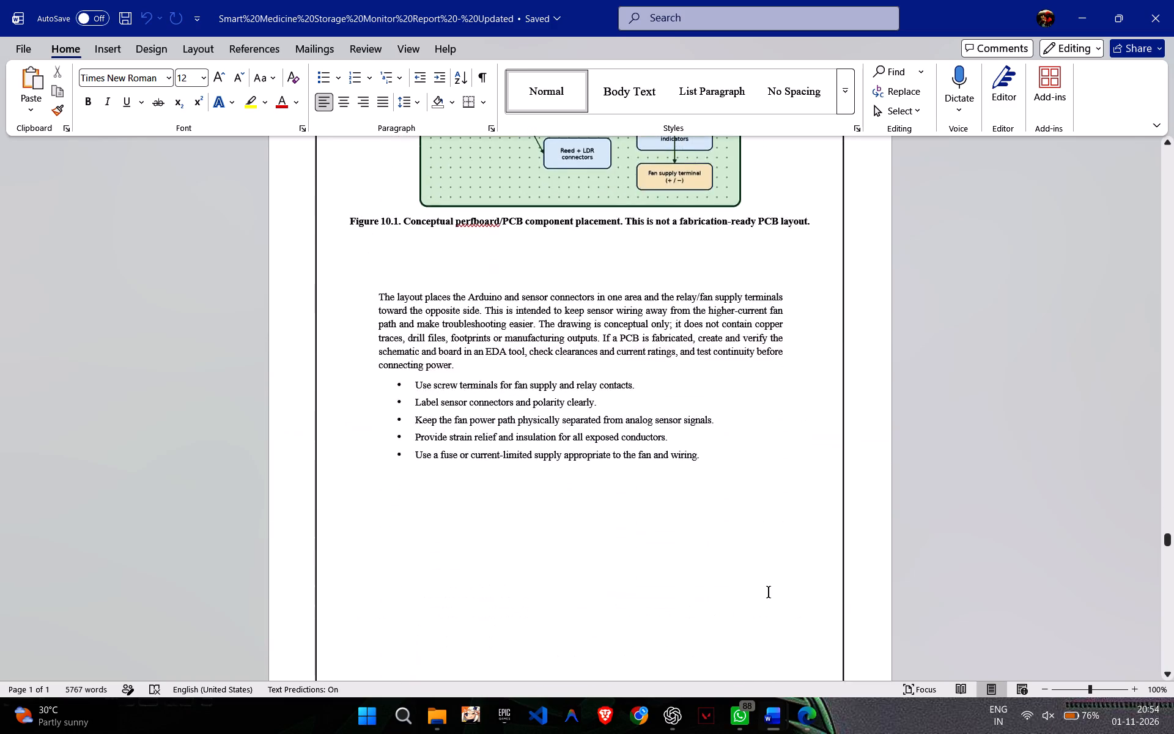
{"action": "scroll", "coordinate": [769, 591], "scroll_direction": "down", "scroll_amount": 5}
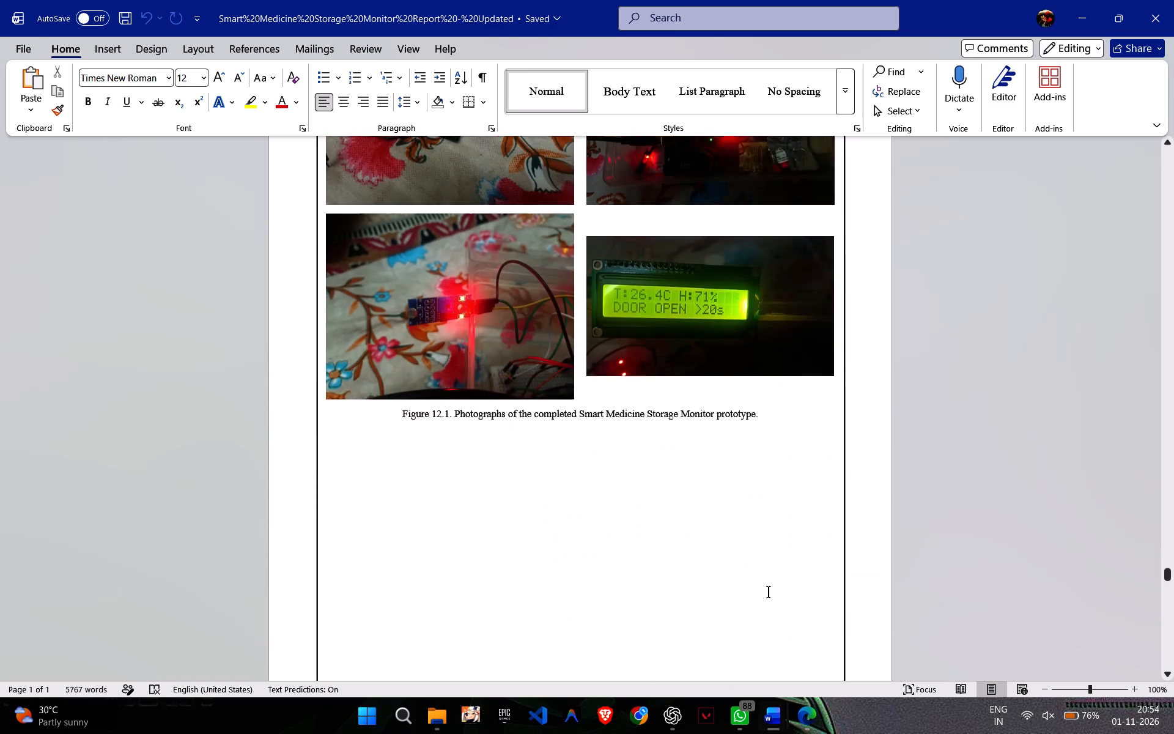
{"action": "scroll", "coordinate": [769, 591], "scroll_direction": "up", "scroll_amount": 2}
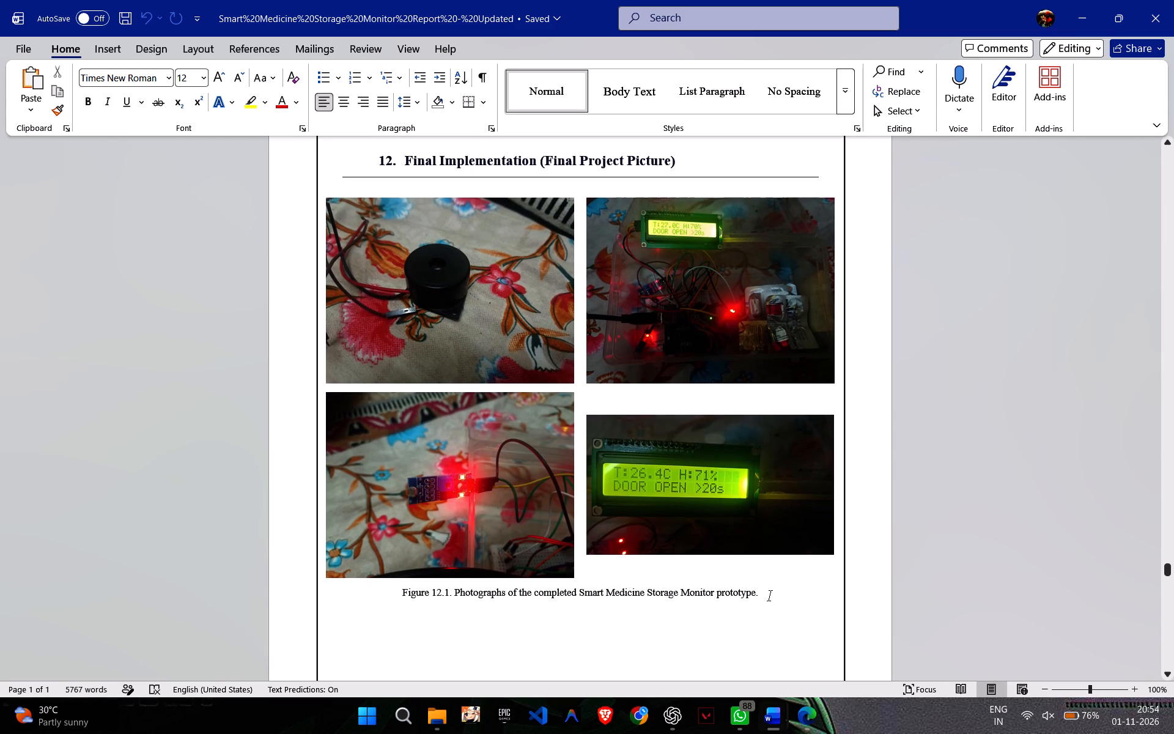
{"action": "scroll", "coordinate": [769, 596], "scroll_direction": "down", "scroll_amount": 1}
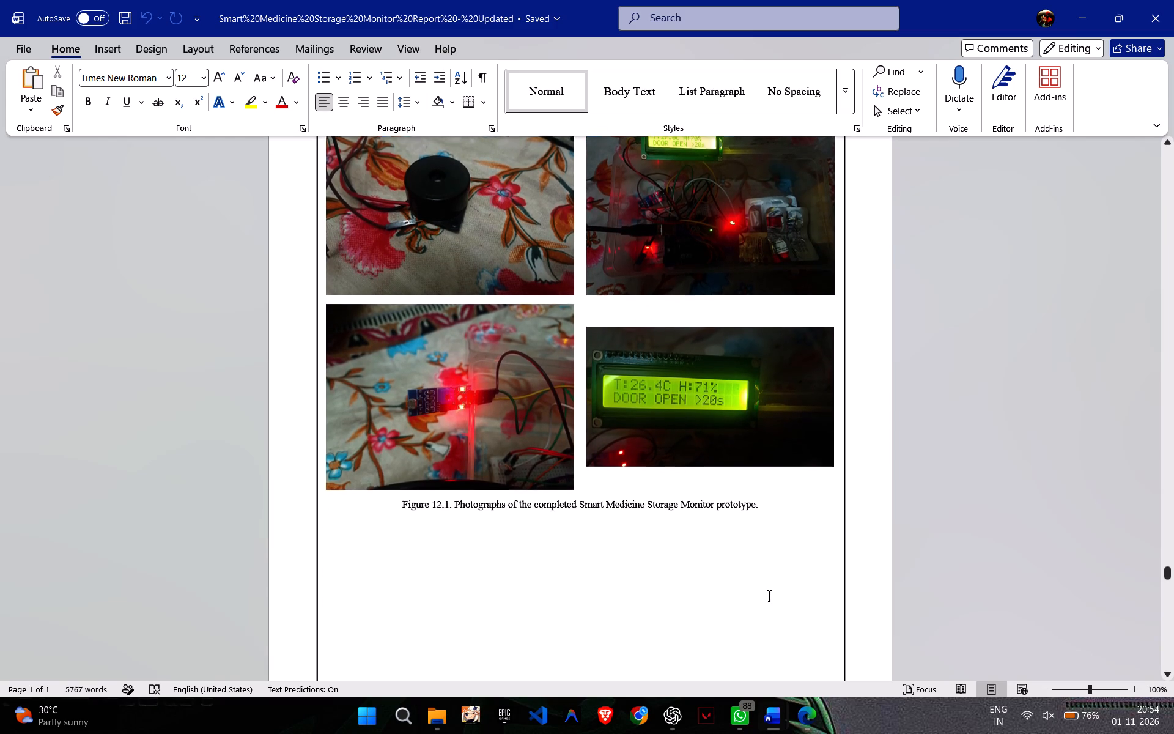
{"action": "scroll", "coordinate": [769, 596], "scroll_direction": "down", "scroll_amount": 1}
{"action": "scroll", "coordinate": [769, 596], "scroll_direction": "up", "scroll_amount": 1}
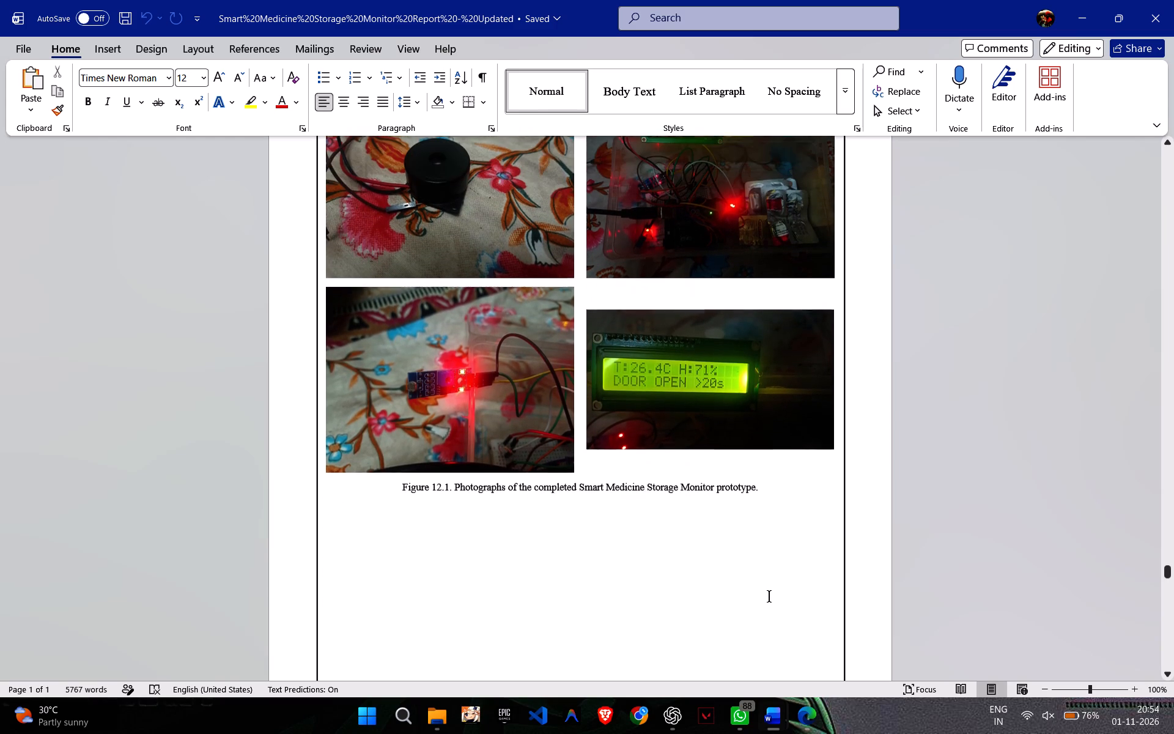
{"action": "scroll", "coordinate": [769, 596], "scroll_direction": "up", "scroll_amount": 1}
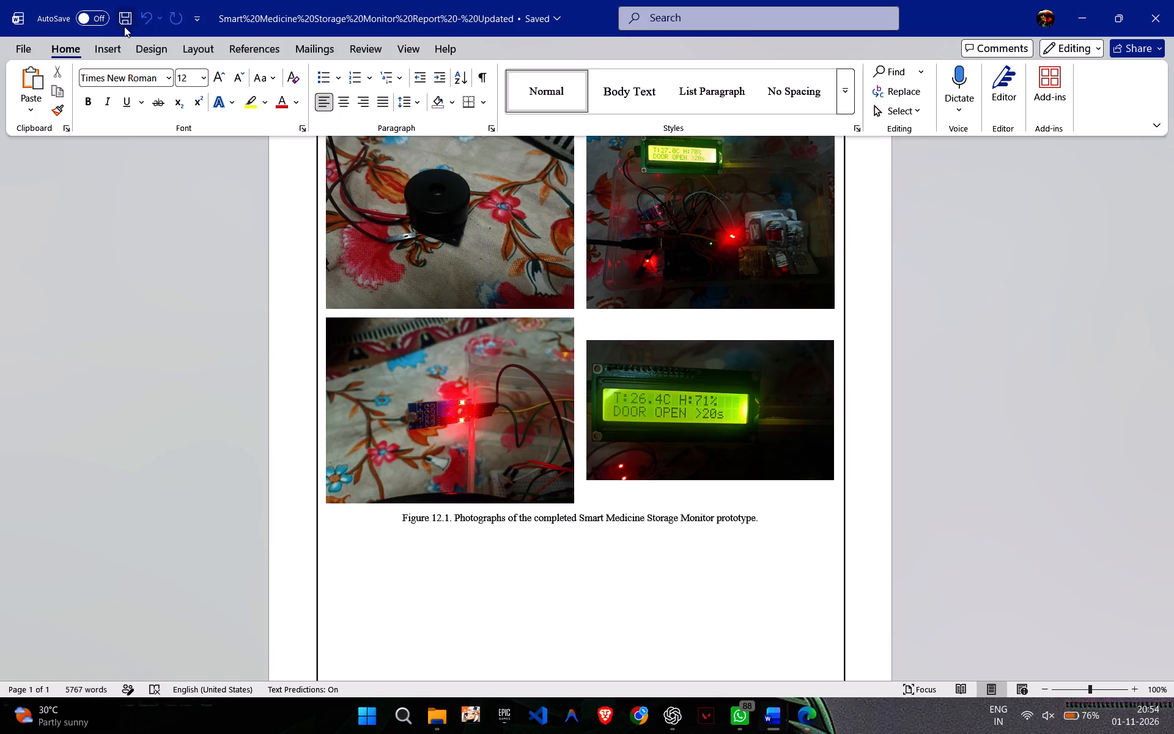
{"action": "left_click", "coordinate": [124, 23]}
{"action": "left_click", "coordinate": [44, 48]}
{"action": "left_click", "coordinate": [62, 289]}
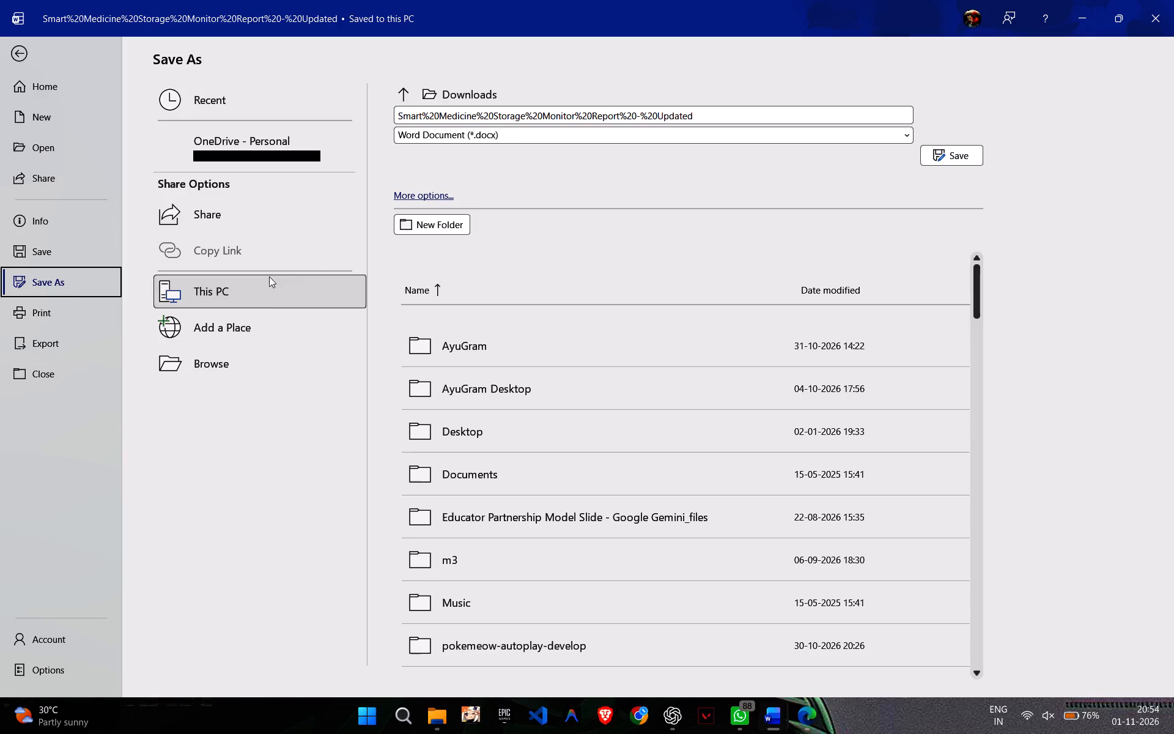
{"action": "left_click", "coordinate": [256, 379]}
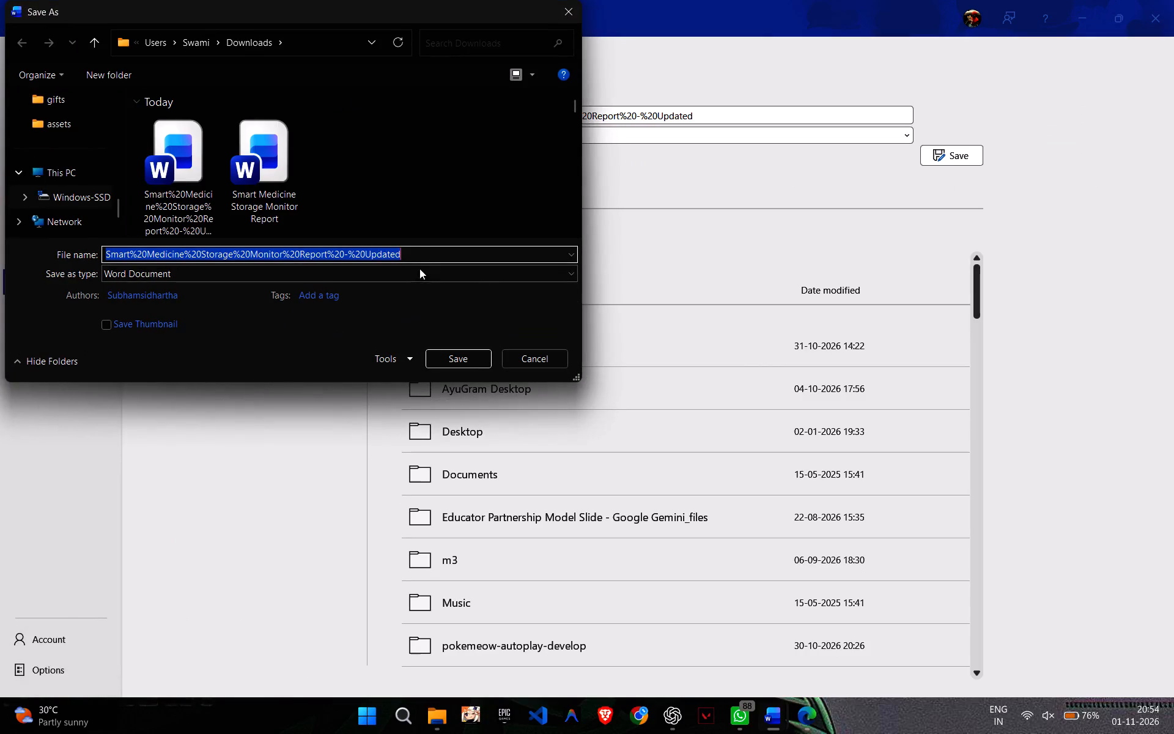
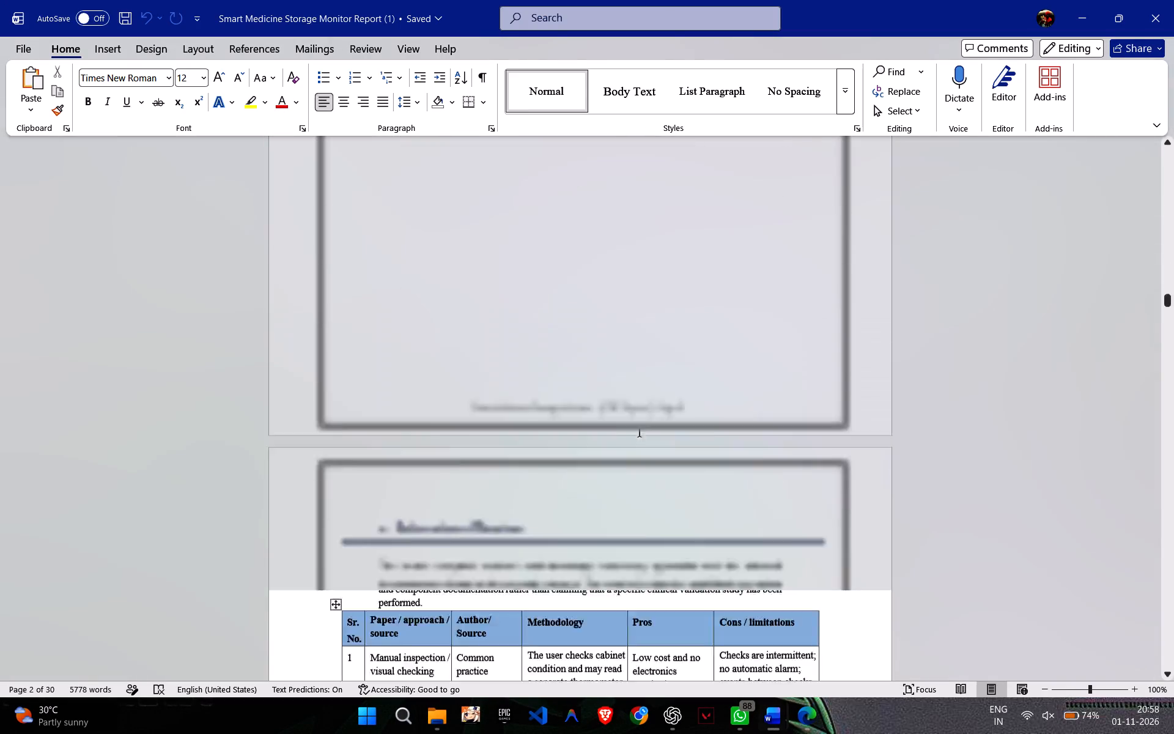
{"action": "scroll", "coordinate": [640, 431], "scroll_direction": "down", "scroll_amount": 12}
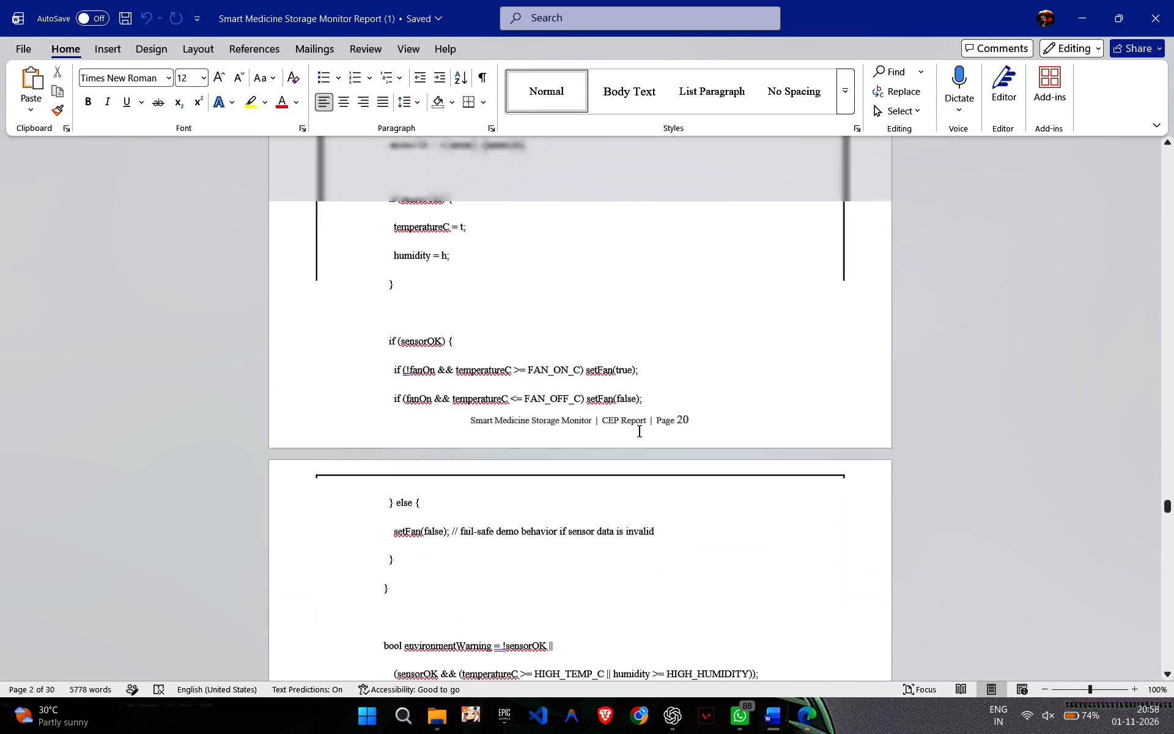
{"action": "scroll", "coordinate": [640, 431], "scroll_direction": "down", "scroll_amount": 7}
{"action": "scroll", "coordinate": [640, 431], "scroll_direction": "up", "scroll_amount": 2}
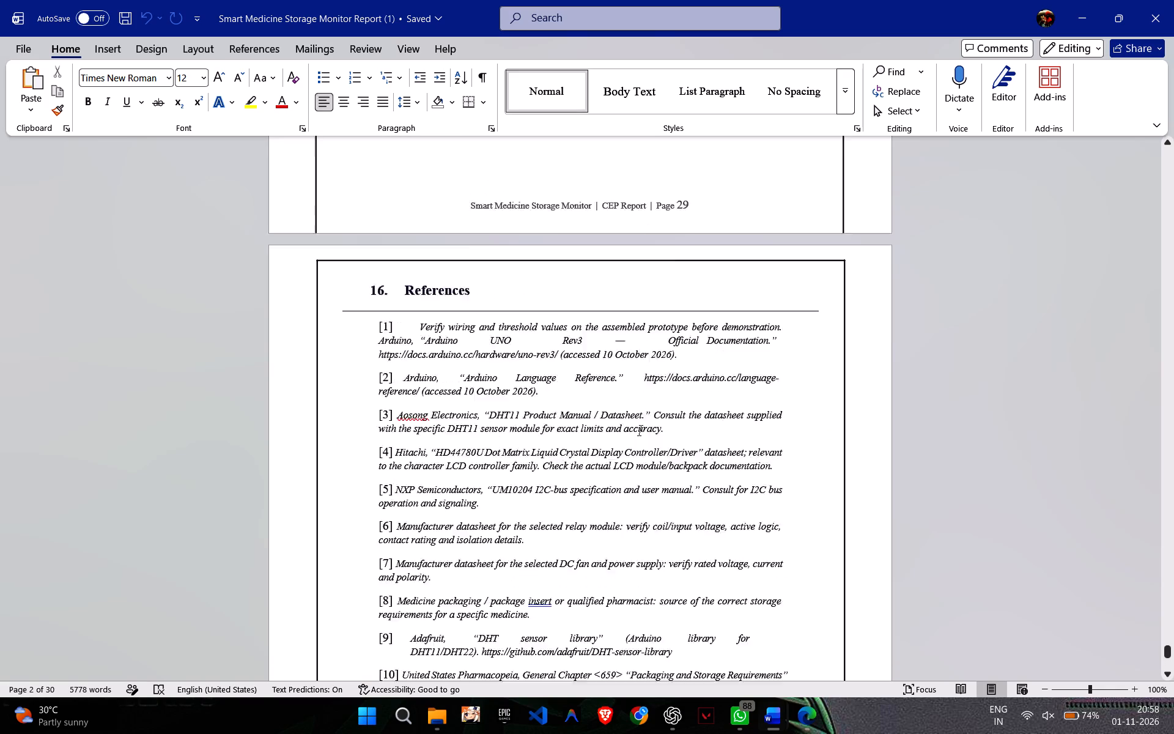
{"action": "scroll", "coordinate": [640, 431], "scroll_direction": "up", "scroll_amount": 5}
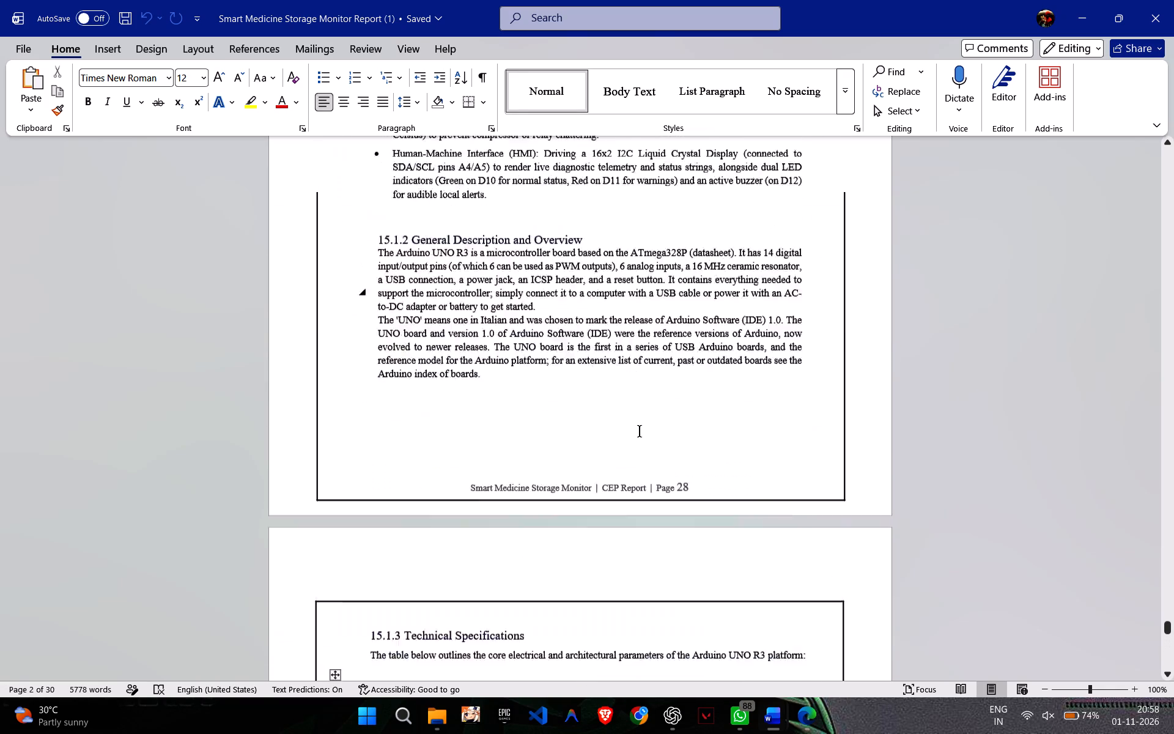
{"action": "scroll", "coordinate": [640, 431], "scroll_direction": "up", "scroll_amount": 4}
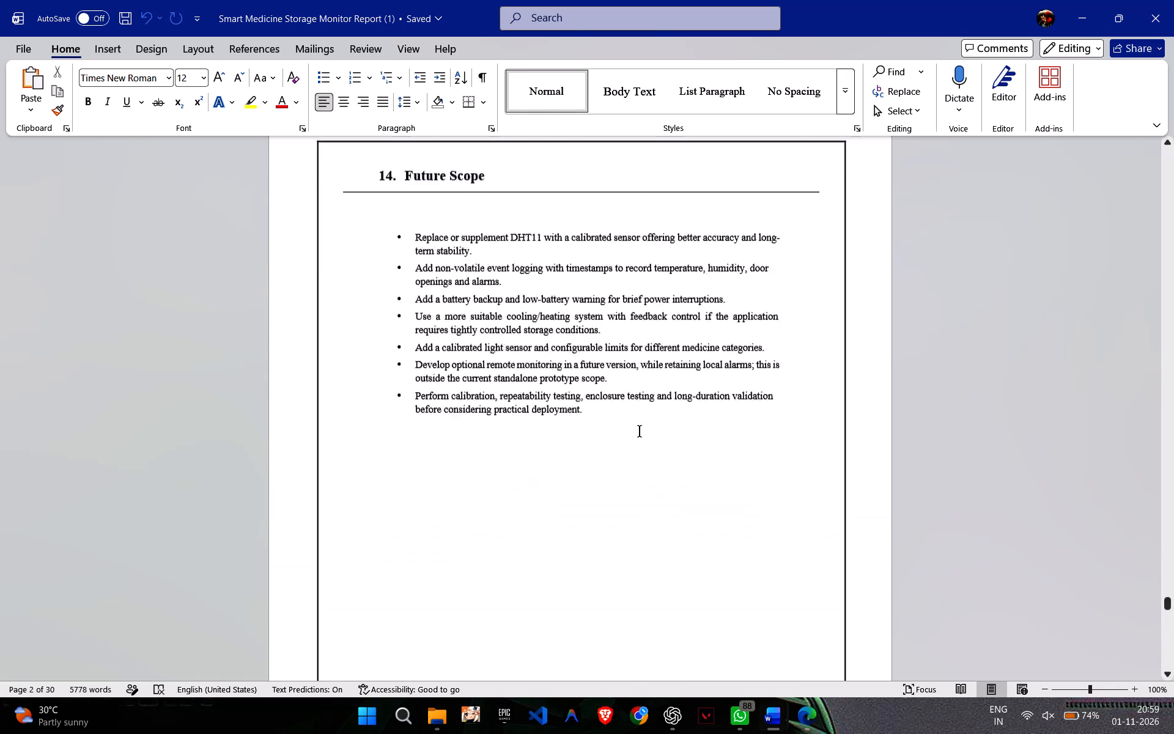
{"action": "scroll", "coordinate": [640, 431], "scroll_direction": "up", "scroll_amount": 5}
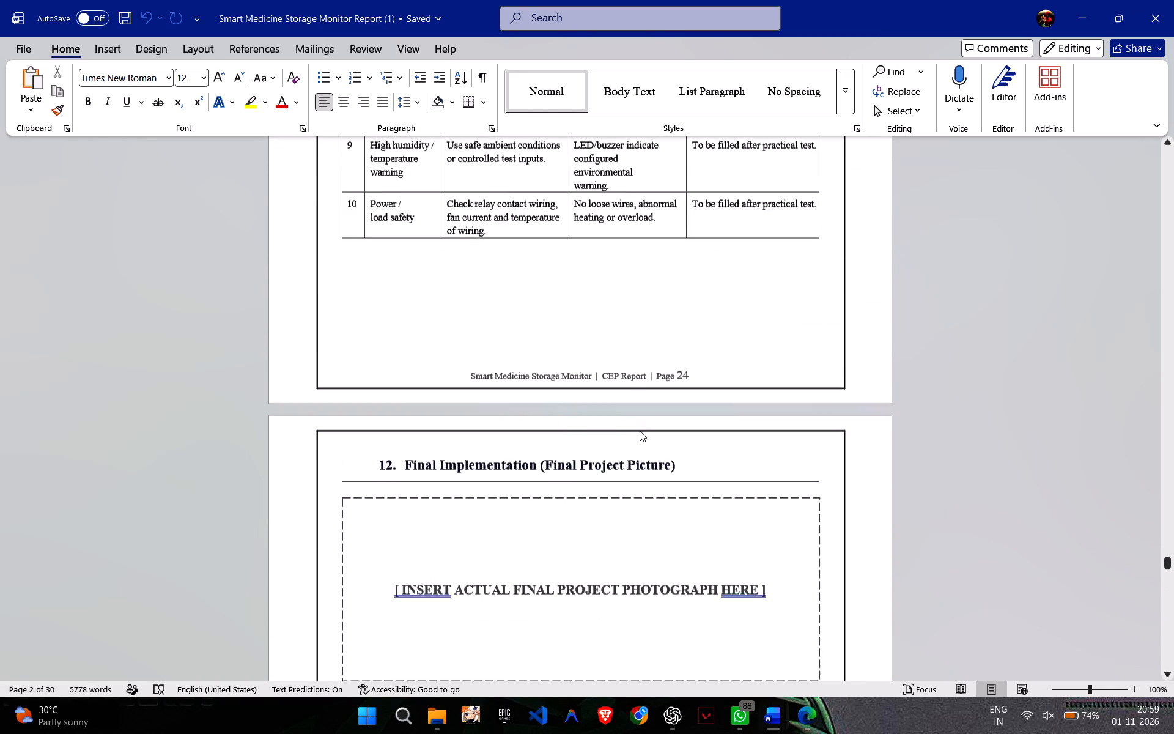
{"action": "scroll", "coordinate": [656, 558], "scroll_direction": "up", "scroll_amount": 4}
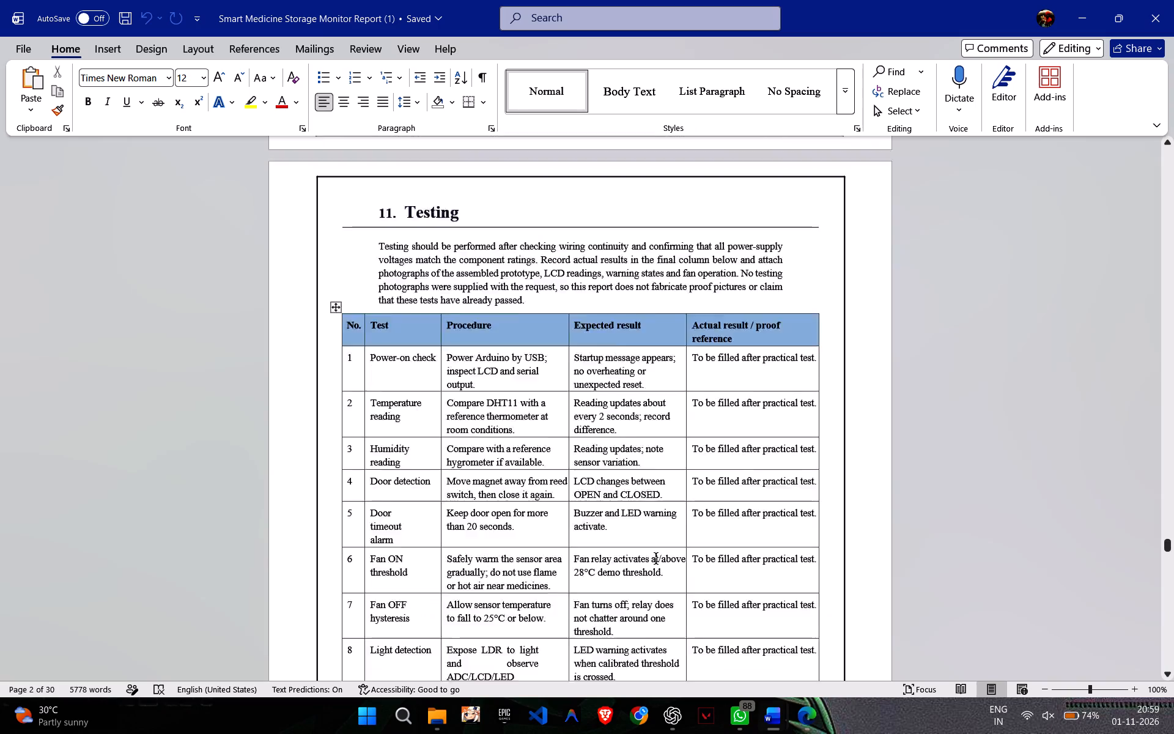
Examine the report's earlier sections, from the Arduino code back through the connection summary and block diagram to section 2.
{"action": "scroll", "coordinate": [656, 558], "scroll_direction": "up", "scroll_amount": 5}
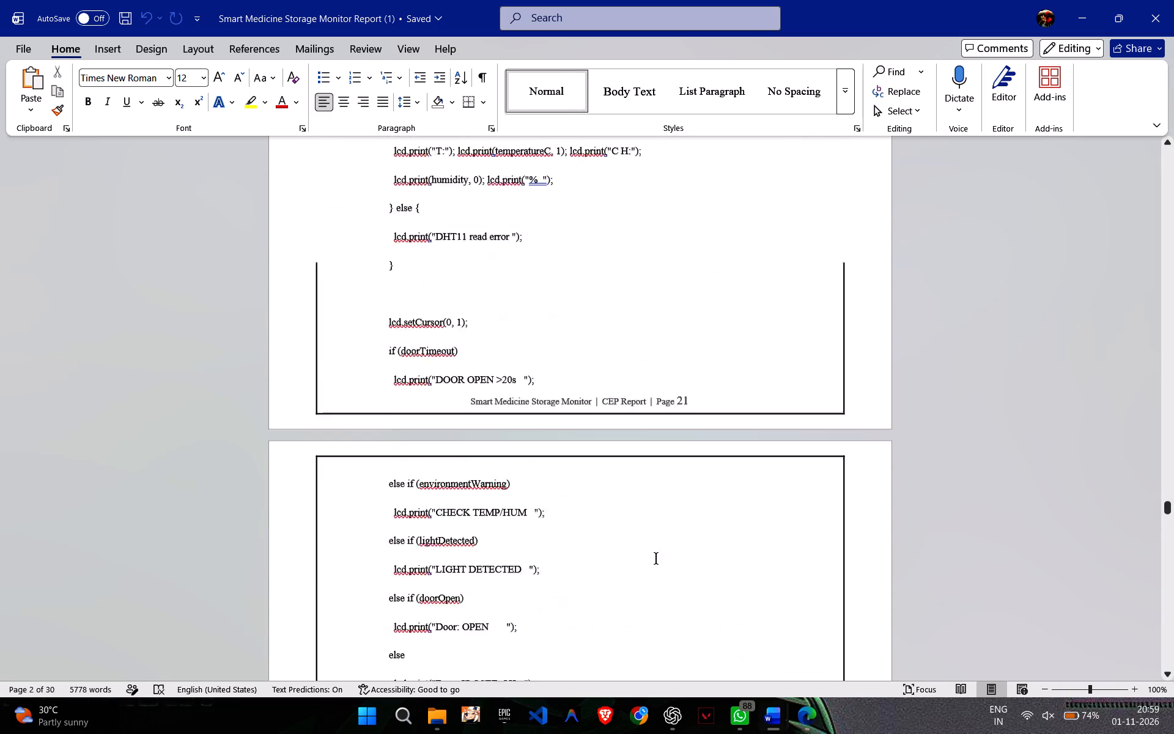
{"action": "scroll", "coordinate": [656, 558], "scroll_direction": "up", "scroll_amount": 5}
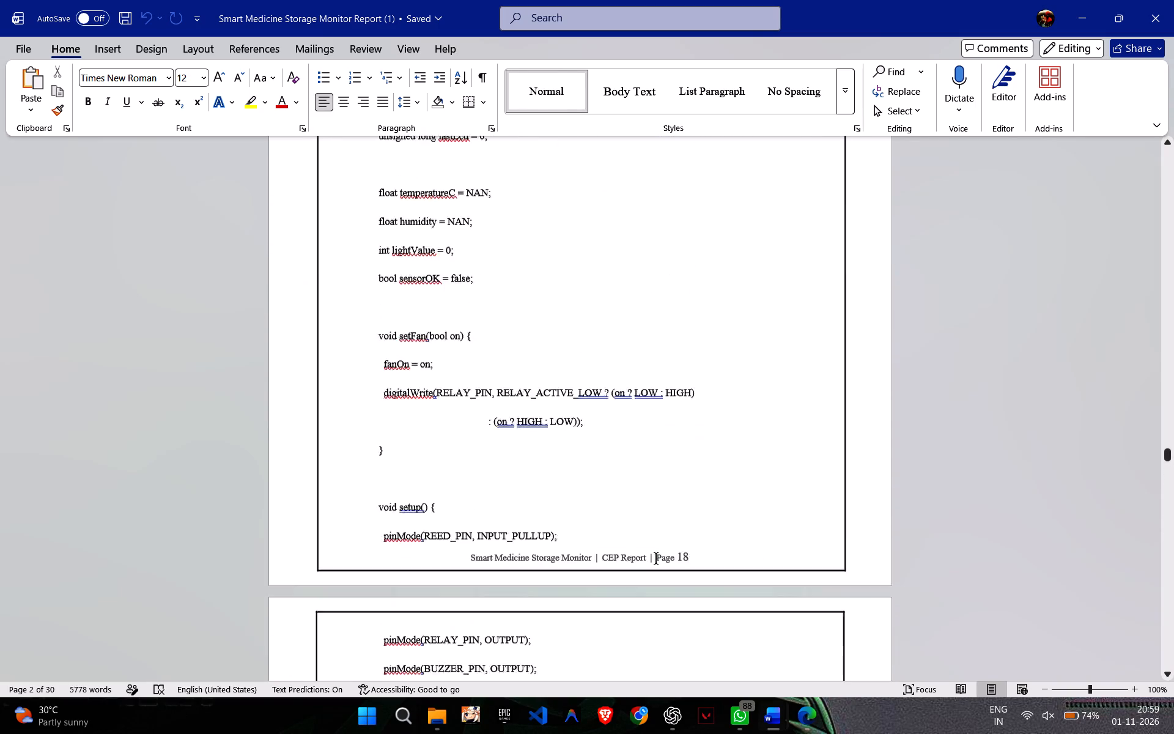
{"action": "scroll", "coordinate": [656, 558], "scroll_direction": "up", "scroll_amount": 5}
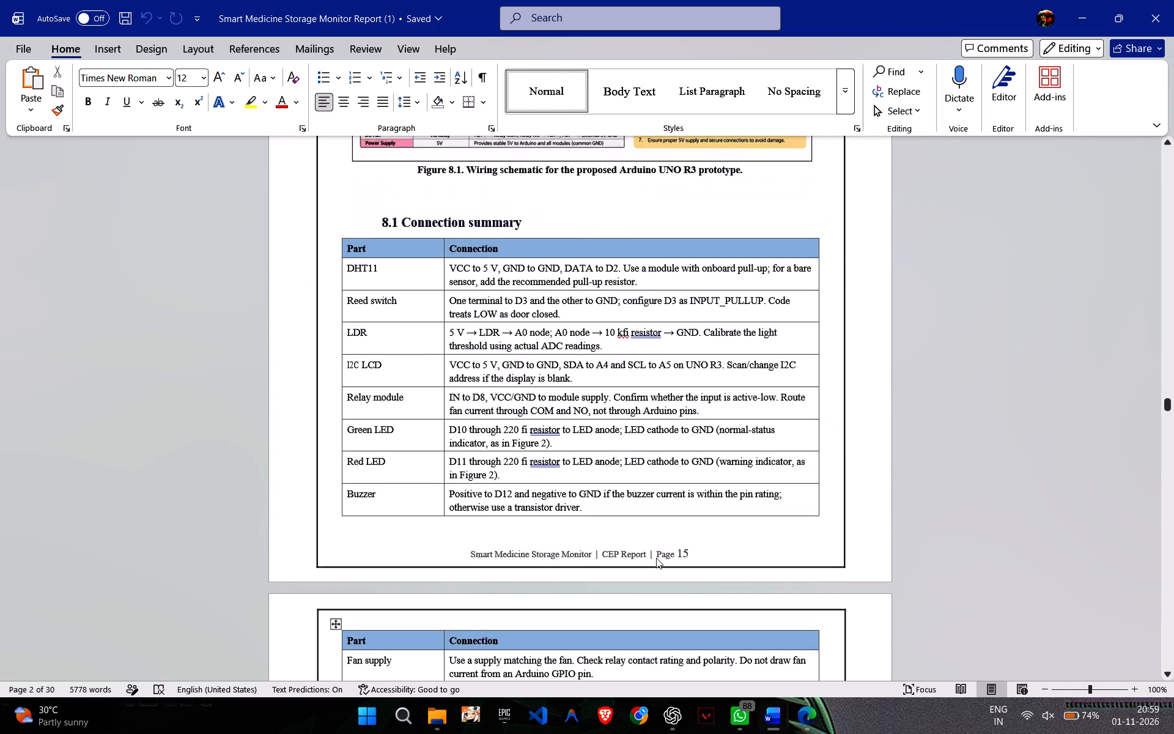
{"action": "scroll", "coordinate": [656, 558], "scroll_direction": "up", "scroll_amount": 4}
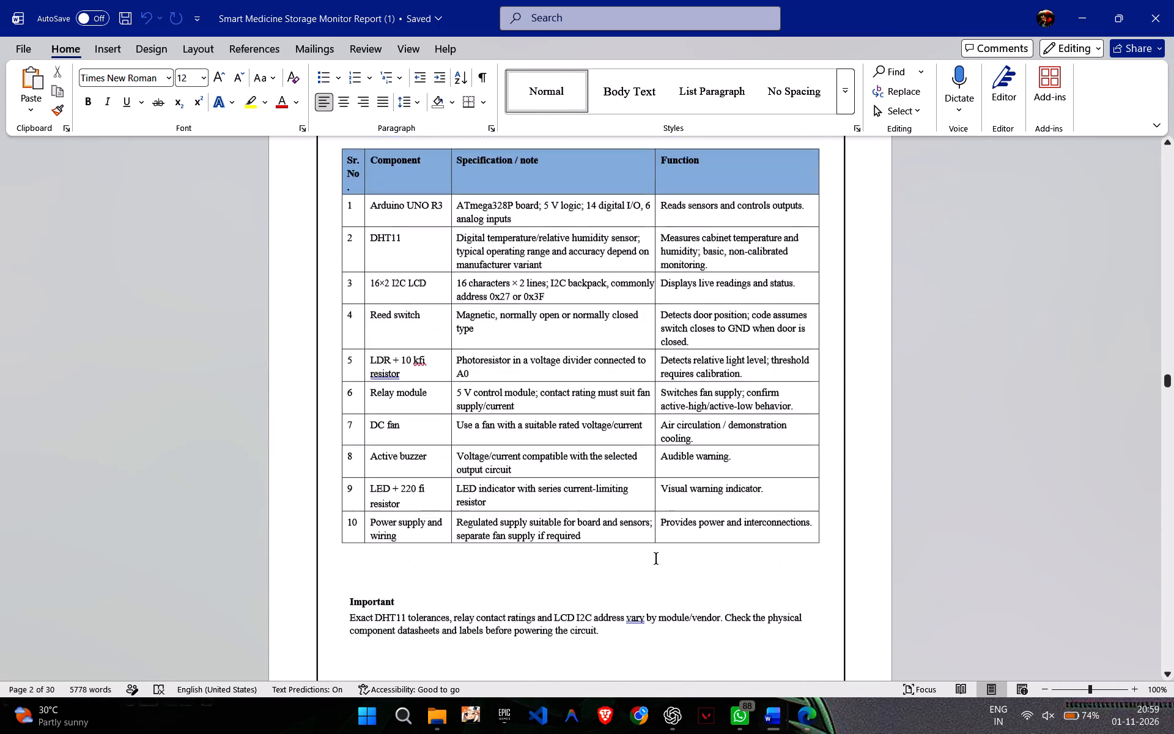
{"action": "scroll", "coordinate": [656, 558], "scroll_direction": "up", "scroll_amount": 3}
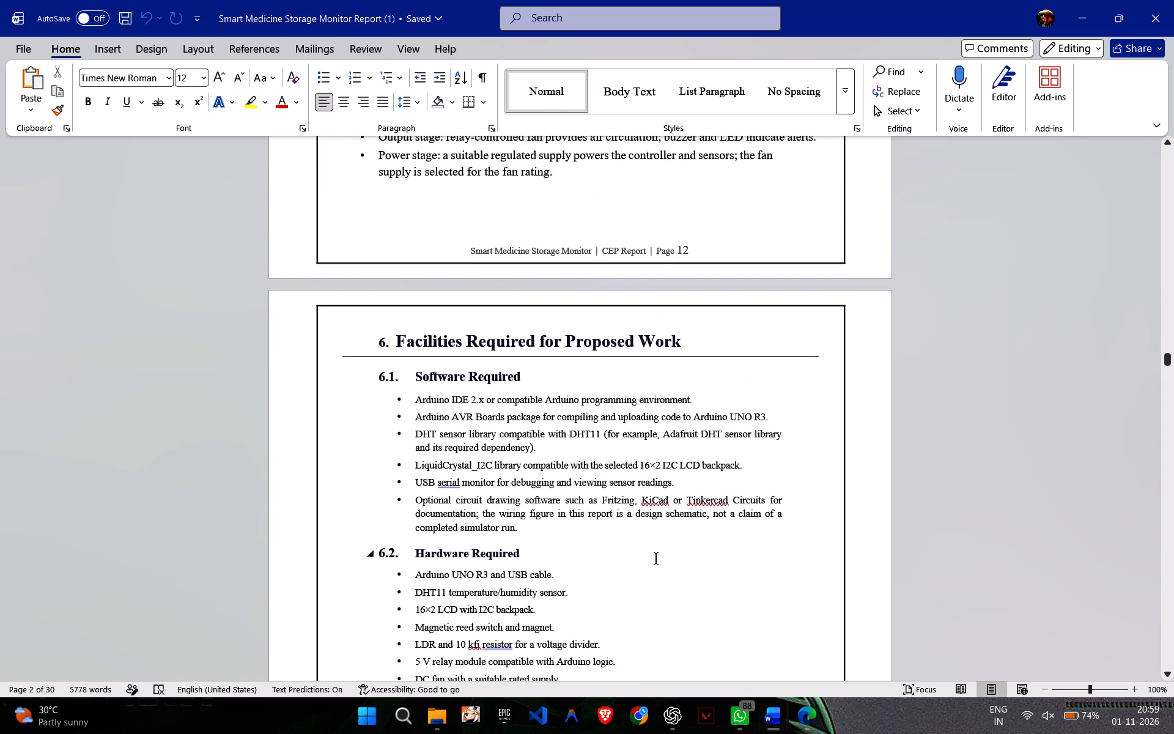
{"action": "scroll", "coordinate": [656, 558], "scroll_direction": "up", "scroll_amount": 4}
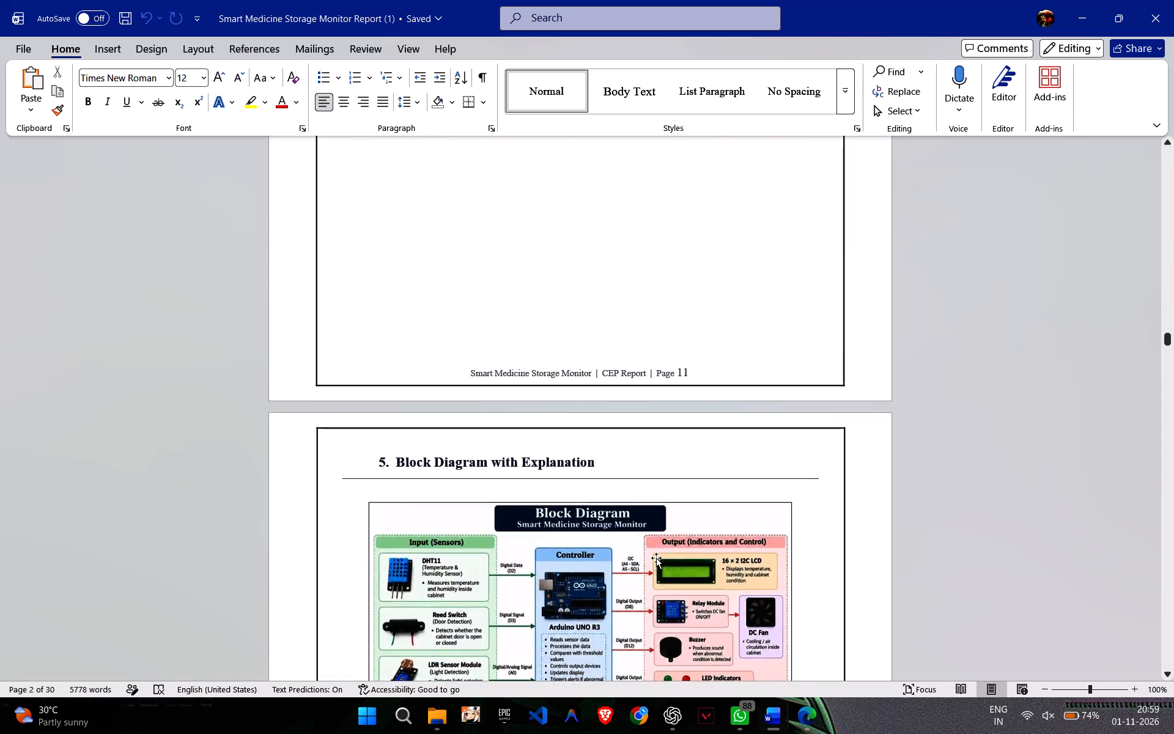
{"action": "scroll", "coordinate": [656, 558], "scroll_direction": "up", "scroll_amount": 3}
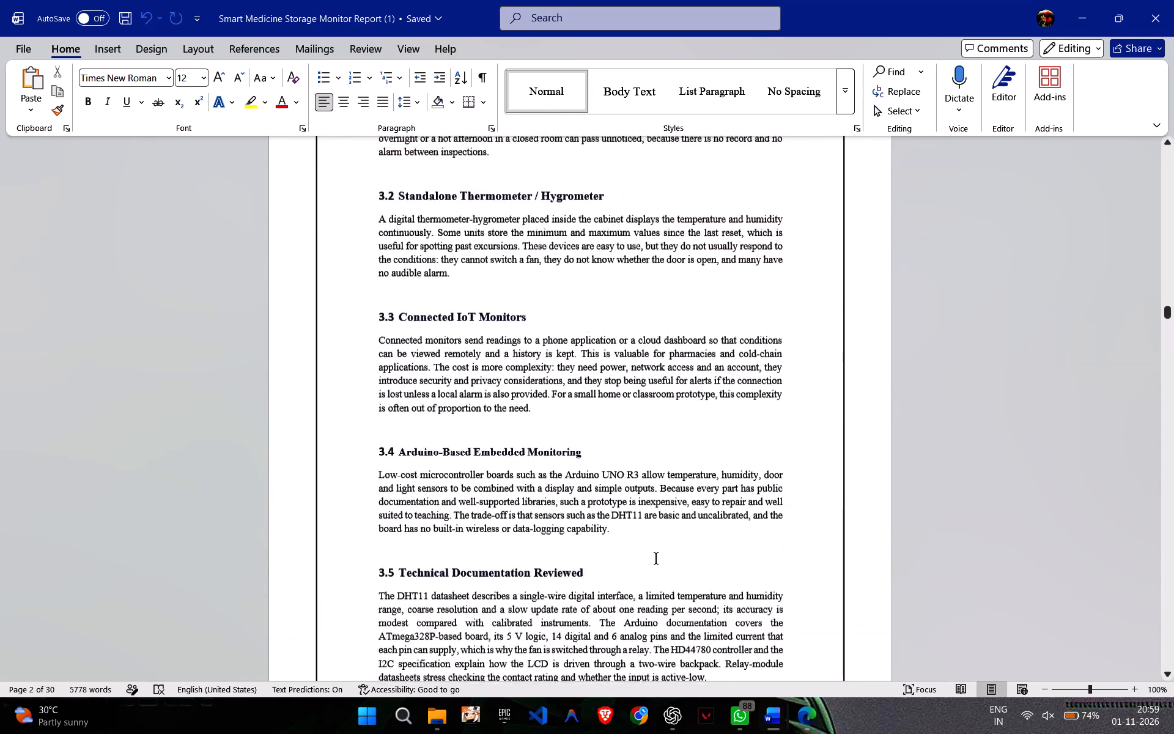
{"action": "scroll", "coordinate": [656, 558], "scroll_direction": "up", "scroll_amount": 4}
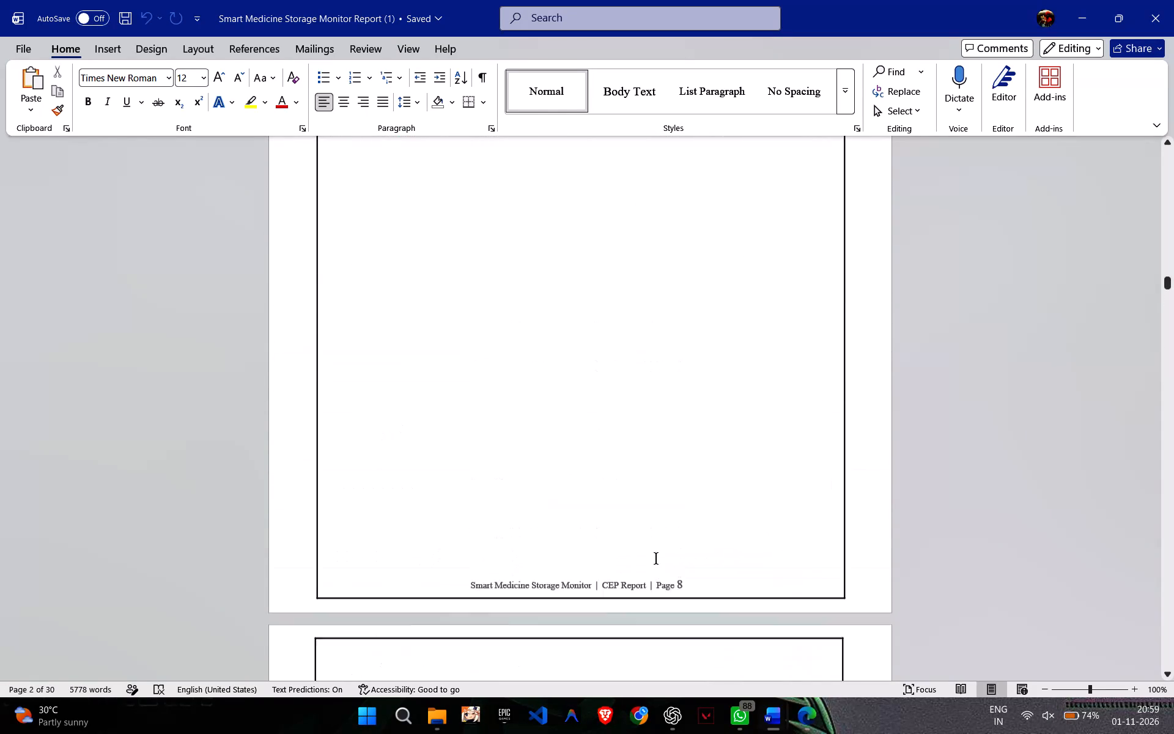
{"action": "scroll", "coordinate": [656, 558], "scroll_direction": "up", "scroll_amount": 4}
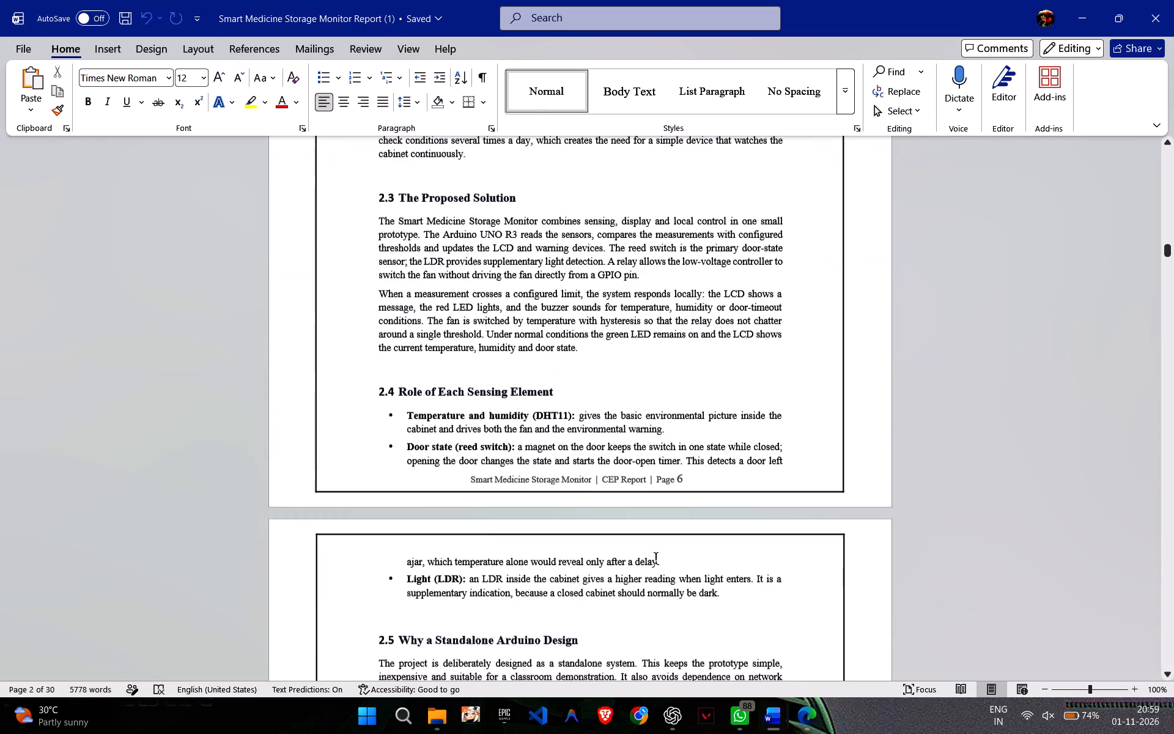
Find section 12, Final Implementation, and try selecting the placeholder text in its photograph frame.
{"action": "scroll", "coordinate": [656, 558], "scroll_direction": "down", "scroll_amount": 20}
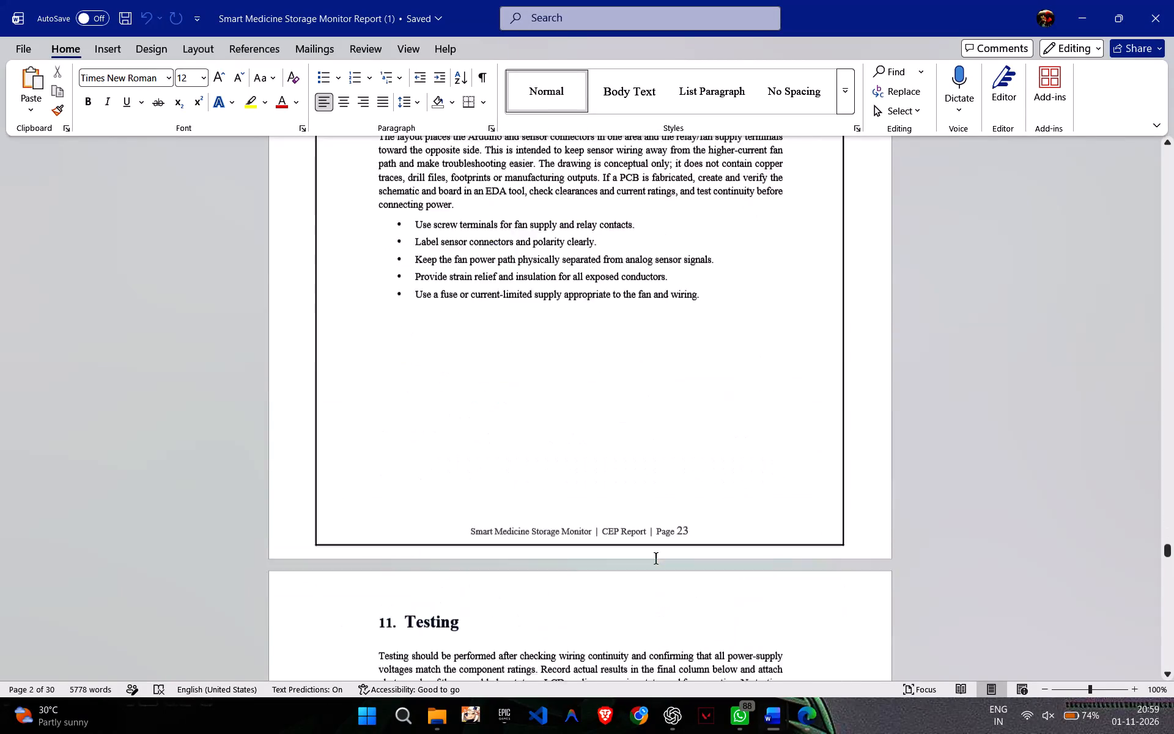
{"action": "scroll", "coordinate": [656, 558], "scroll_direction": "down", "scroll_amount": 3}
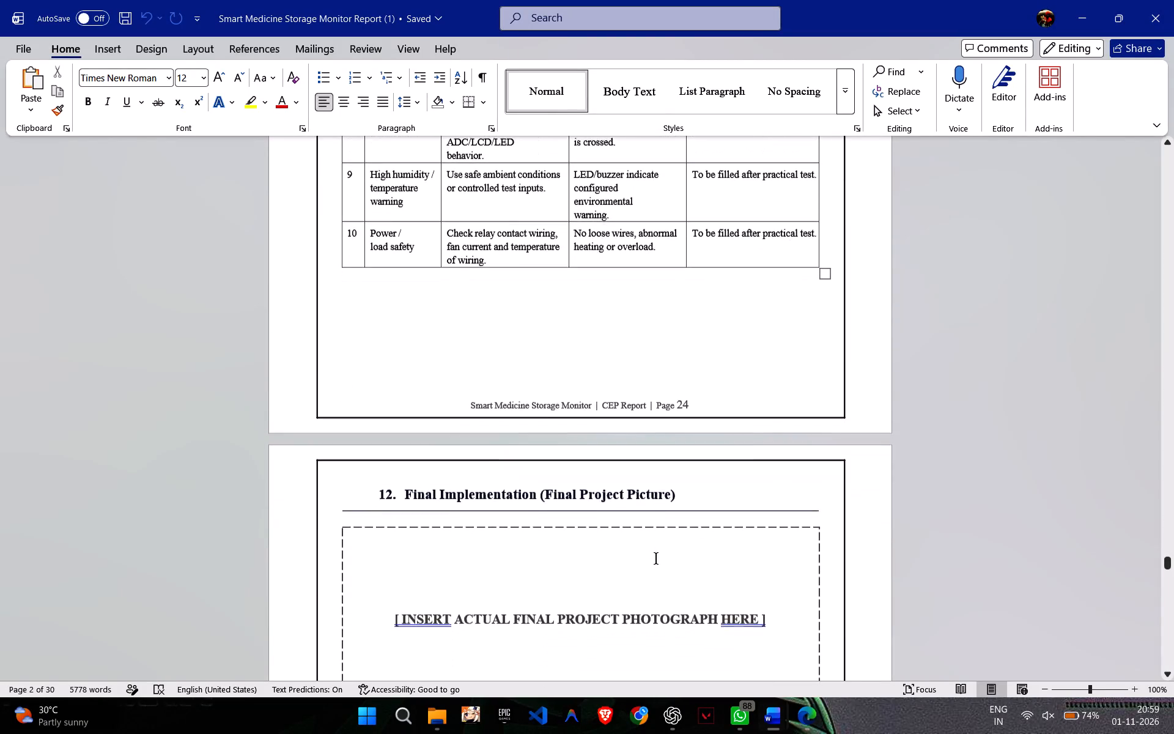
{"action": "scroll", "coordinate": [656, 558], "scroll_direction": "up", "scroll_amount": 2}
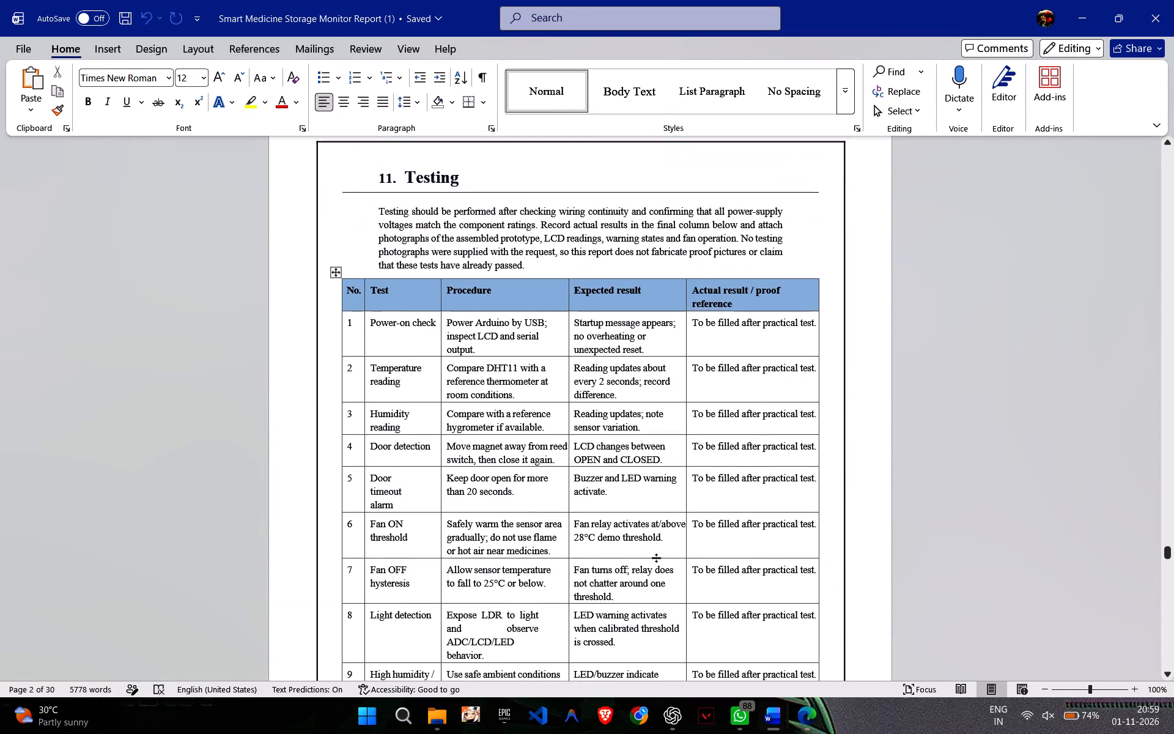
{"action": "scroll", "coordinate": [656, 558], "scroll_direction": "down", "scroll_amount": 3}
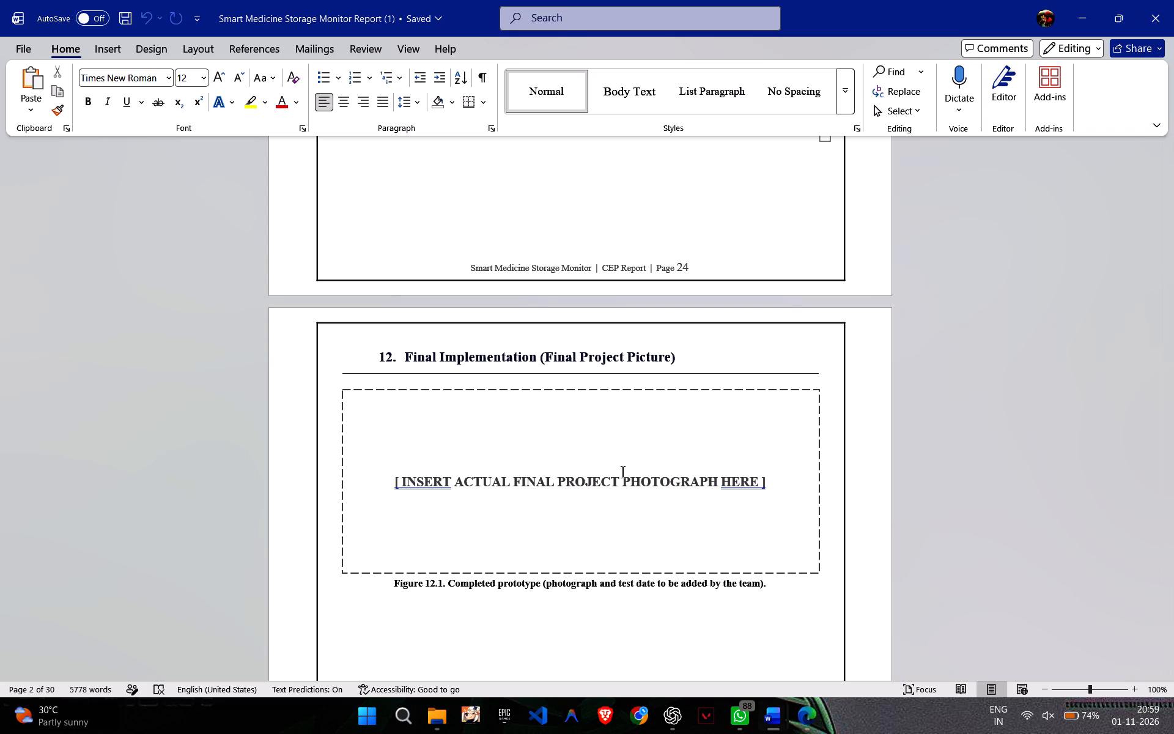
{"action": "left_click", "coordinate": [621, 497]}
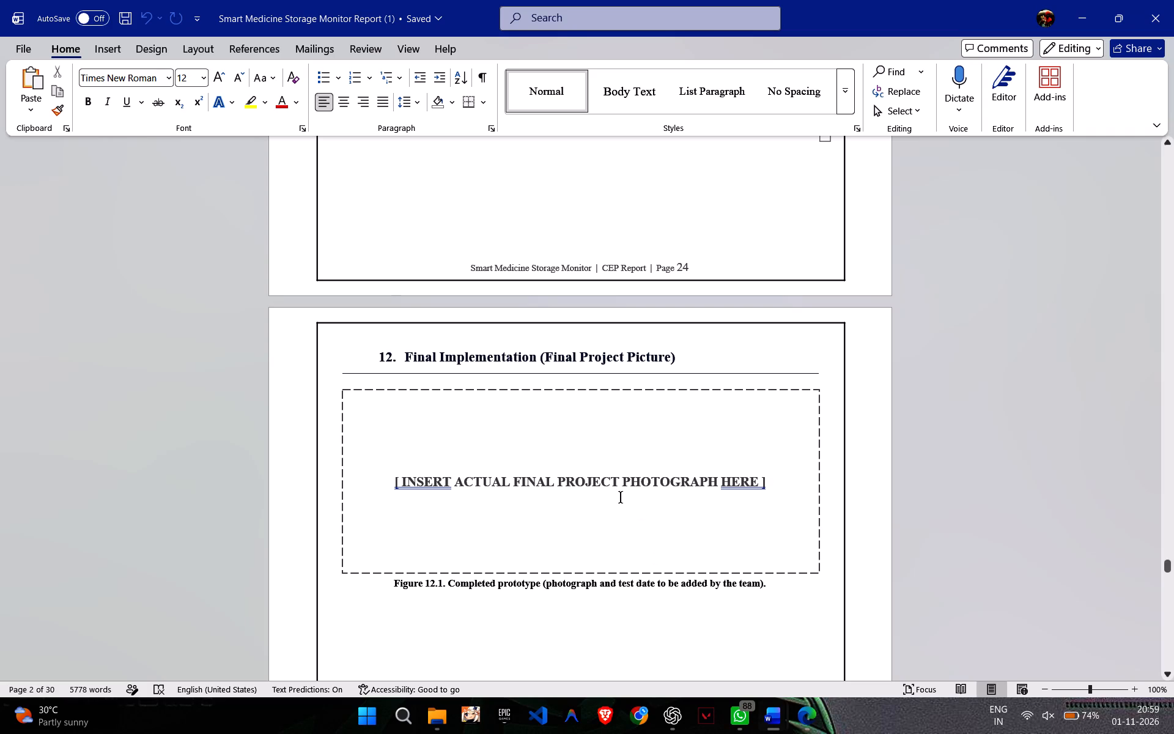
{"action": "scroll", "coordinate": [605, 472], "scroll_direction": "down", "scroll_amount": 1}
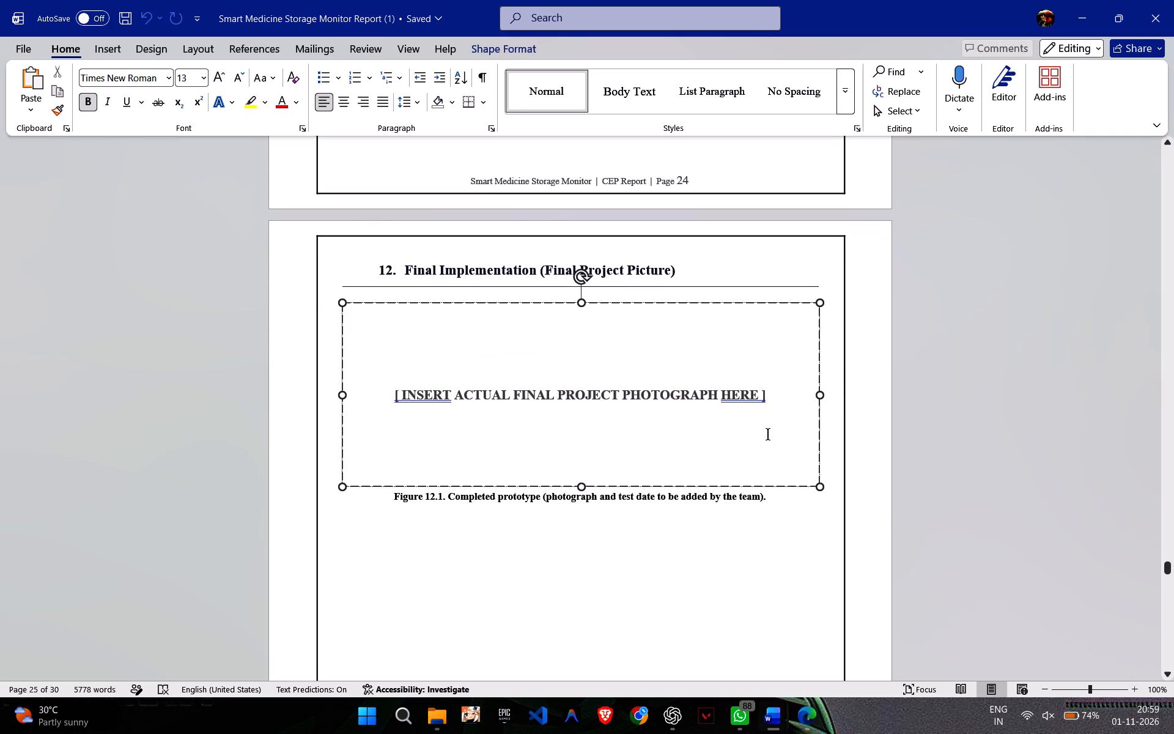
{"action": "left_click_drag", "start_coordinate": [775, 398], "coordinate": [408, 413]}
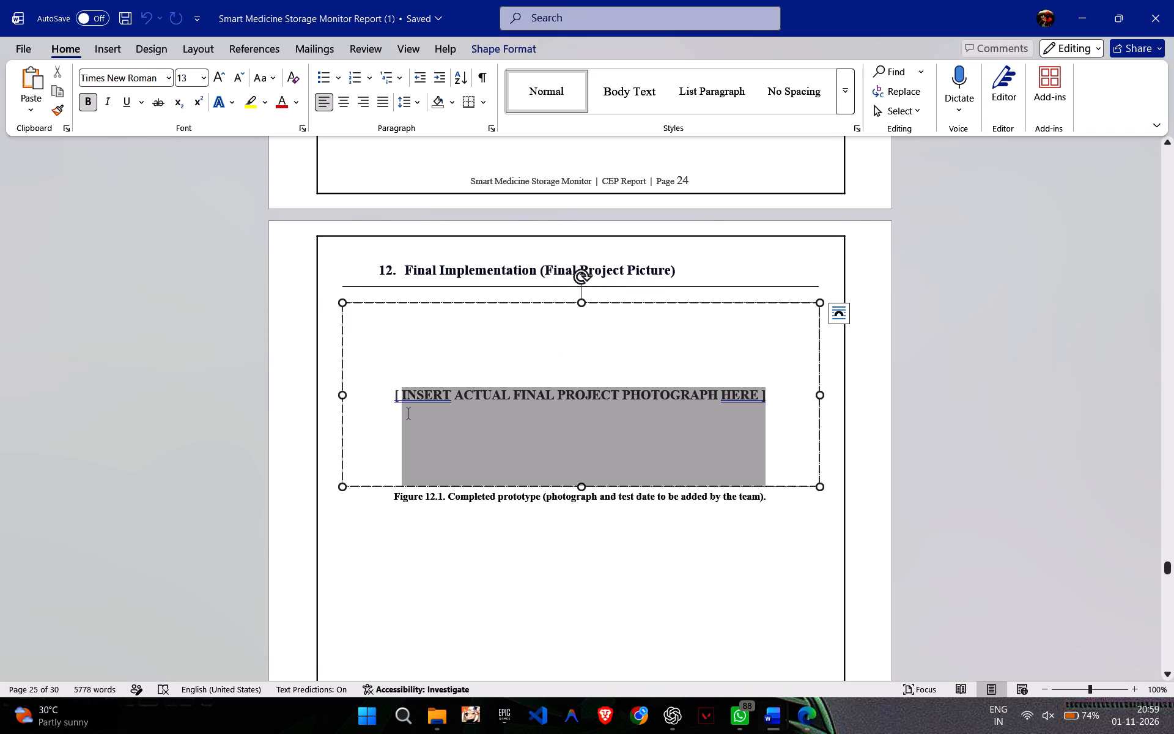
{"action": "left_click_drag", "start_coordinate": [408, 413], "coordinate": [401, 411]}
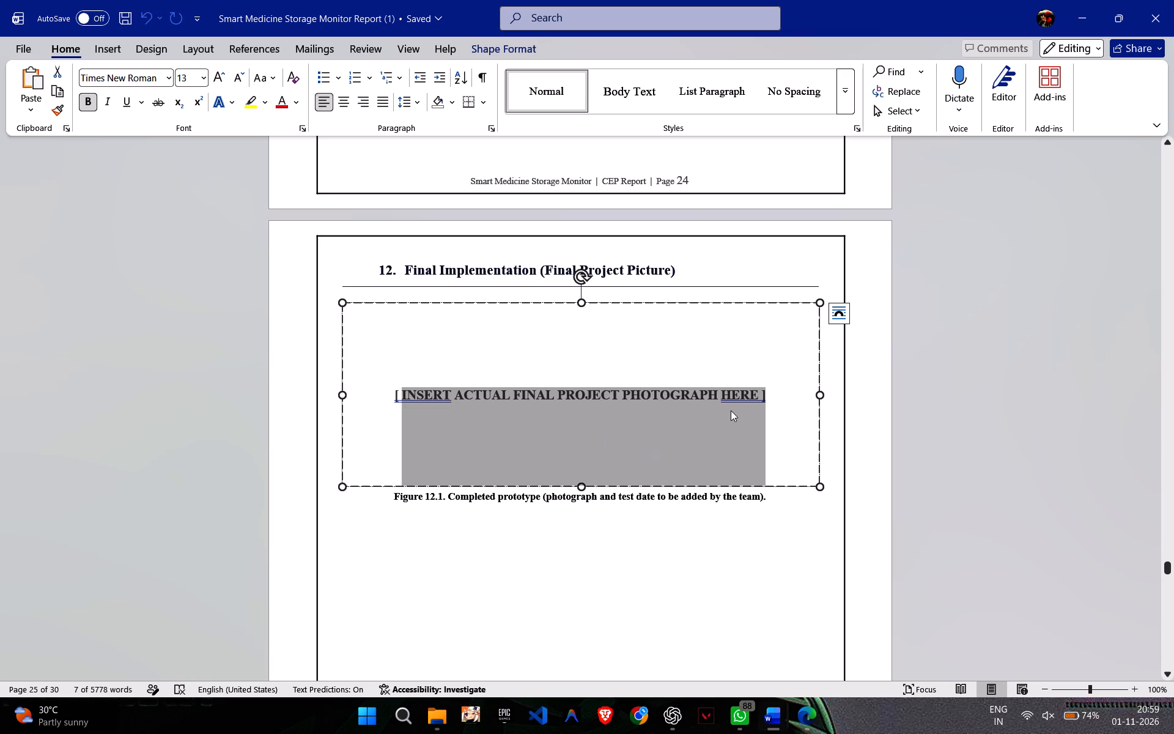
{"action": "double_click", "coordinate": [774, 404]}
Add blank lines in the empty space below the Testing table to open a new page, and place the text cursor there.
{"action": "scroll", "coordinate": [627, 371], "scroll_direction": "up", "scroll_amount": 4}
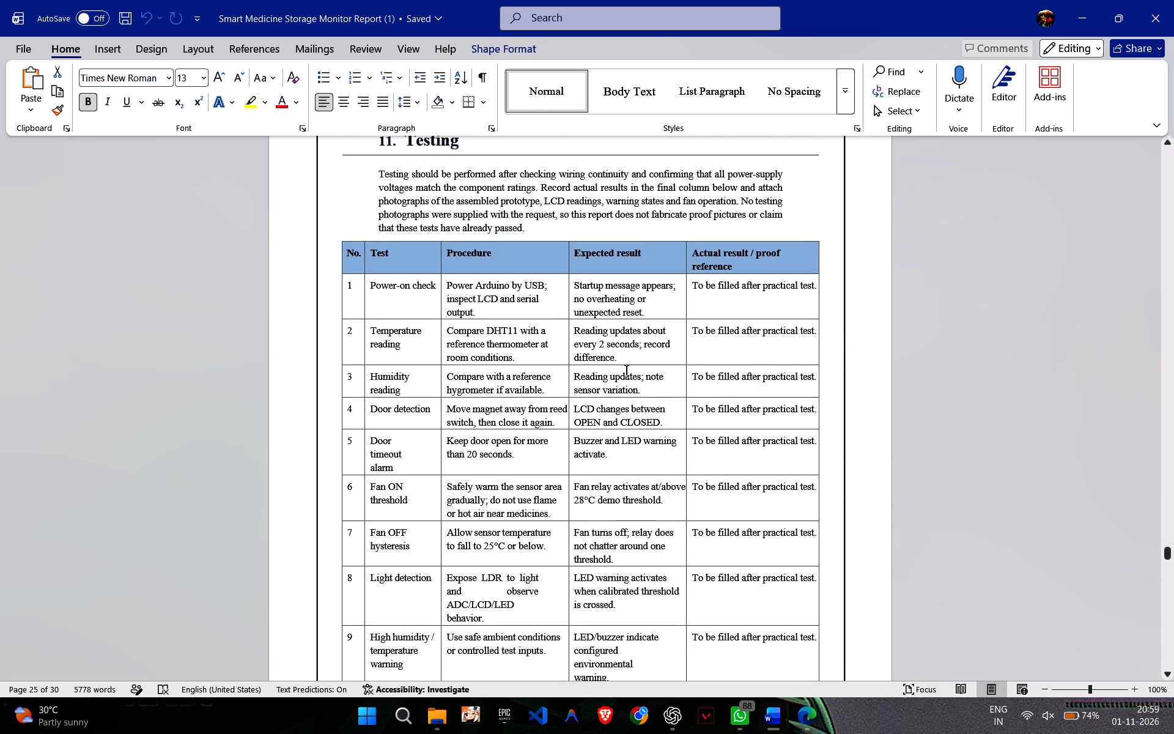
{"action": "scroll", "coordinate": [627, 371], "scroll_direction": "down", "scroll_amount": 1}
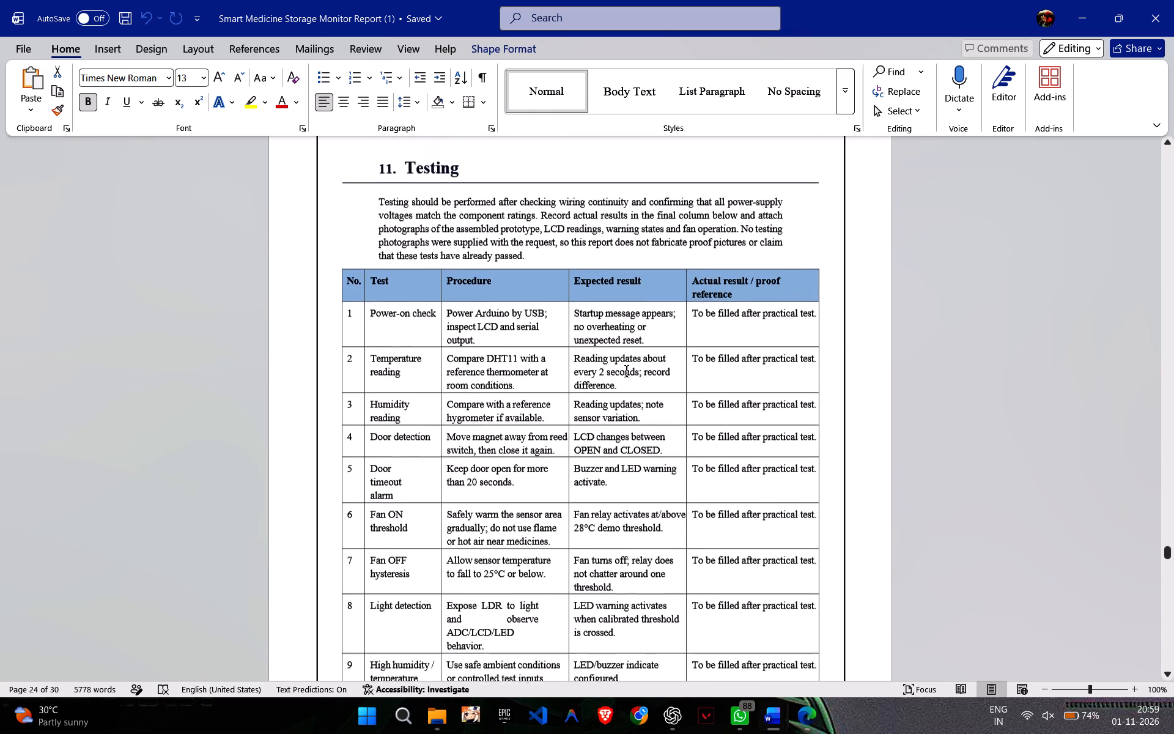
{"action": "scroll", "coordinate": [627, 371], "scroll_direction": "down", "scroll_amount": 2}
{"action": "left_click", "coordinate": [581, 483]}
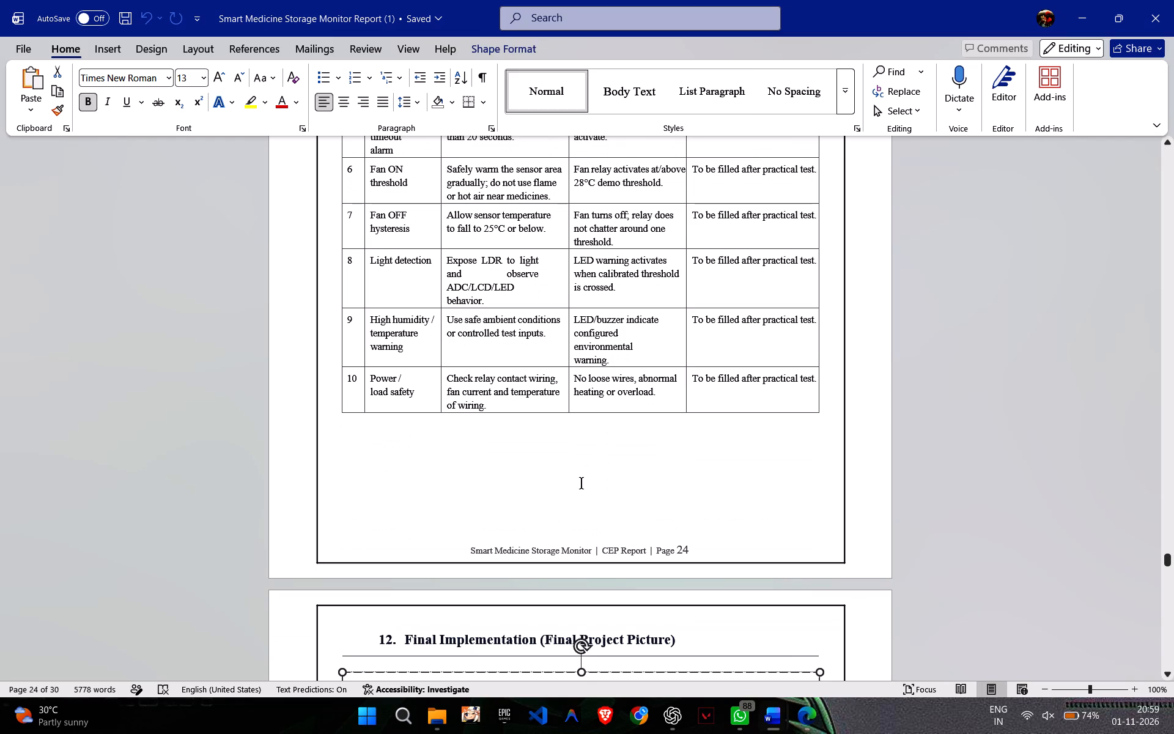
{"action": "left_click", "coordinate": [600, 484]}
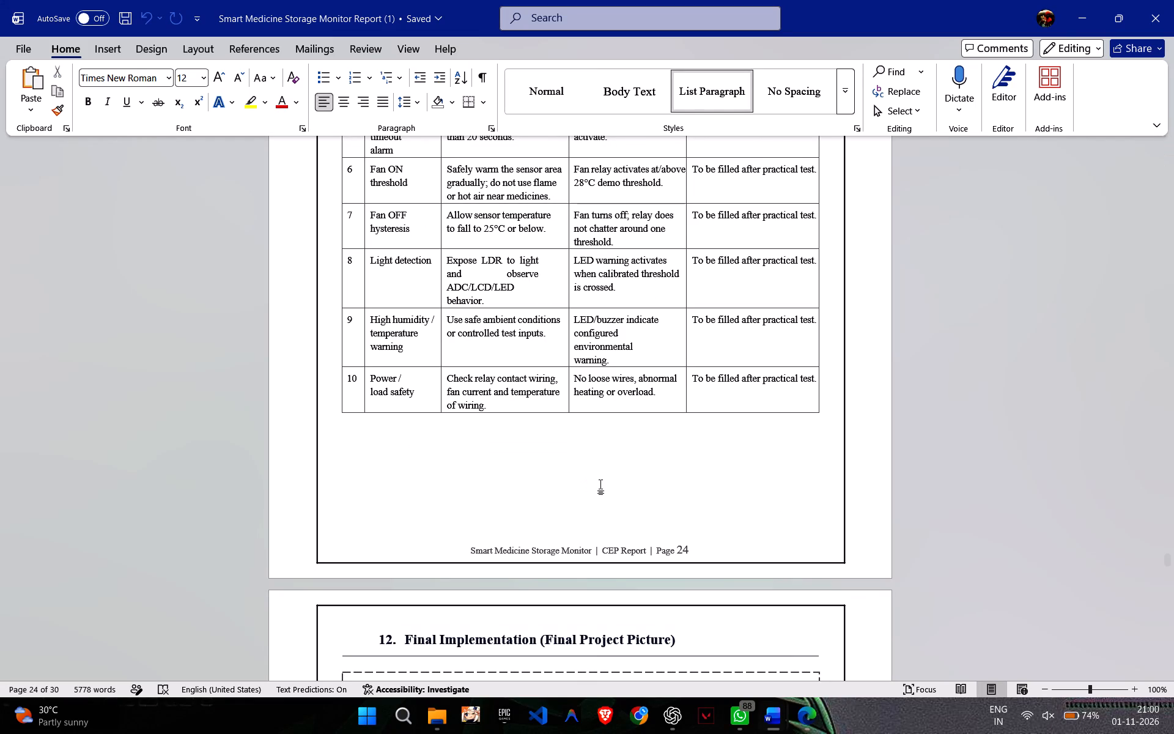
{"action": "left_click", "coordinate": [588, 464]}
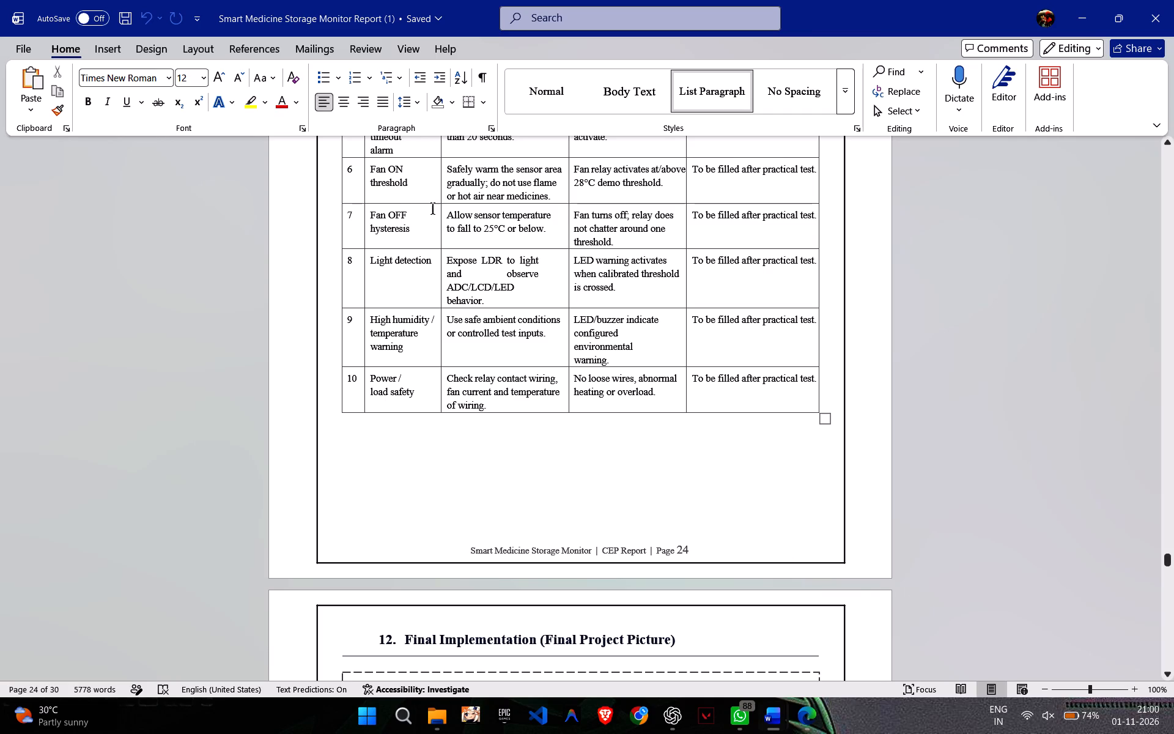
{"action": "left_click", "coordinate": [973, 456]}
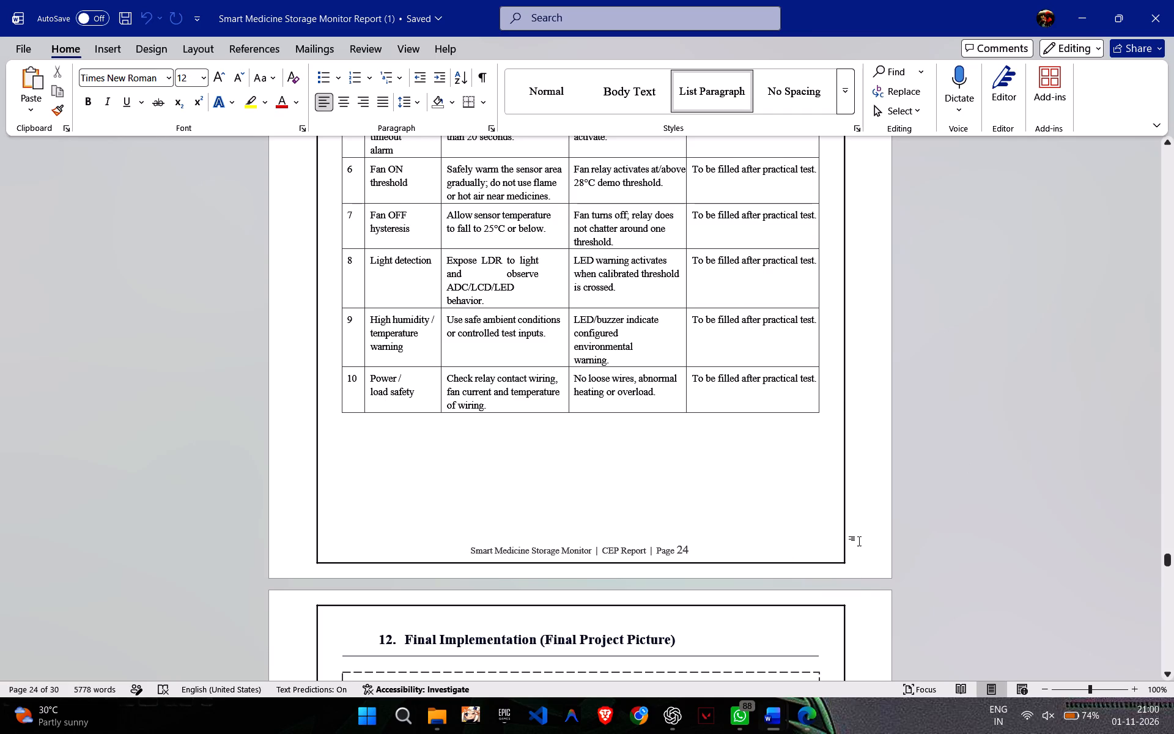
{"action": "left_click", "coordinate": [861, 540]}
{"action": "left_click", "coordinate": [718, 537]}
{"action": "left_click", "coordinate": [673, 497]}
{"action": "double_click", "coordinate": [673, 497]}
{"action": "left_click", "coordinate": [575, 463]}
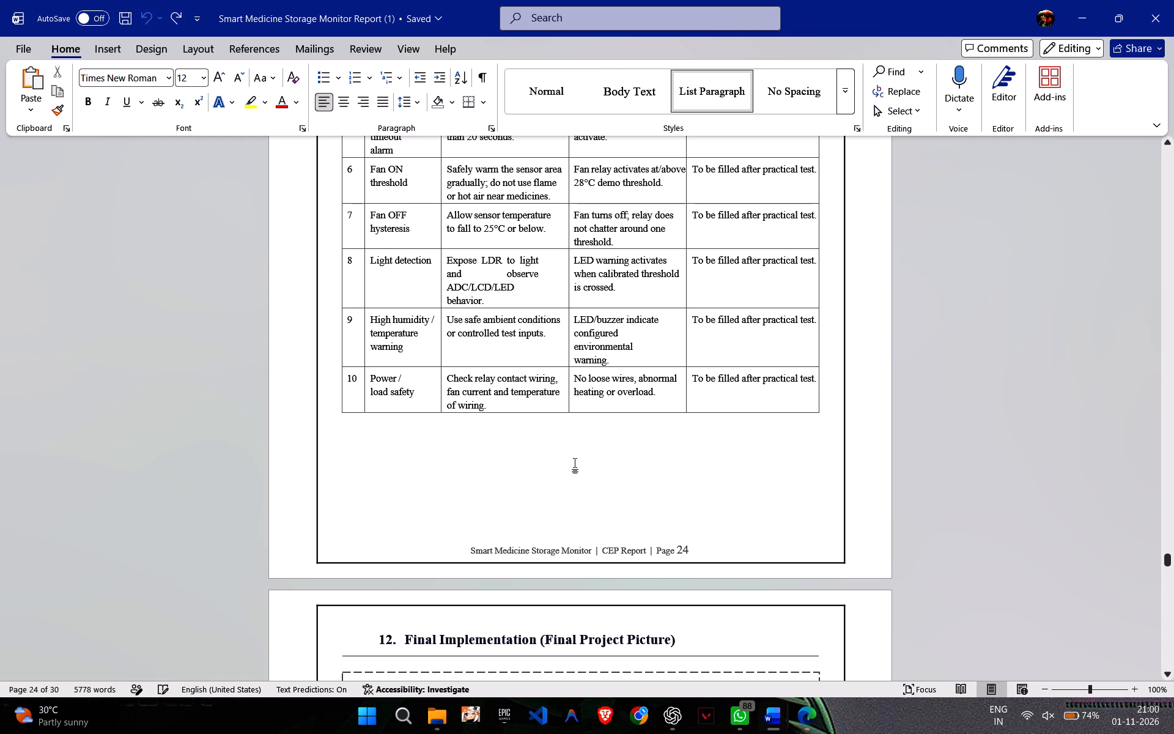
{"action": "left_click", "coordinate": [575, 463]}
{"action": "double_click", "coordinate": [654, 492]}
{"action": "left_click", "coordinate": [607, 489]}
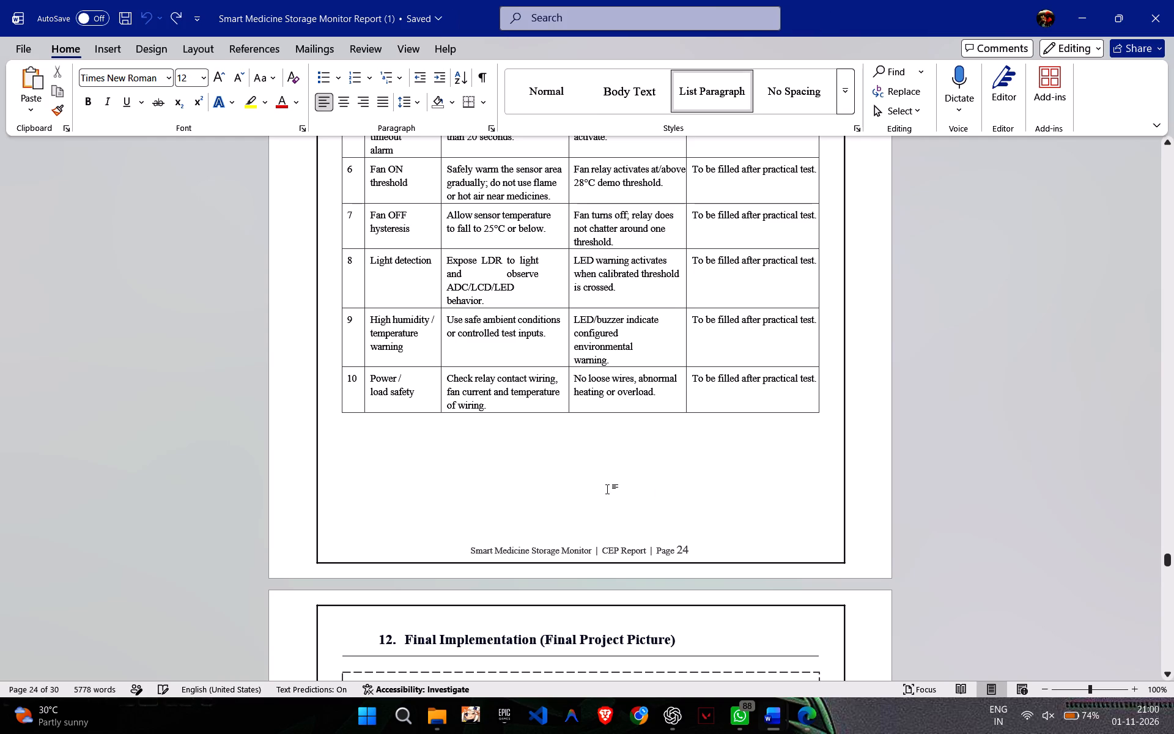
{"action": "double_click", "coordinate": [607, 489]}
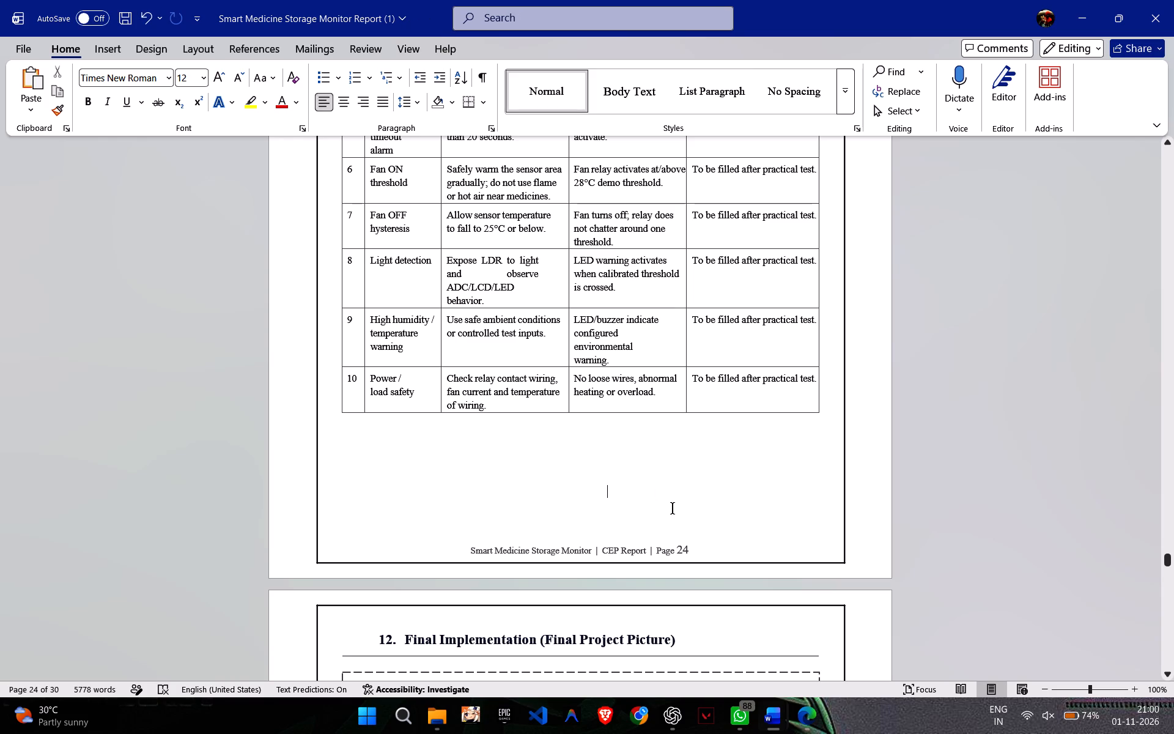
{"action": "key", "text": "Return"}
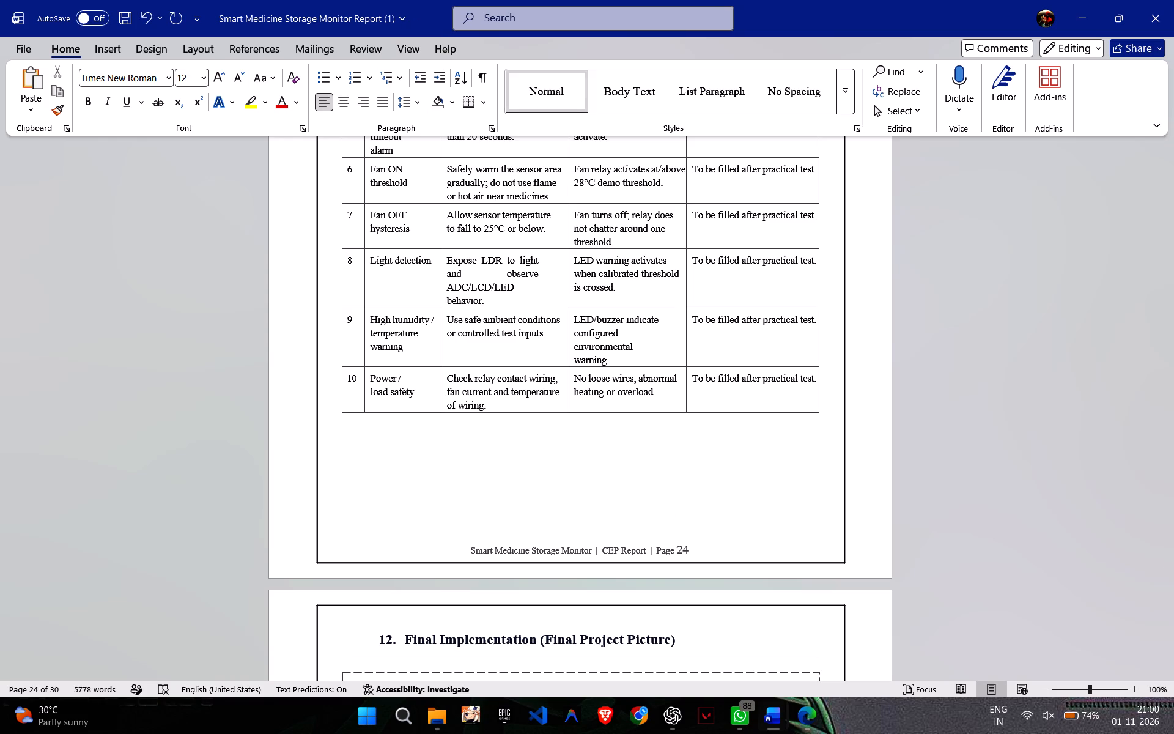
{"action": "key", "text": "Return"}
{"action": "key", "text": "Return"}
{"action": "scroll", "coordinate": [673, 508], "scroll_direction": "down", "scroll_amount": 2}
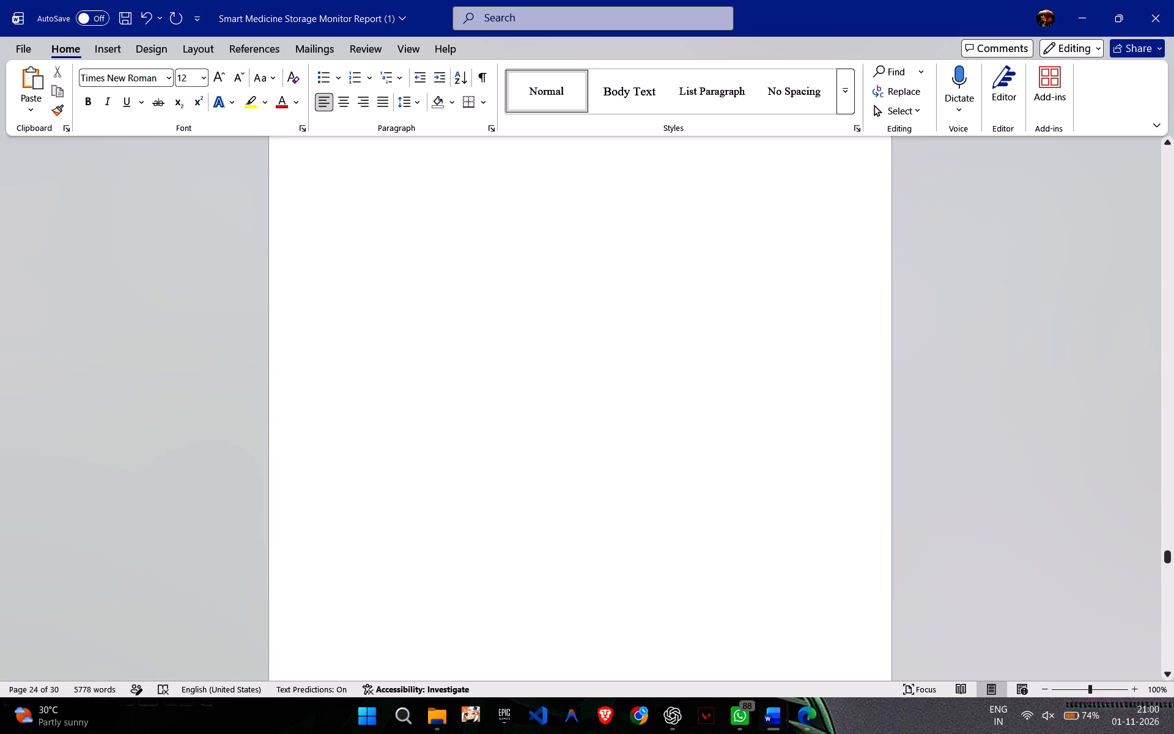
{"action": "left_click", "coordinate": [601, 381]}
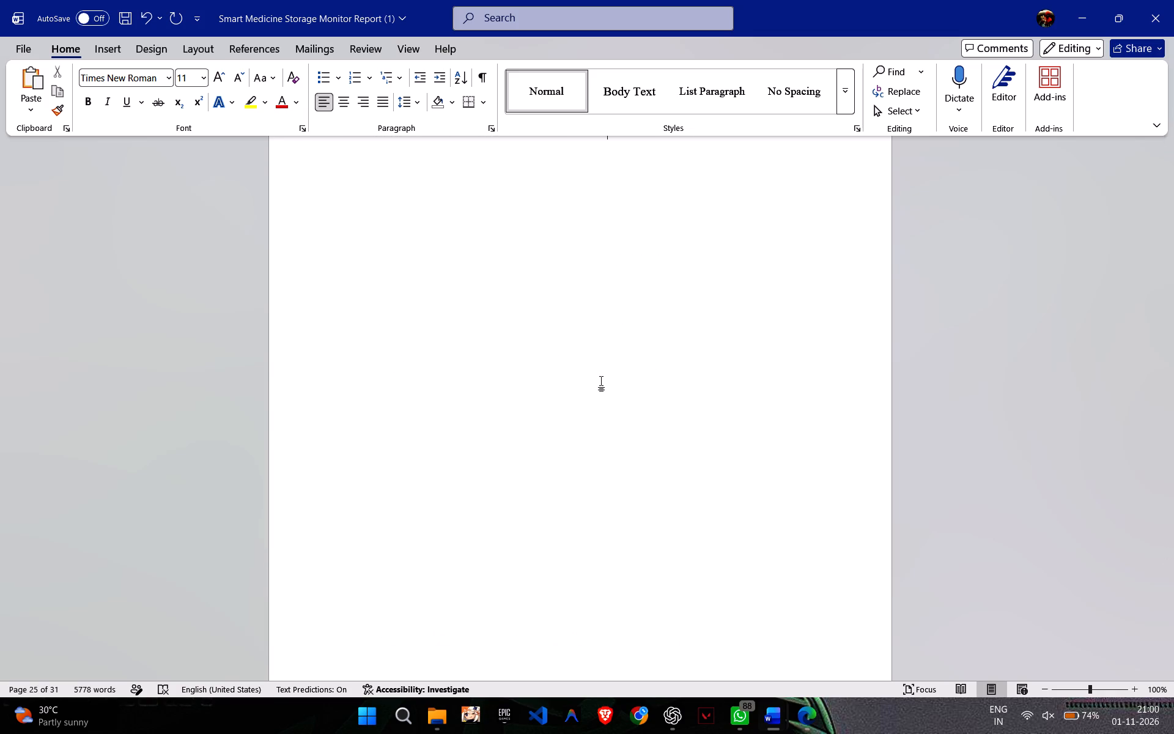
Insert the LCD display photo, WhatsApp Image 2026-11-01 at 8.31.34 PM from Downloads, at the text cursor on blank page 25.
{"action": "scroll", "coordinate": [601, 381], "scroll_direction": "up", "scroll_amount": 1}
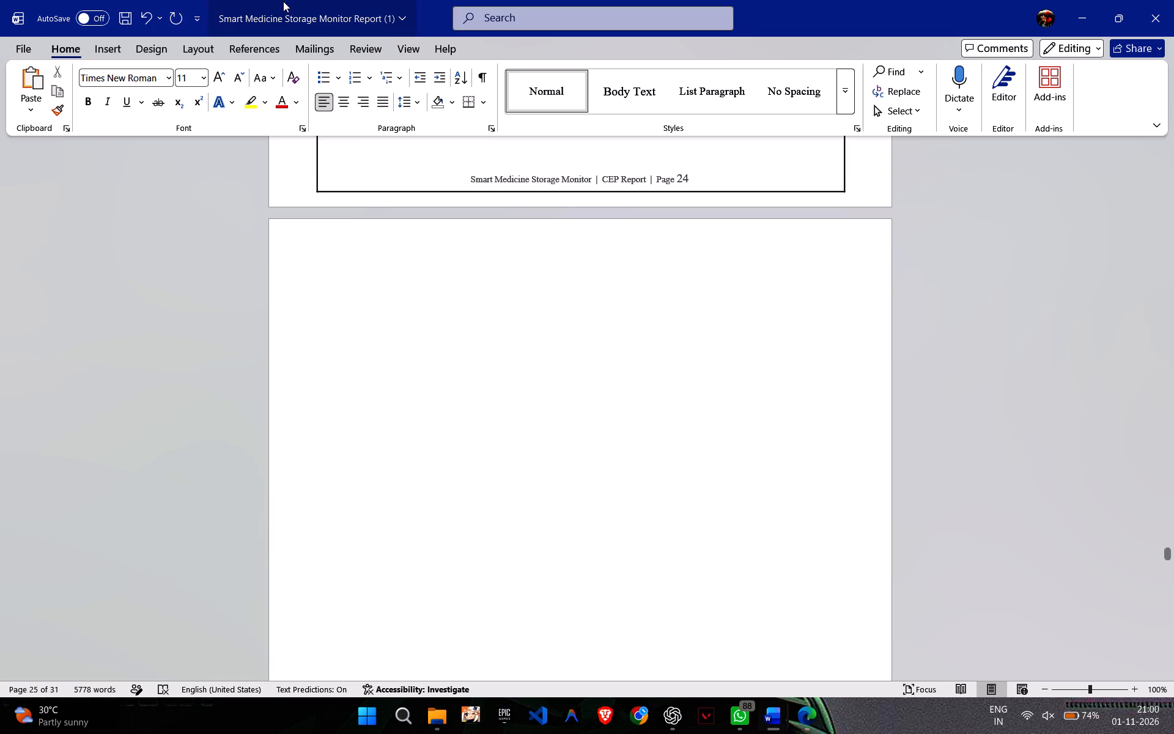
{"action": "left_click", "coordinate": [117, 51]}
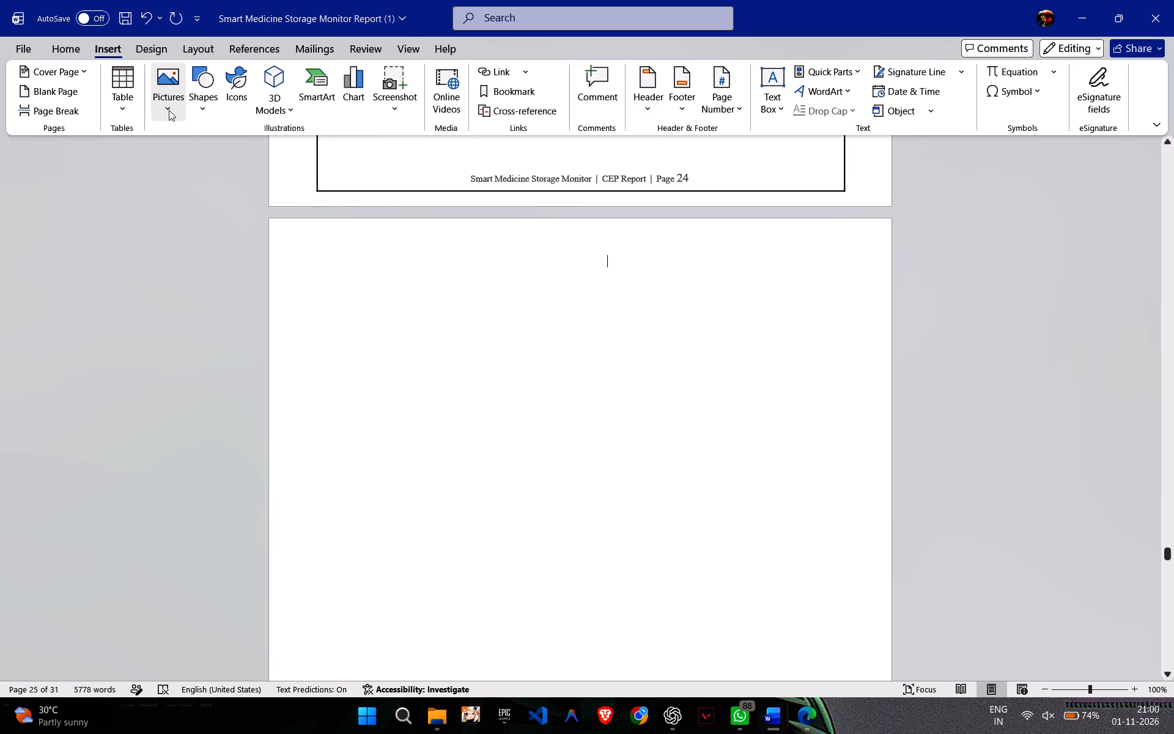
{"action": "left_click", "coordinate": [169, 110]}
{"action": "left_click", "coordinate": [193, 166]}
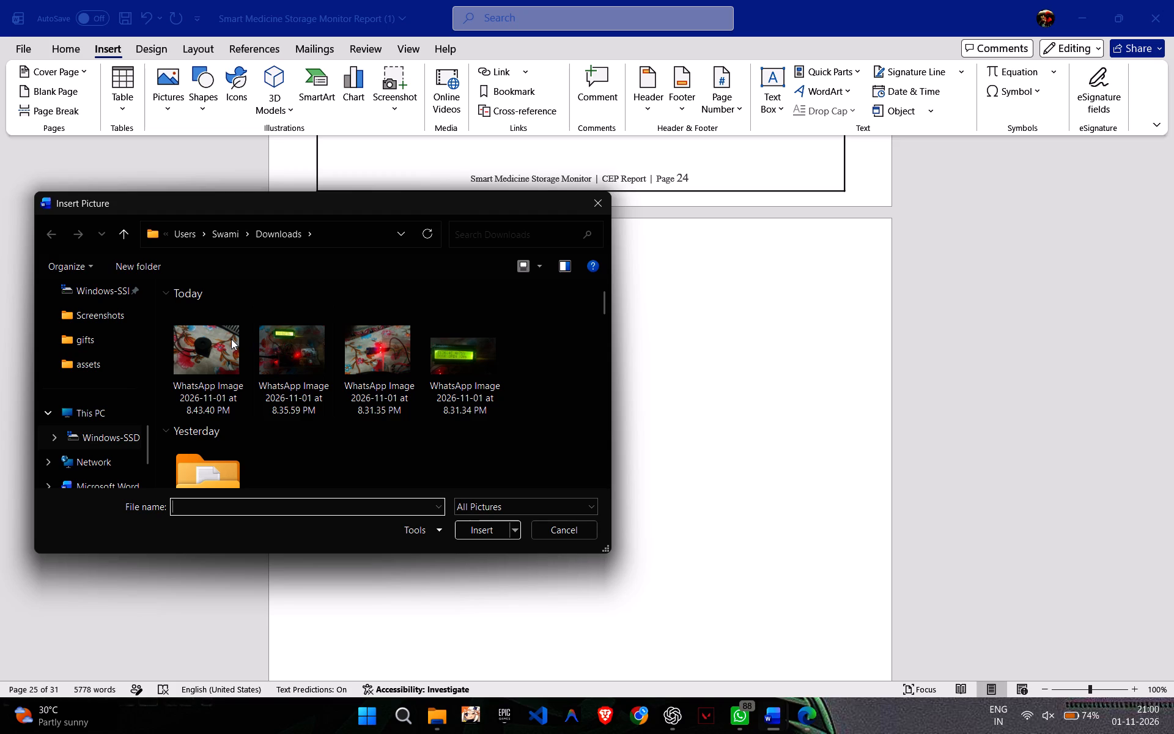
{"action": "double_click", "coordinate": [448, 371]}
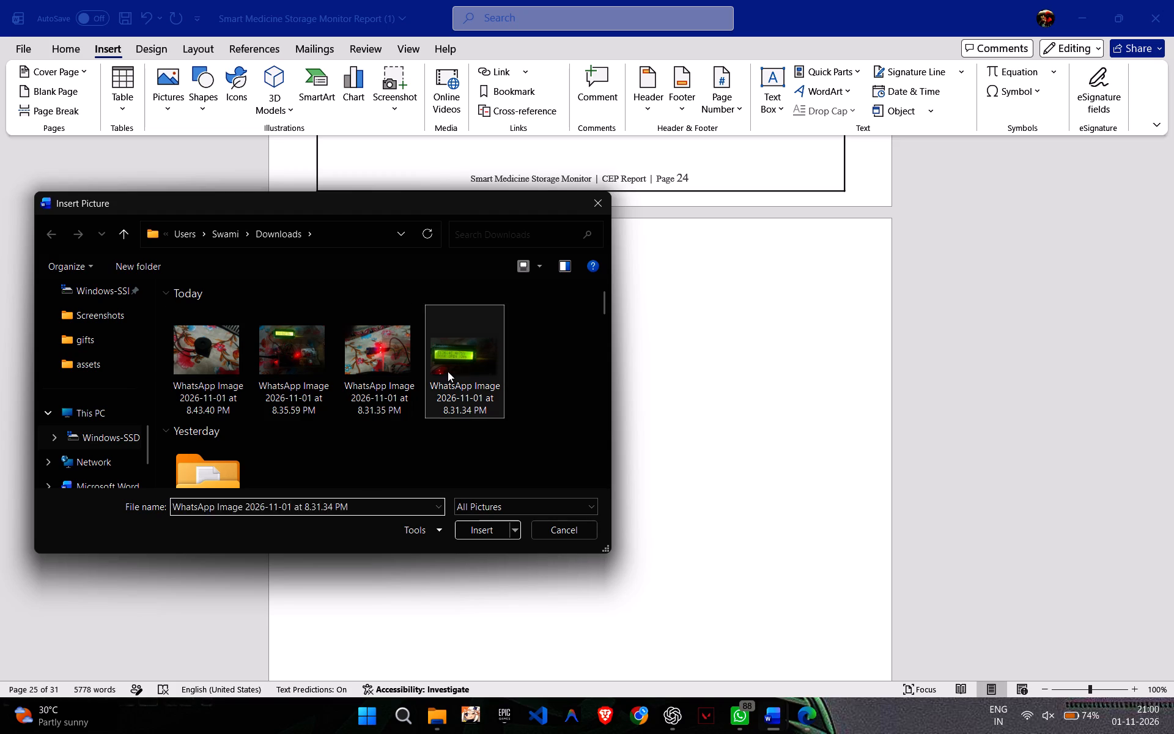
{"action": "left_click_drag", "start_coordinate": [531, 361], "coordinate": [523, 325]}
{"action": "left_click", "coordinate": [523, 325]}
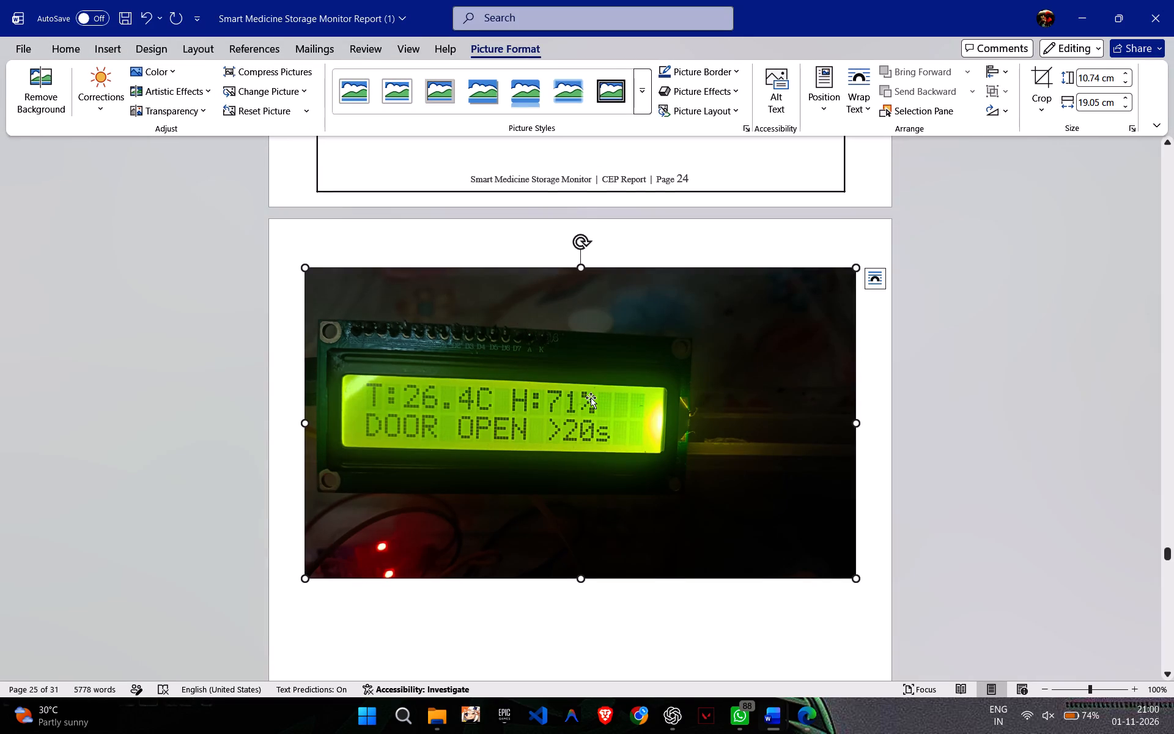
Add three line breaks after the LCD display photo on page 25.
{"action": "scroll", "coordinate": [591, 398], "scroll_direction": "down", "scroll_amount": 1}
{"action": "left_click", "coordinate": [579, 506]}
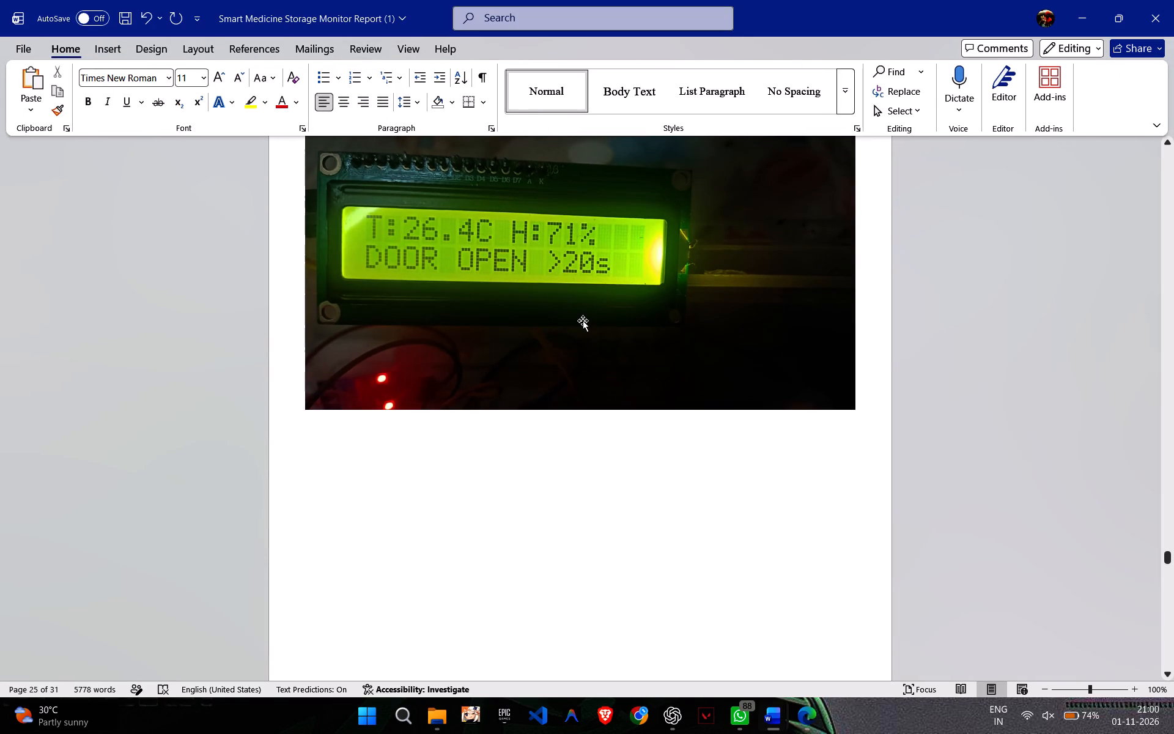
{"action": "scroll", "coordinate": [583, 319], "scroll_direction": "down", "scroll_amount": 1}
{"action": "left_click", "coordinate": [880, 238]}
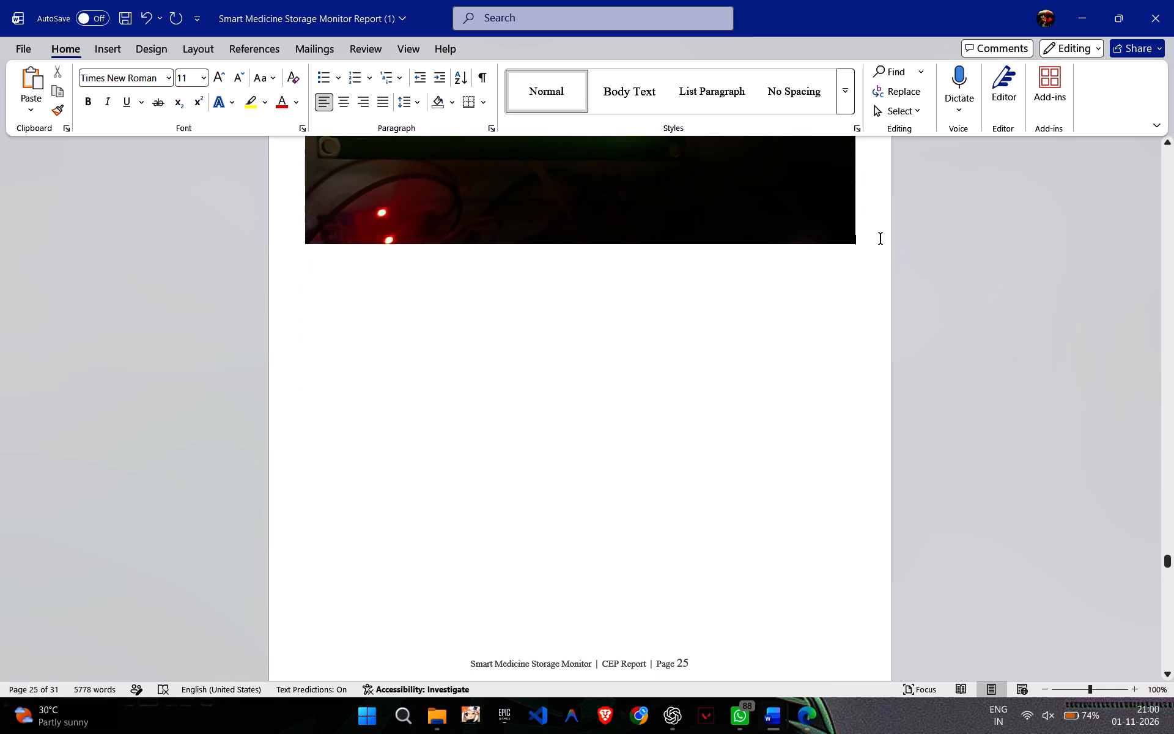
{"action": "key", "text": "Return"}
{"action": "key", "text": "Return"}
{"action": "key", "text": "Return"}
Reduce the LCD display photo's height slightly from its bottom edge, keeping its full width, to free space below it.
{"action": "scroll", "coordinate": [684, 463], "scroll_direction": "up", "scroll_amount": 1}
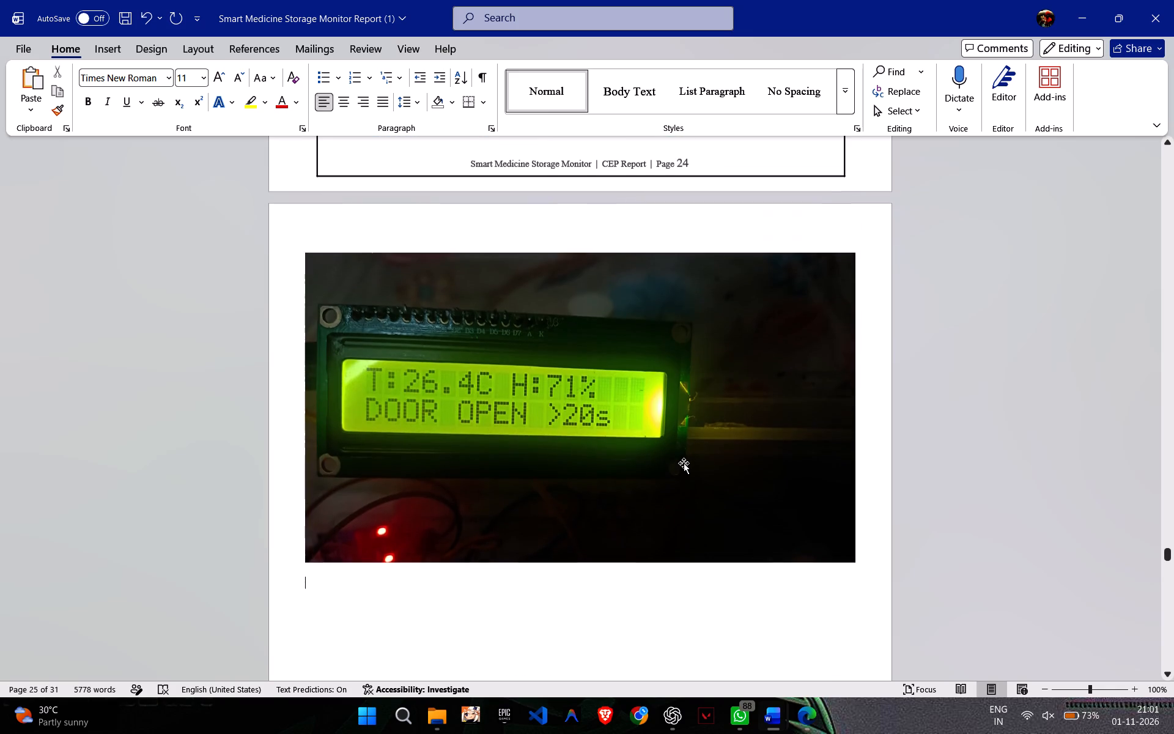
{"action": "left_click", "coordinate": [649, 376]}
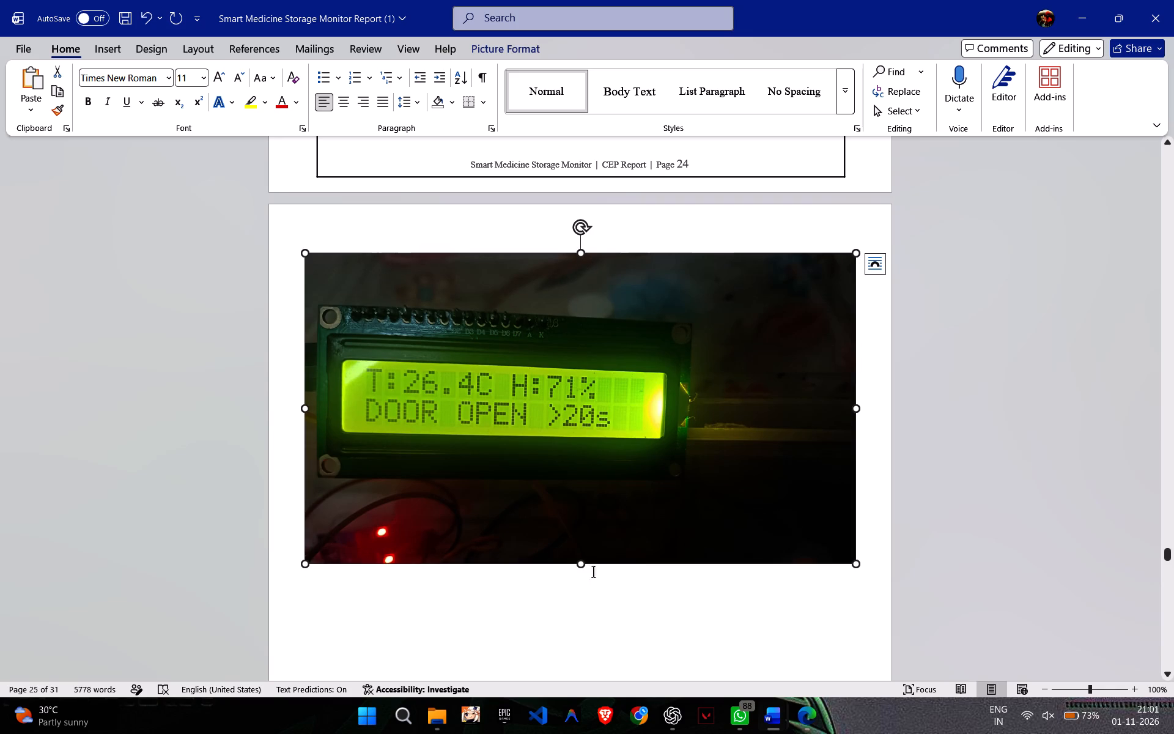
{"action": "left_click_drag", "start_coordinate": [583, 566], "coordinate": [581, 522]}
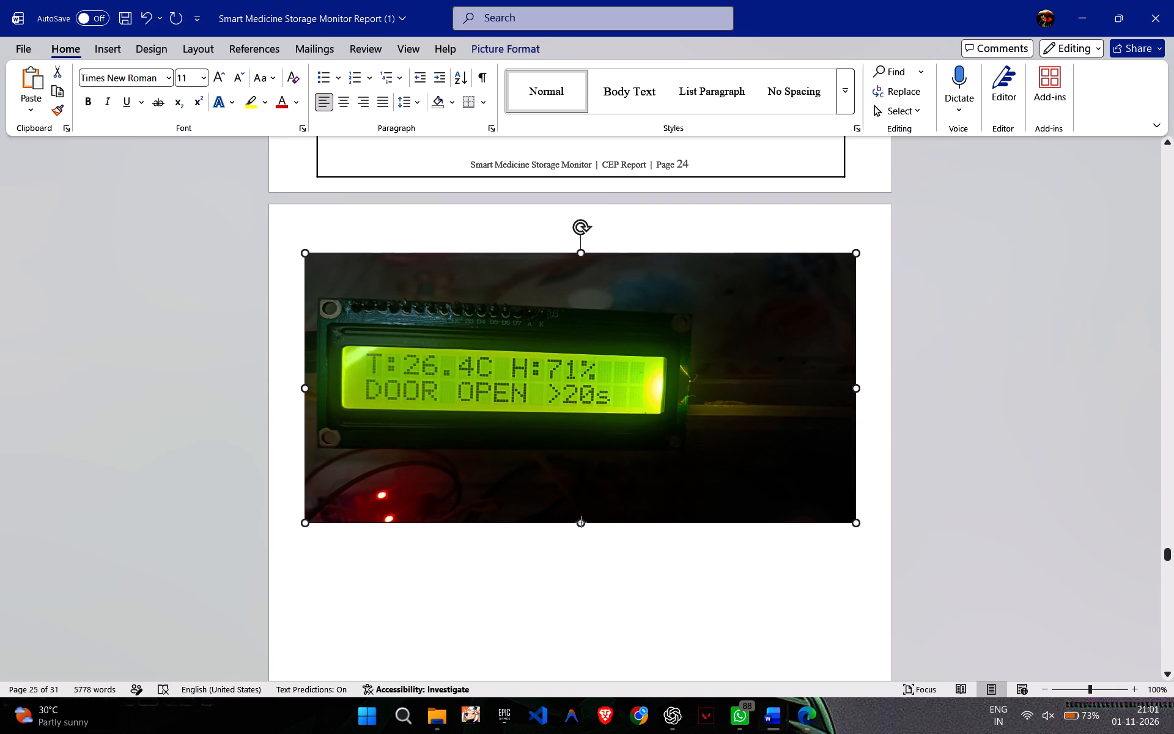
{"action": "left_click_drag", "start_coordinate": [581, 522], "coordinate": [581, 517]}
Add a blank line below the LCD photo and insert WhatsApp Image 2026-11-01 at 8.31.35 PM from Downloads there.
{"action": "left_click", "coordinate": [548, 587]}
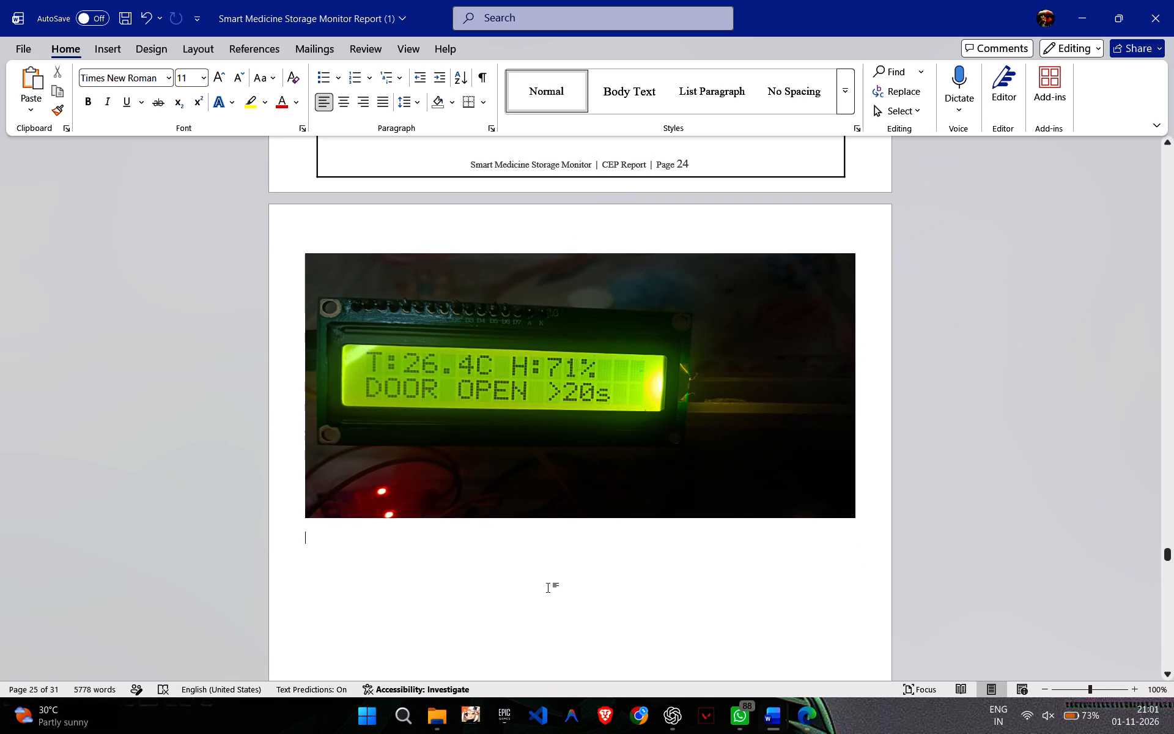
{"action": "key", "text": "Return"}
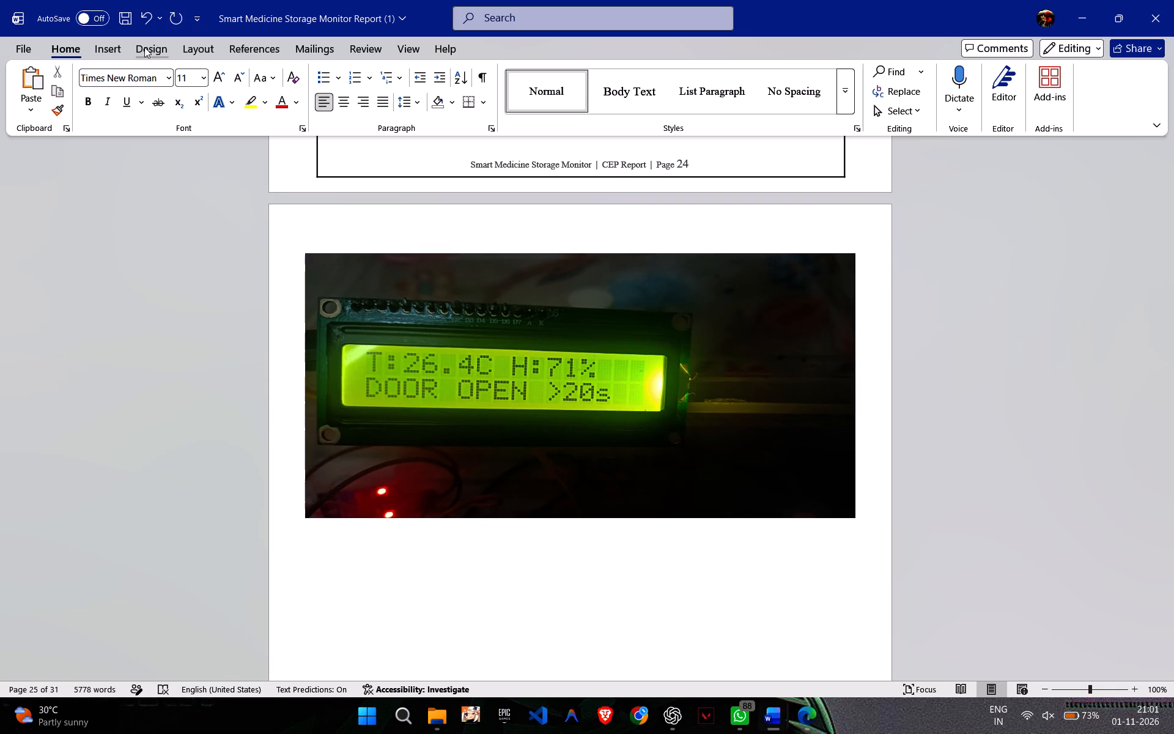
{"action": "left_click", "coordinate": [116, 54]}
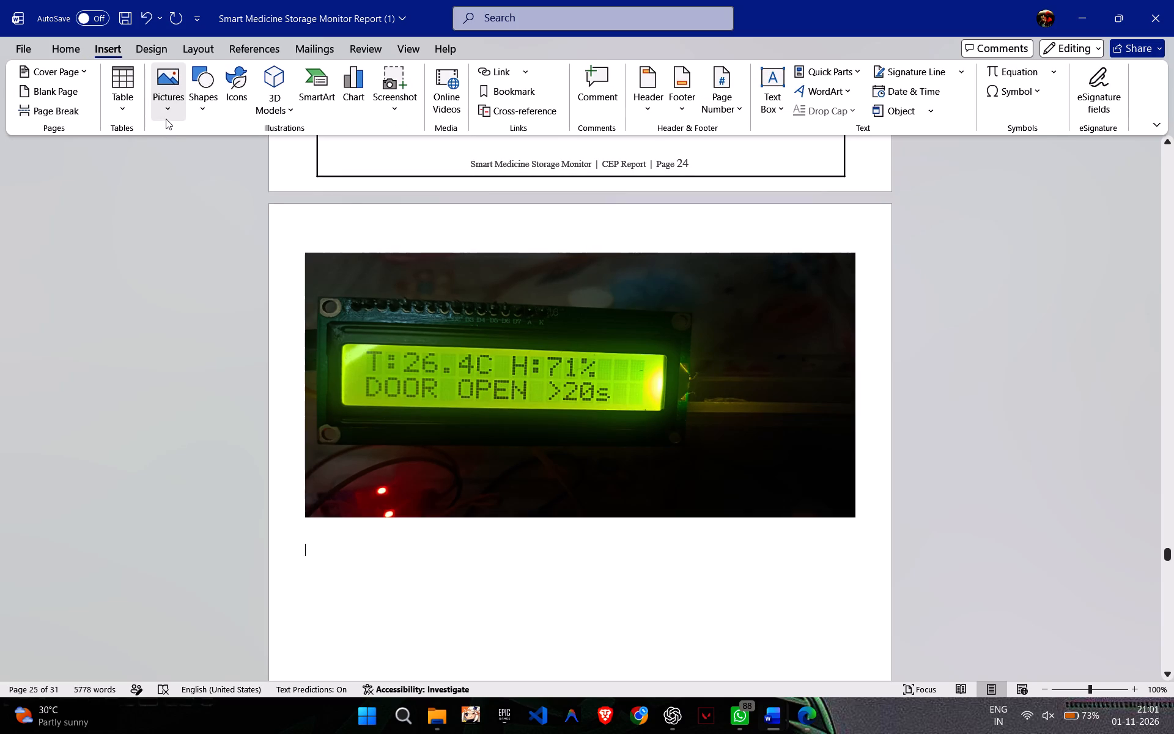
{"action": "left_click", "coordinate": [166, 119]}
{"action": "left_click", "coordinate": [196, 160]}
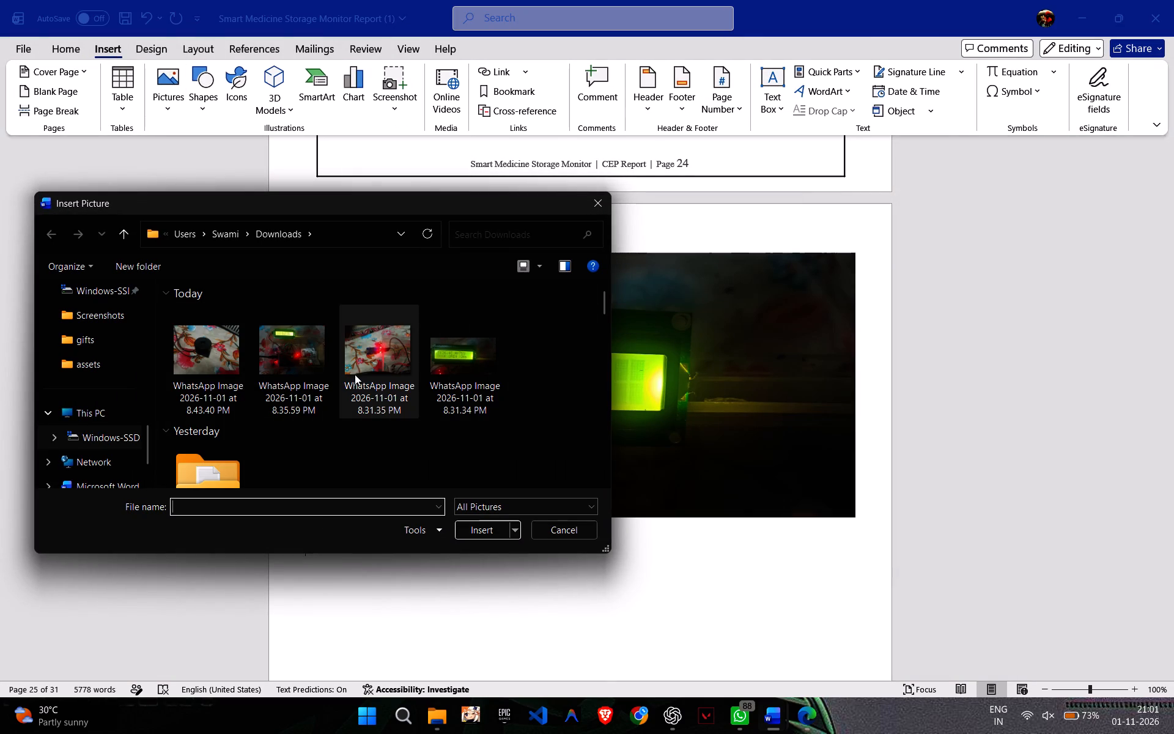
{"action": "double_click", "coordinate": [367, 374]}
Shorten the red-lit sensor photo from its bottom edge to slightly less than the LCD photo's height, keeping its full width.
{"action": "scroll", "coordinate": [367, 374], "scroll_direction": "down", "scroll_amount": 1}
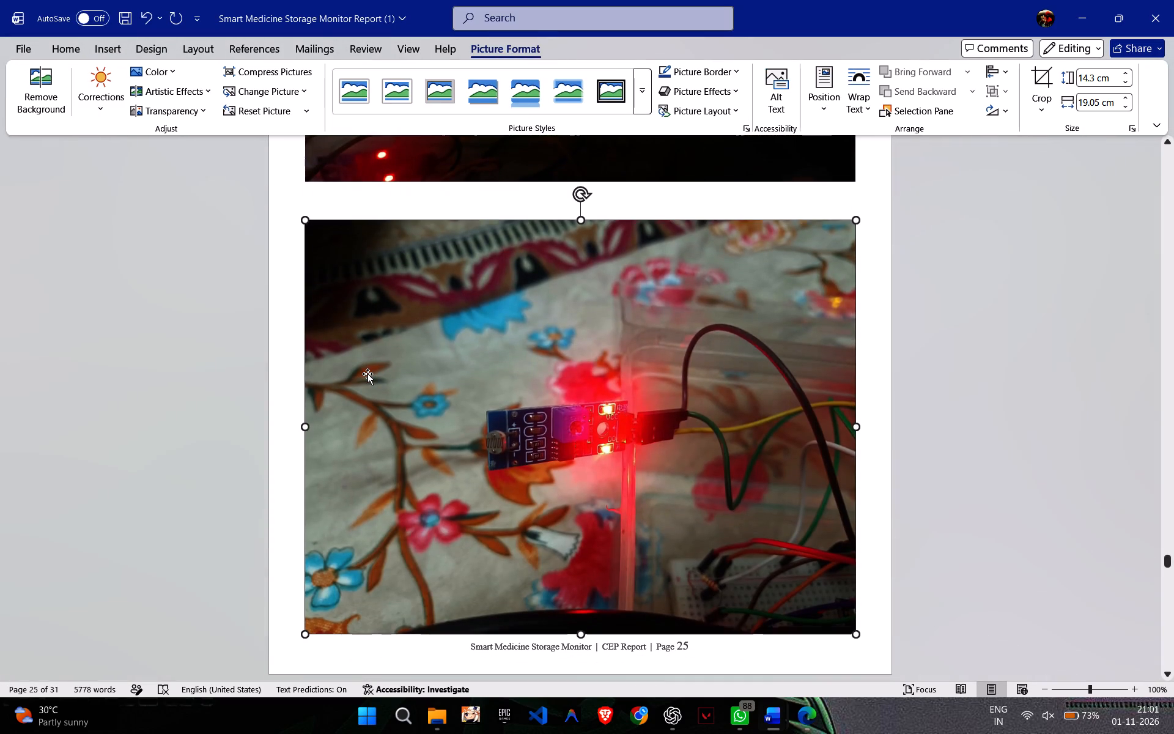
{"action": "scroll", "coordinate": [367, 374], "scroll_direction": "down", "scroll_amount": 1}
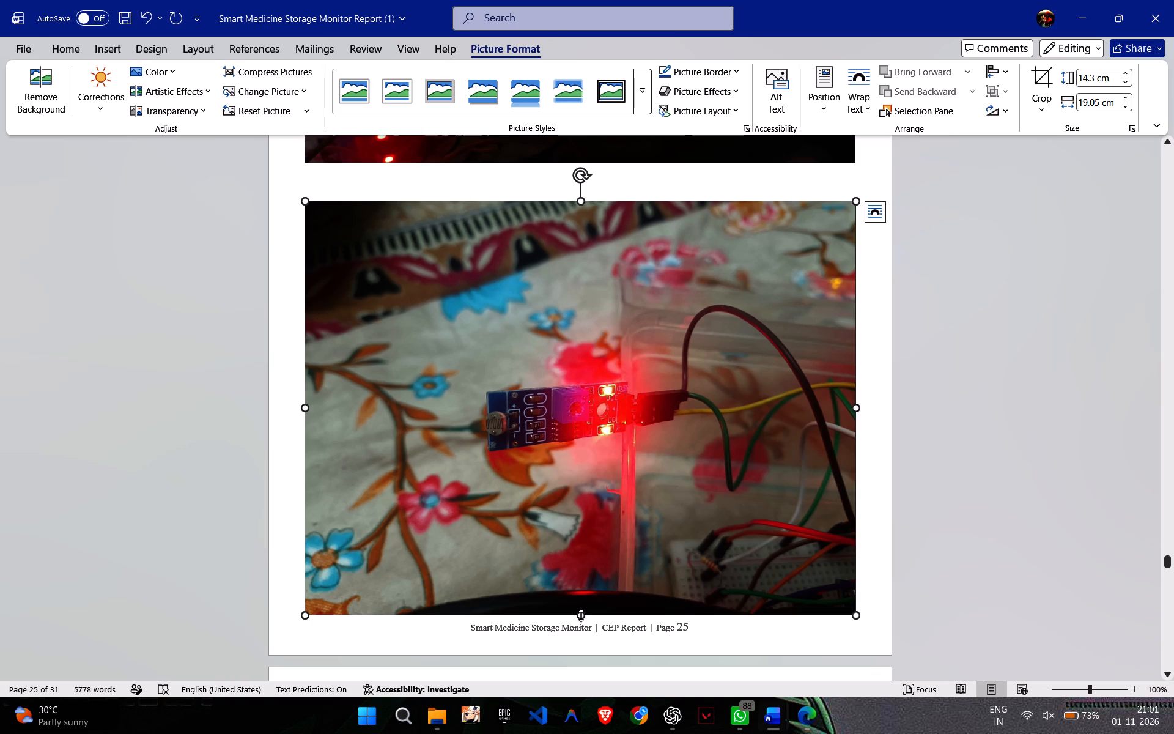
{"action": "left_click_drag", "start_coordinate": [581, 615], "coordinate": [588, 458]}
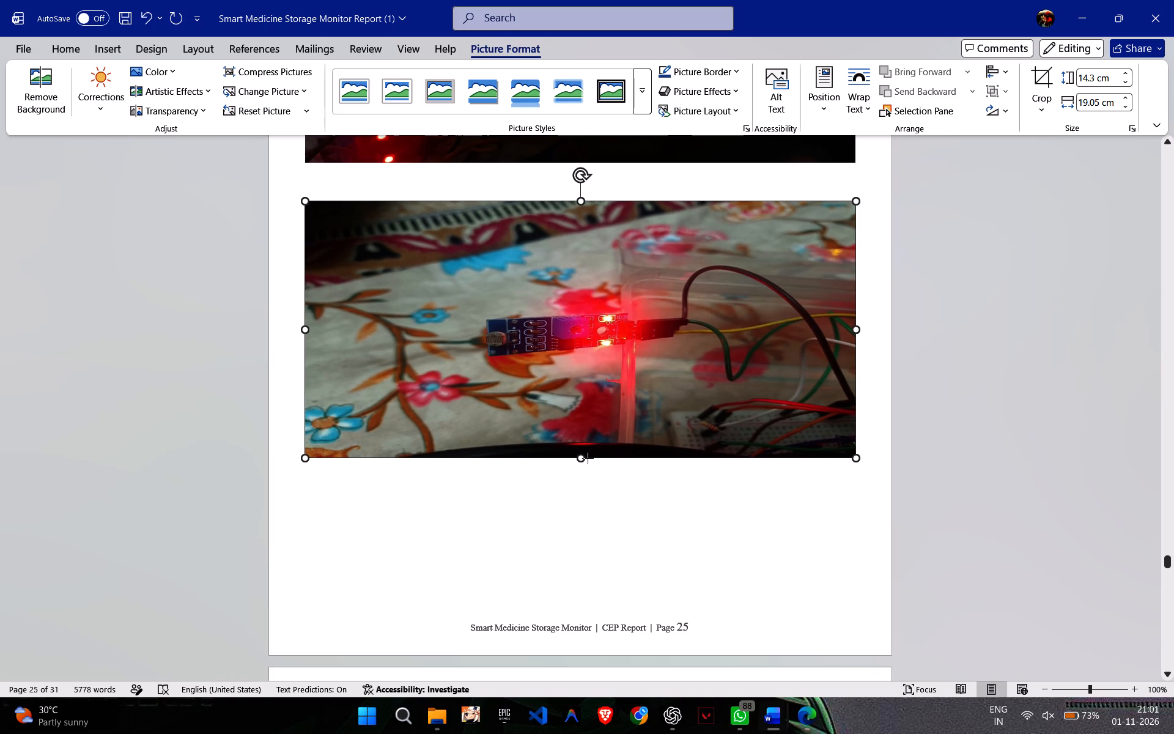
{"action": "left_click_drag", "start_coordinate": [588, 458], "coordinate": [588, 456]}
{"action": "left_click_drag", "start_coordinate": [588, 456], "coordinate": [586, 448]}
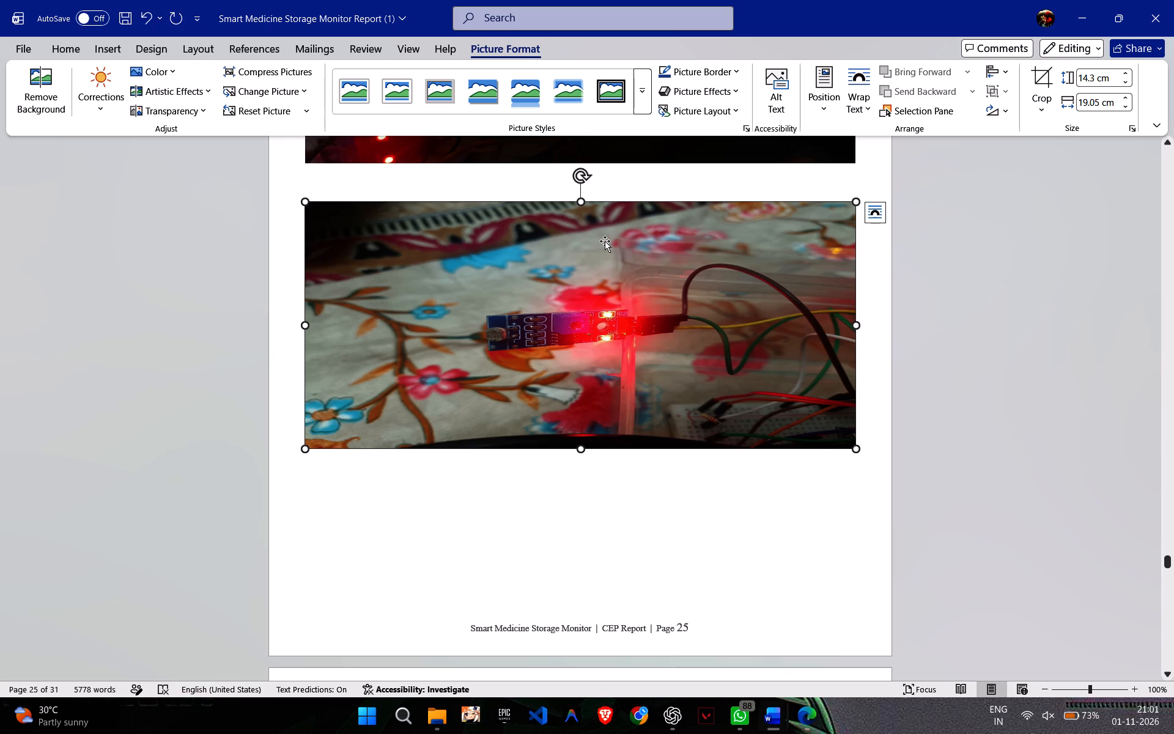
Move the red-lit sensor photograph up into the blank line directly beneath the LCD photograph.
{"action": "left_click_drag", "start_coordinate": [596, 229], "coordinate": [595, 215]}
{"action": "left_click_drag", "start_coordinate": [574, 201], "coordinate": [569, 184]}
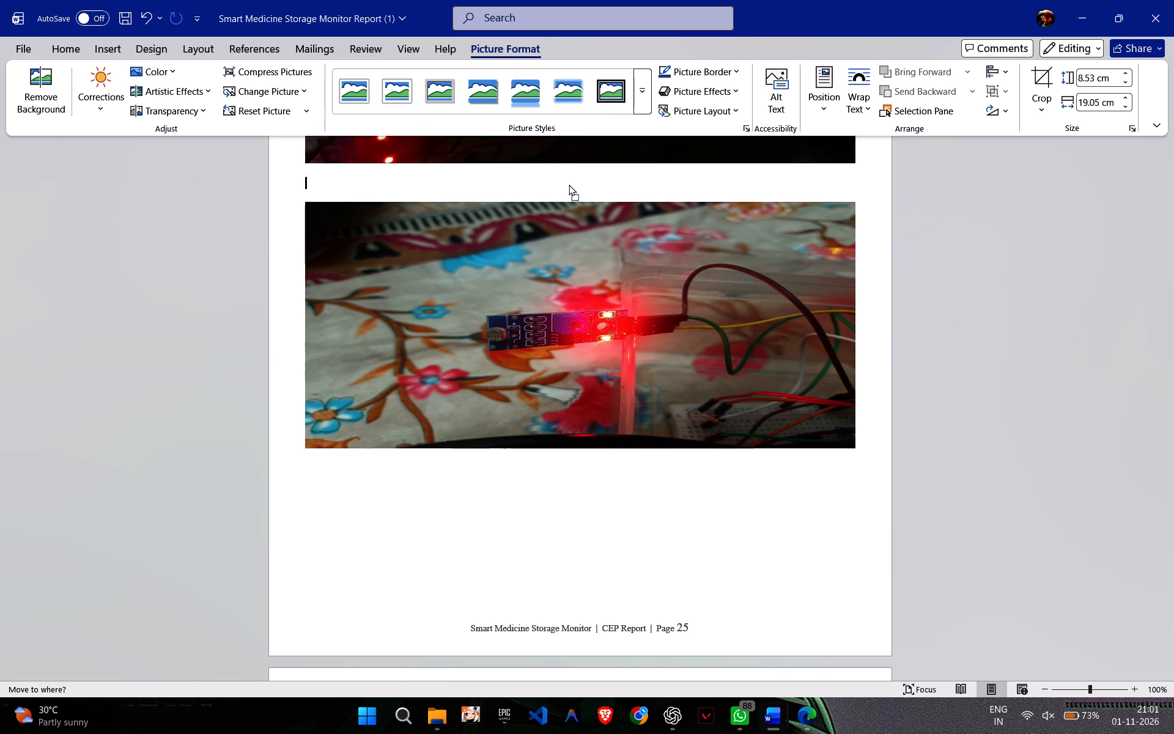
{"action": "left_click_drag", "start_coordinate": [569, 184], "coordinate": [567, 179]}
{"action": "scroll", "coordinate": [588, 357], "scroll_direction": "up", "scroll_amount": 1}
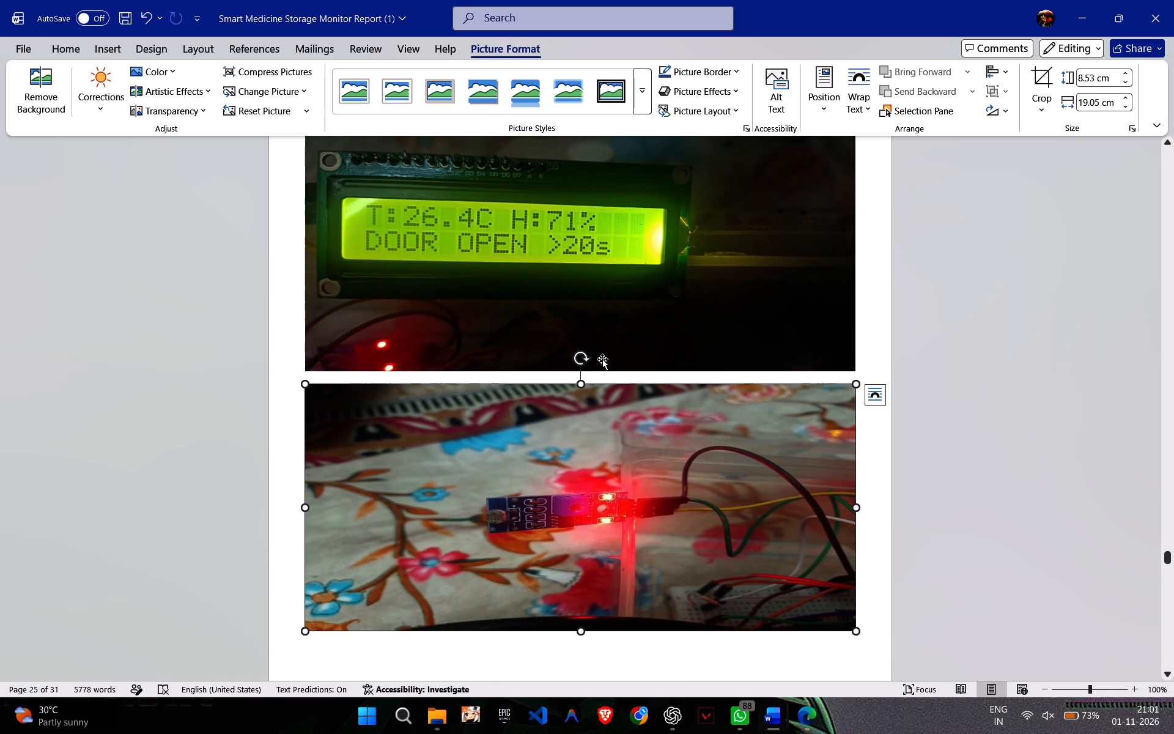
Add a new line beneath the red-lit sensor photograph on page 25.
{"action": "scroll", "coordinate": [684, 394], "scroll_direction": "down", "scroll_amount": 1}
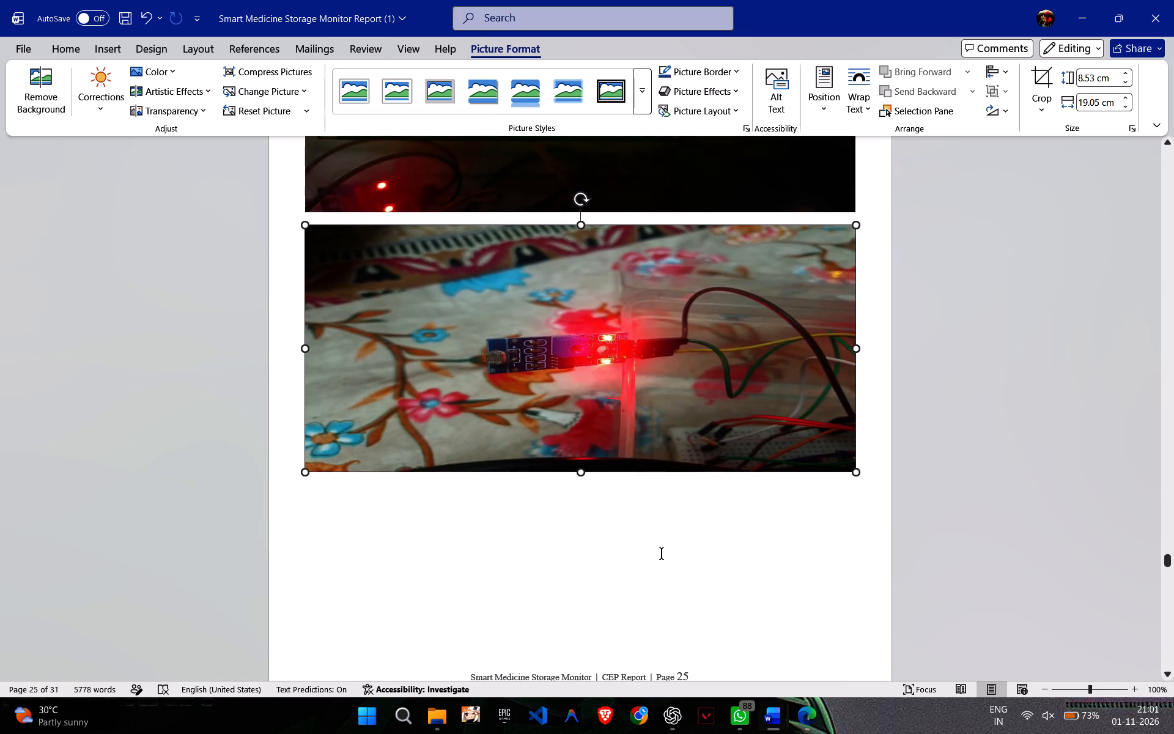
{"action": "left_click", "coordinate": [662, 554]}
{"action": "key", "text": "Return"}
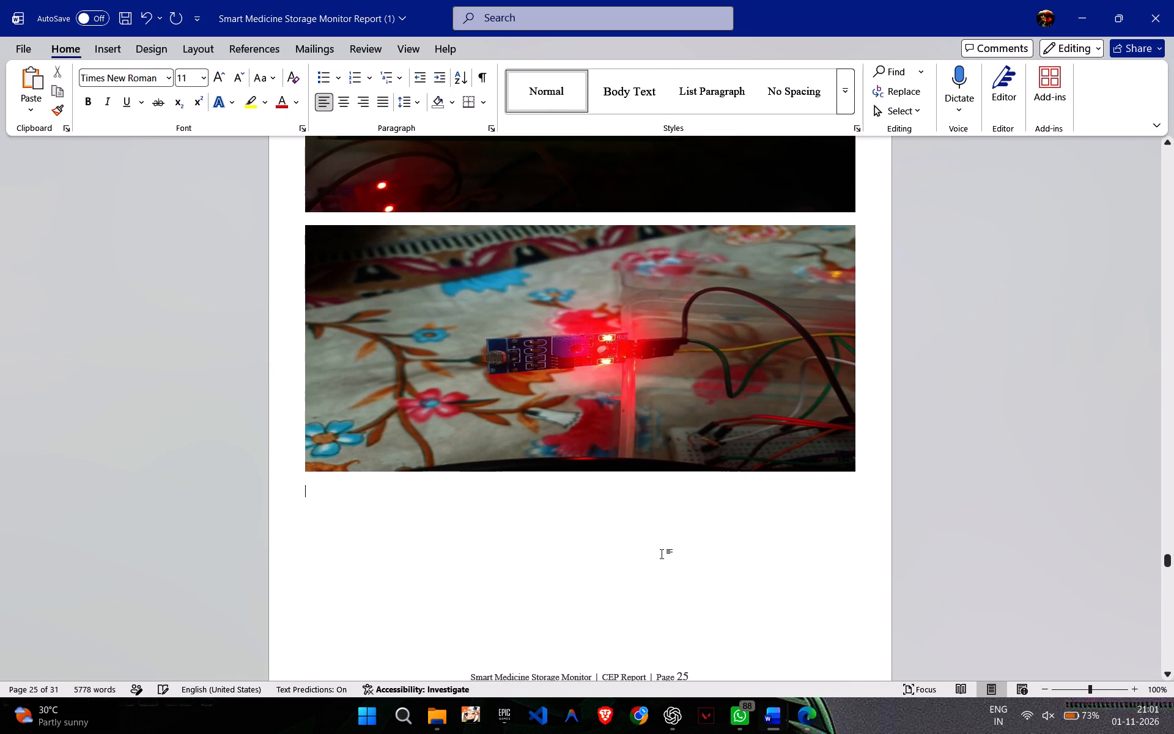
Reduce the height of the LCD photograph above the sensor photograph, keeping its width.
{"action": "scroll", "coordinate": [662, 554], "scroll_direction": "up", "scroll_amount": 2}
{"action": "left_click", "coordinate": [643, 428]}
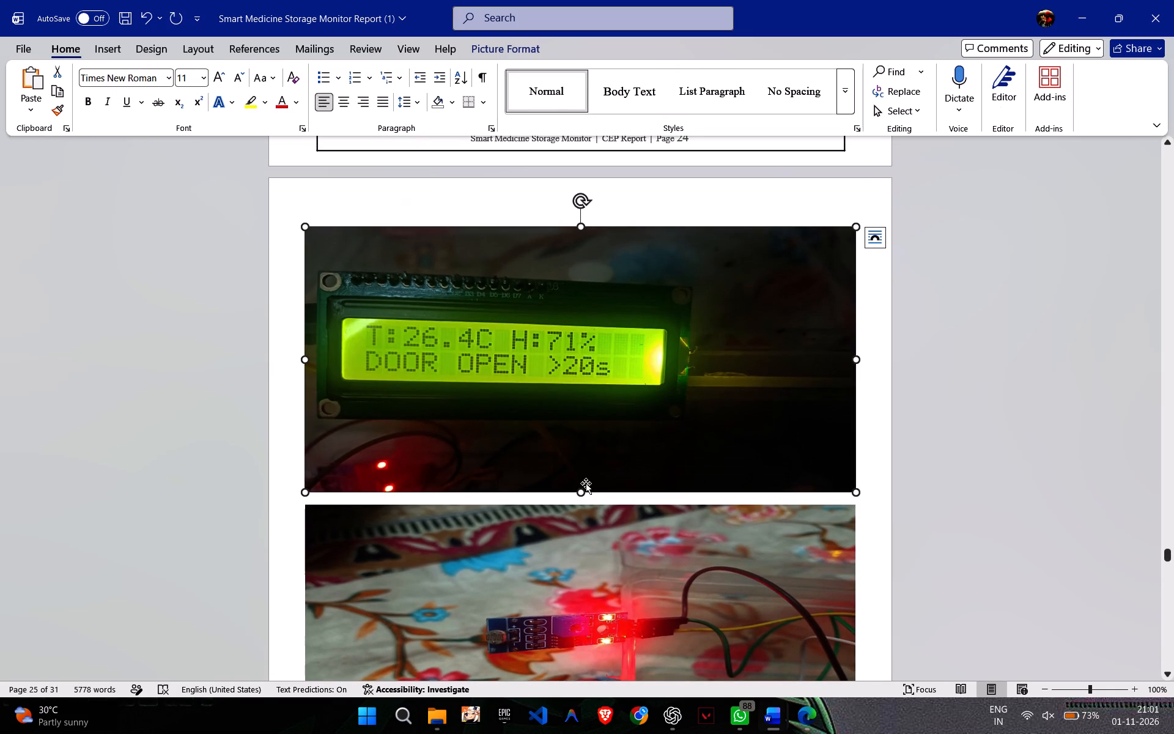
{"action": "left_click_drag", "start_coordinate": [582, 492], "coordinate": [580, 459]}
{"action": "left_click_drag", "start_coordinate": [580, 459], "coordinate": [579, 431]}
Insert the buzzer photograph, WhatsApp Image 2026-11-01 at 8.43.40 PM, from Downloads on the line beneath the sensor photograph.
{"action": "scroll", "coordinate": [579, 431], "scroll_direction": "down", "scroll_amount": 1}
{"action": "left_click", "coordinate": [564, 504]}
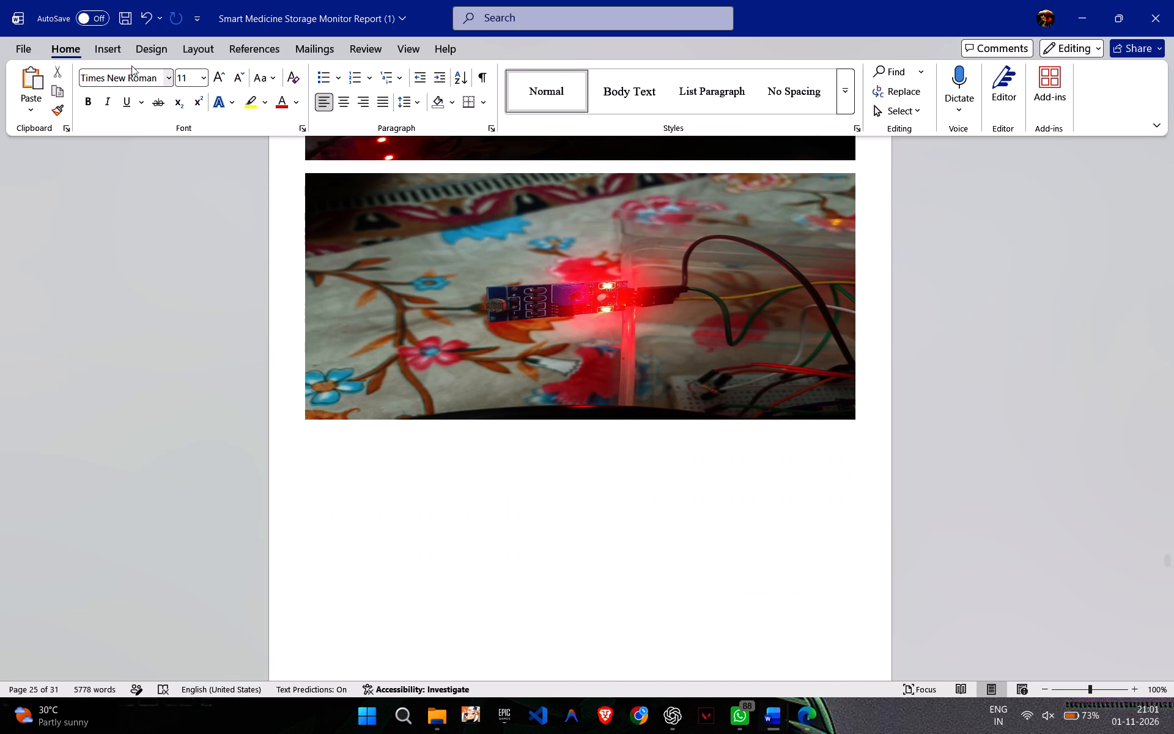
{"action": "left_click", "coordinate": [114, 48]}
{"action": "left_click", "coordinate": [163, 109]}
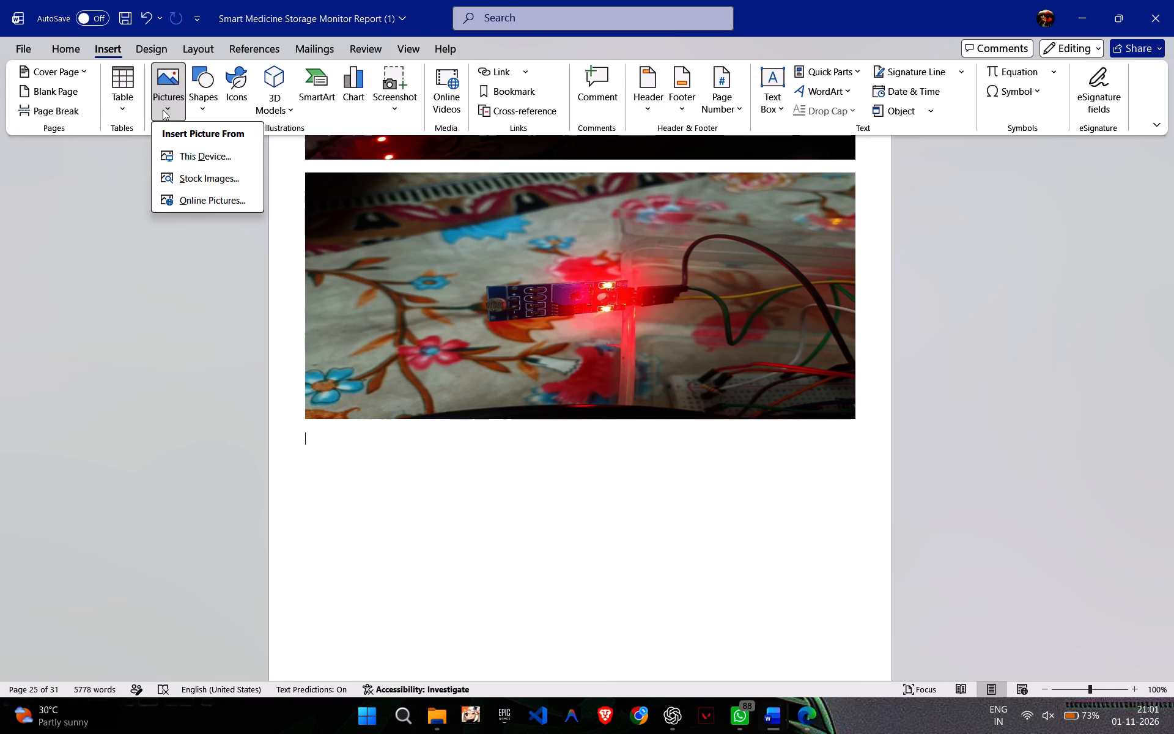
{"action": "left_click", "coordinate": [197, 155]}
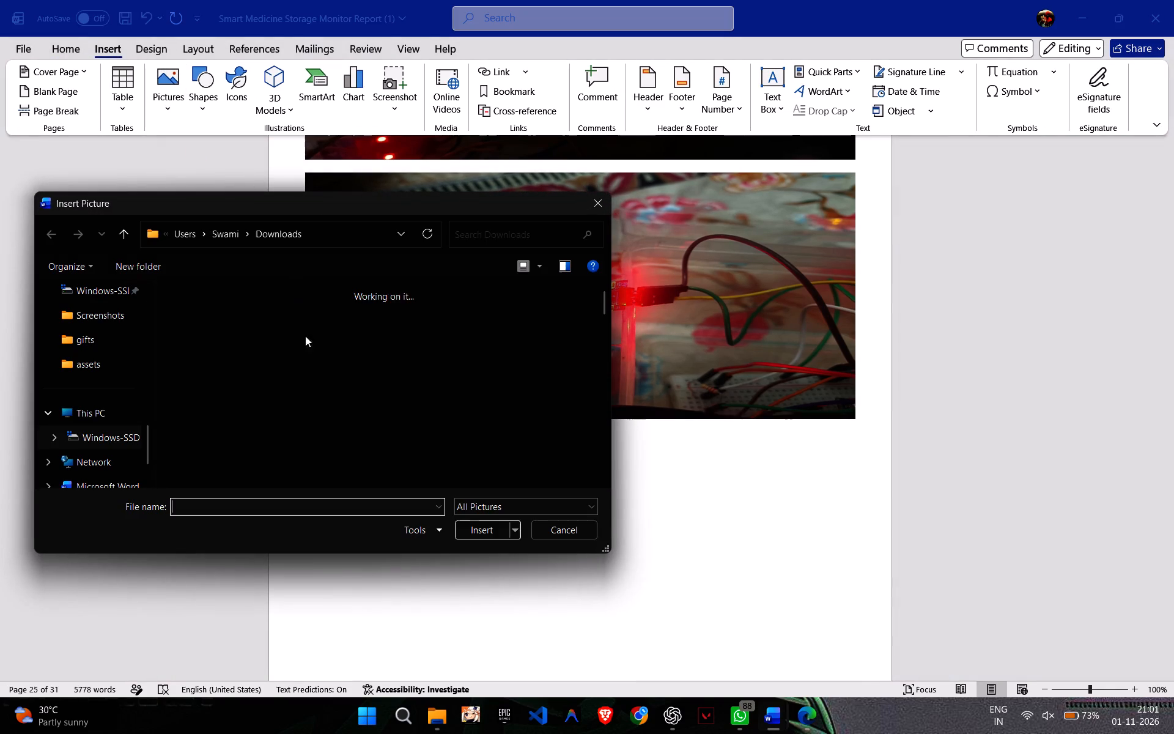
{"action": "double_click", "coordinate": [216, 356]}
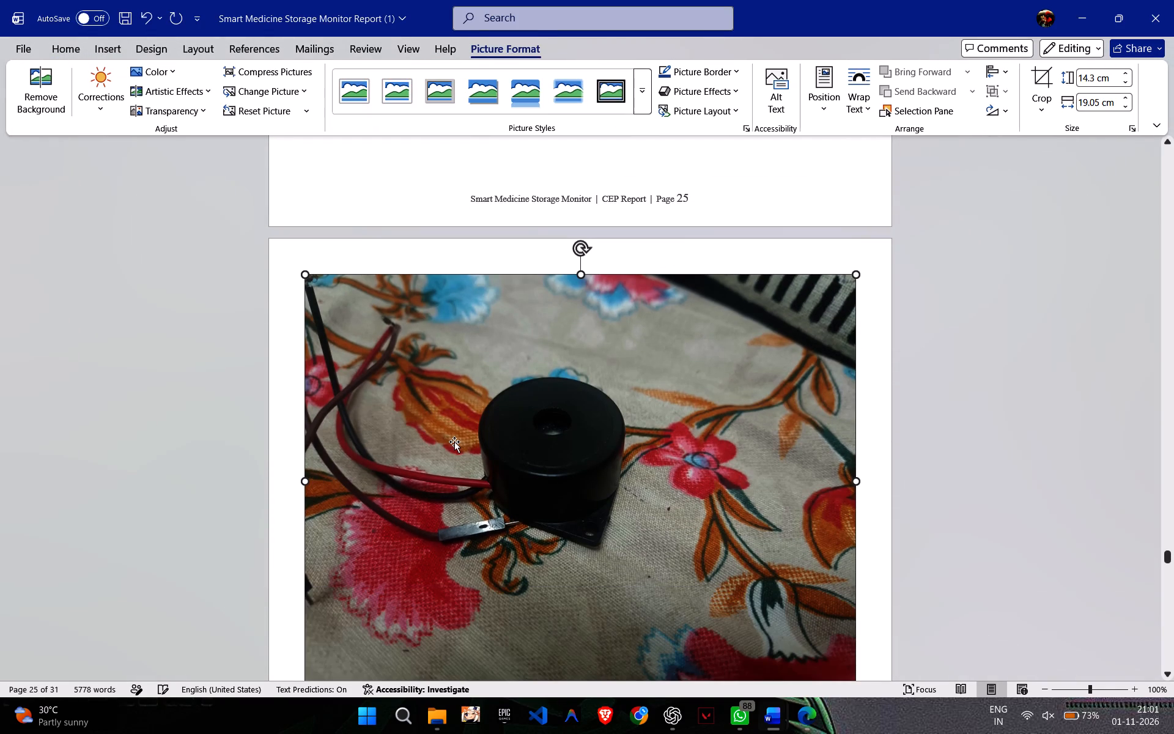
Reduce the height of the inserted buzzer photograph by roughly 40 percent, keeping its full width.
{"action": "scroll", "coordinate": [616, 387], "scroll_direction": "up", "scroll_amount": 1}
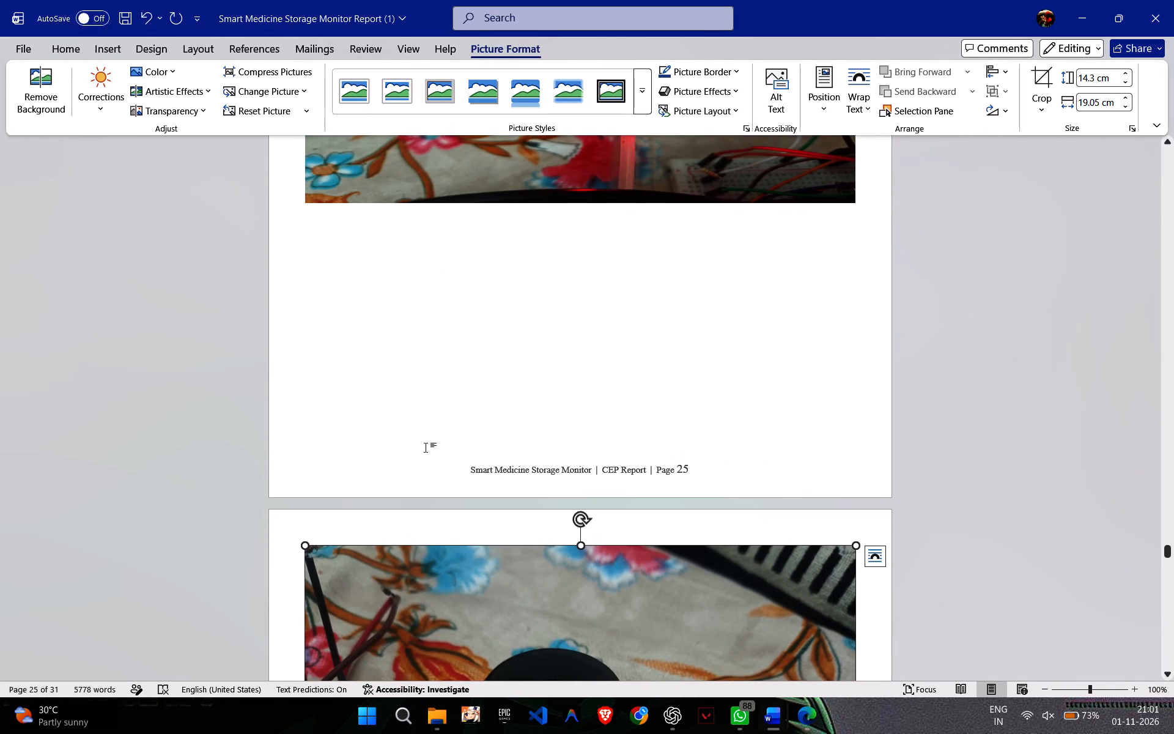
{"action": "scroll", "coordinate": [544, 553], "scroll_direction": "down", "scroll_amount": 2}
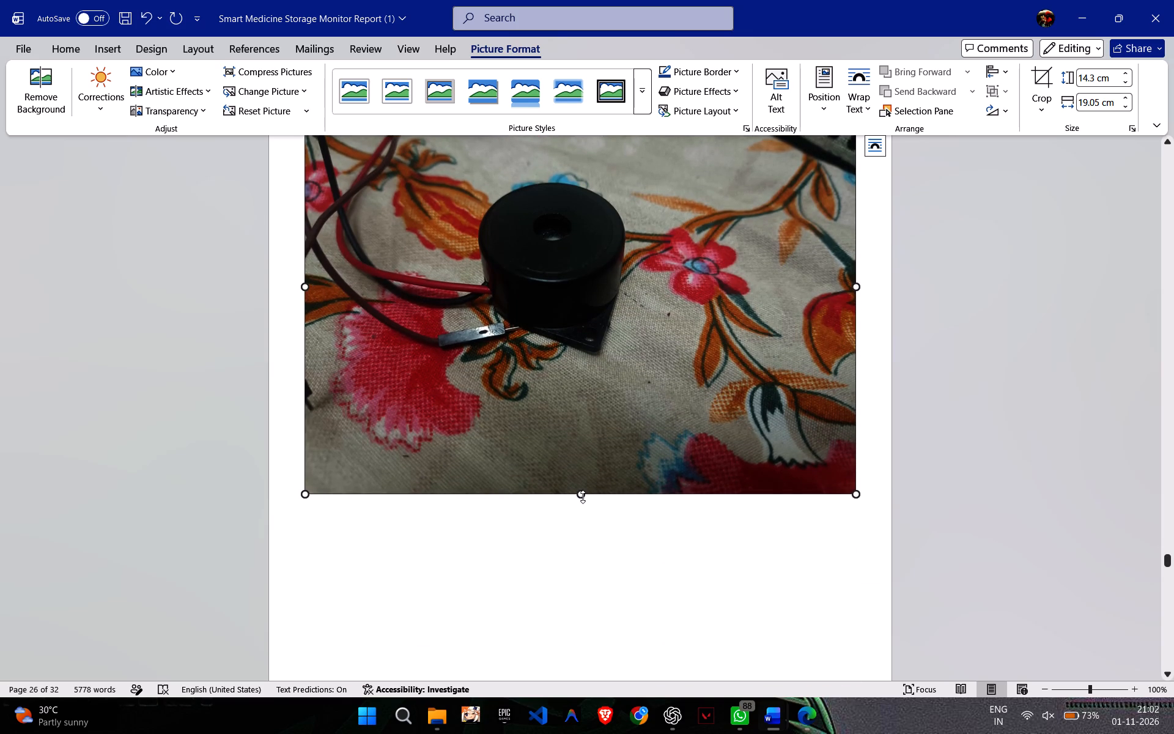
{"action": "left_click_drag", "start_coordinate": [583, 497], "coordinate": [578, 333]}
Add a line in the space below the sensor photograph and insert WhatsApp Image 2026-11-01 at 8.43.40 PM there from Downloads.
{"action": "scroll", "coordinate": [578, 333], "scroll_direction": "up", "scroll_amount": 1}
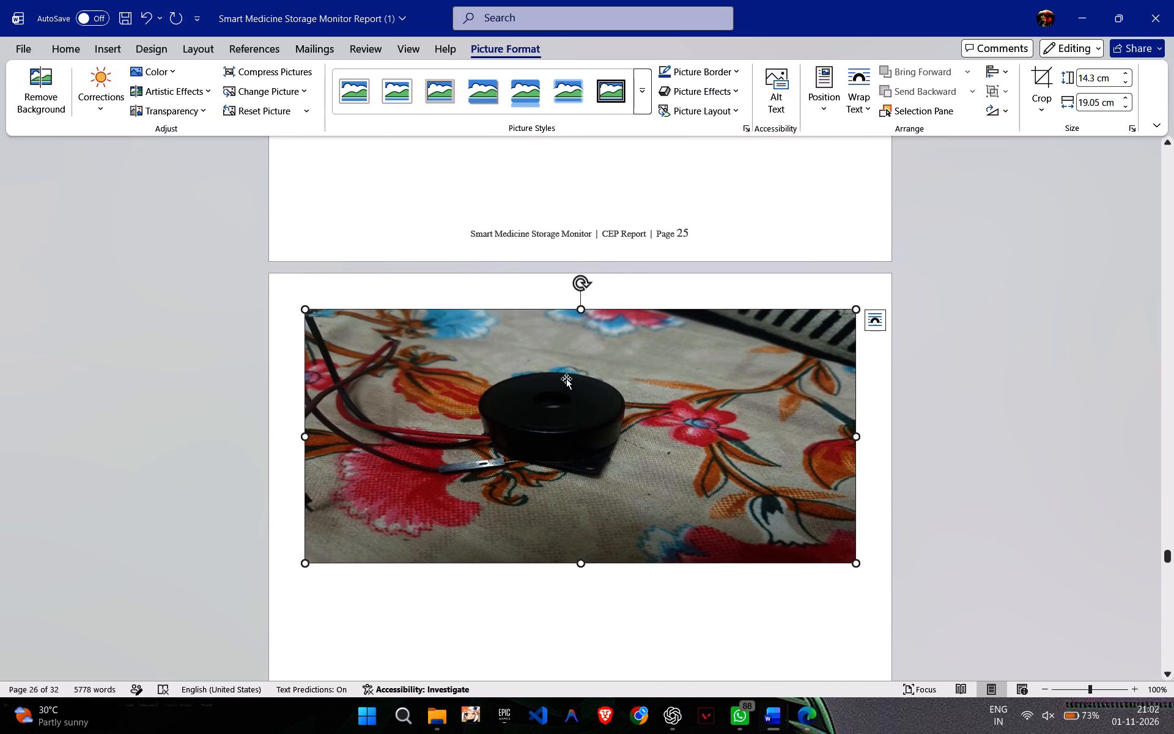
{"action": "scroll", "coordinate": [566, 379], "scroll_direction": "up", "scroll_amount": 1}
{"action": "left_click", "coordinate": [470, 224]}
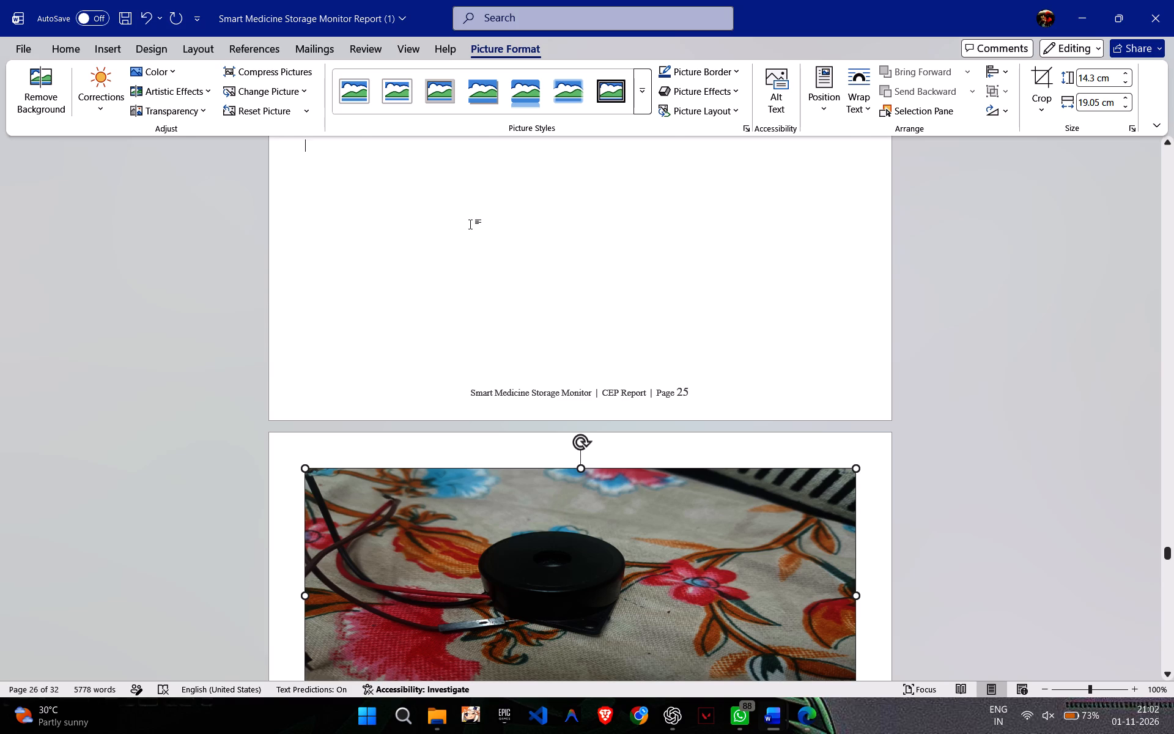
{"action": "scroll", "coordinate": [470, 224], "scroll_direction": "up", "scroll_amount": 1}
{"action": "key", "text": "Return"}
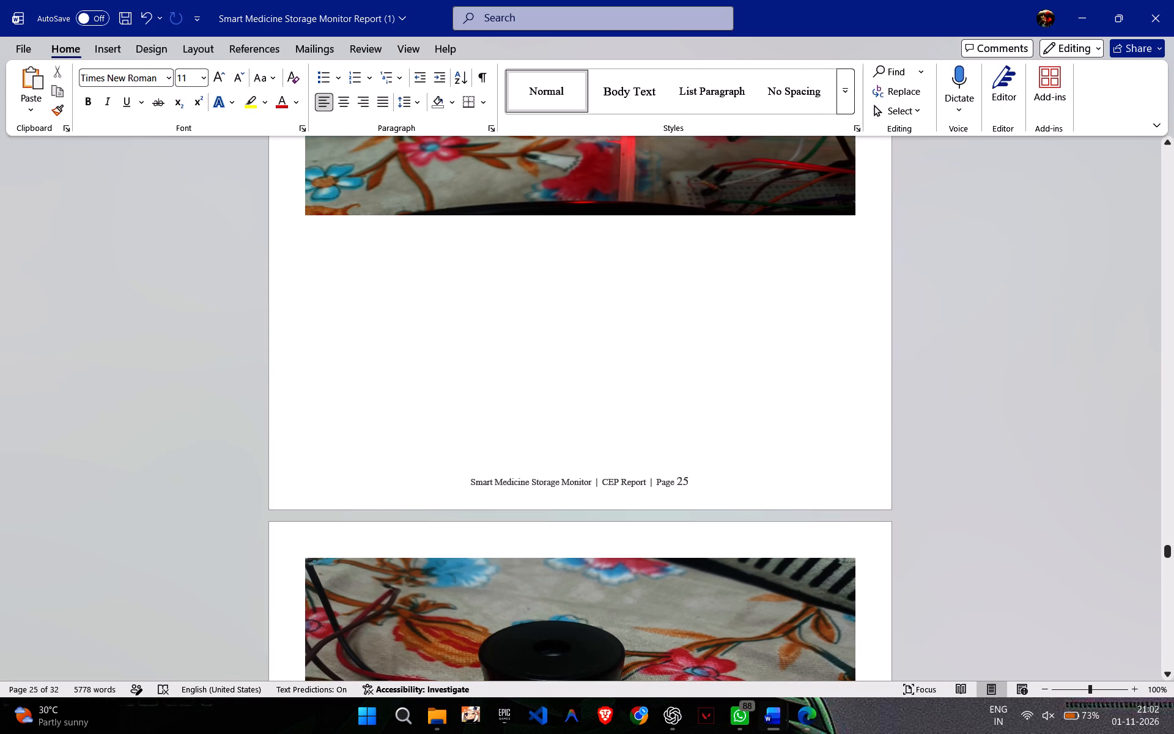
{"action": "left_click", "coordinate": [115, 51]}
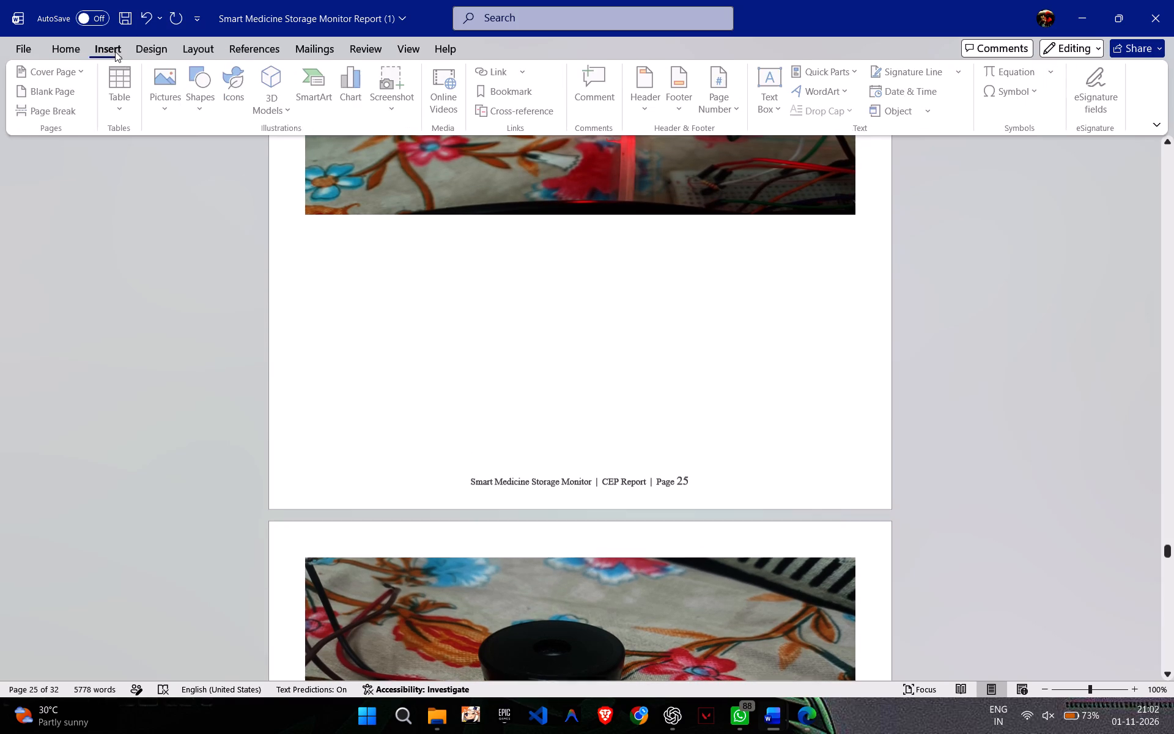
{"action": "left_click", "coordinate": [174, 108]}
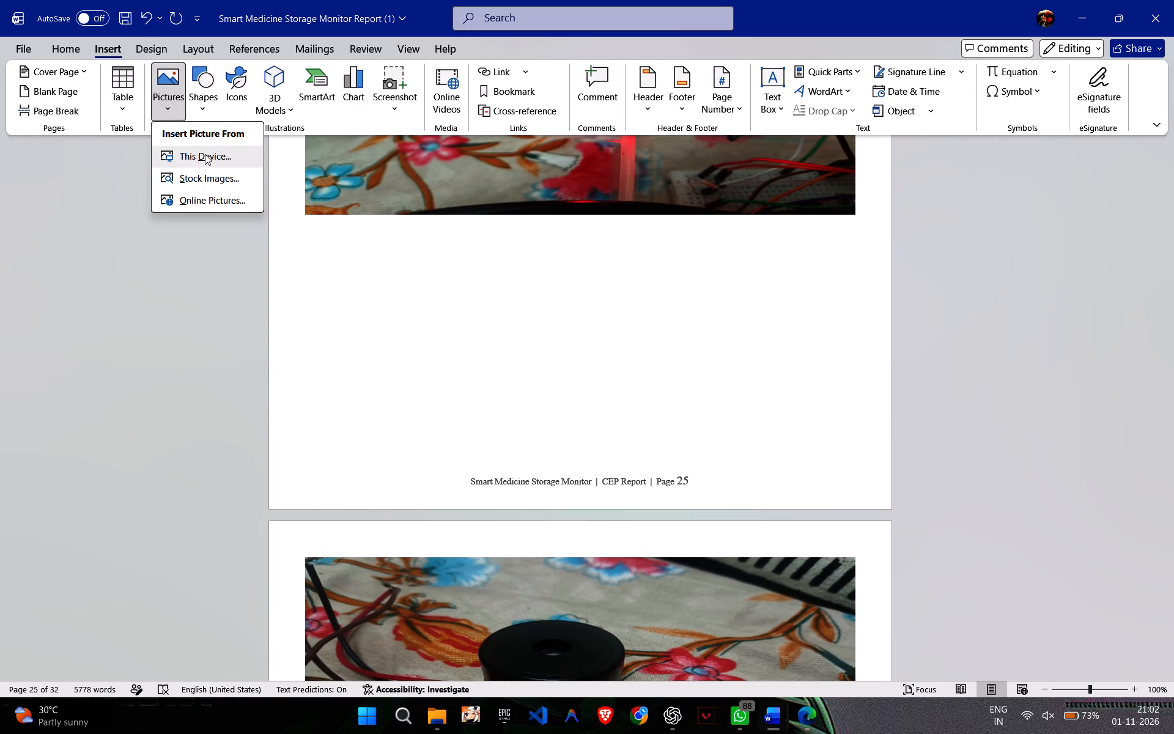
{"action": "left_click", "coordinate": [205, 154]}
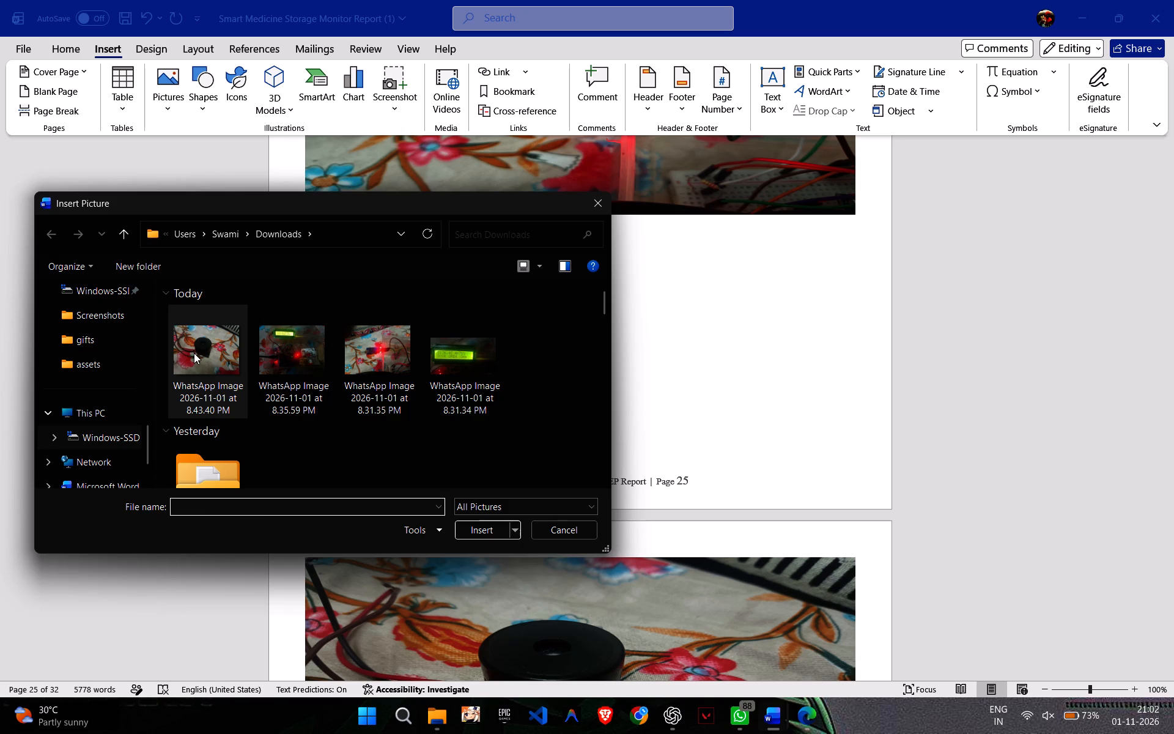
{"action": "double_click", "coordinate": [194, 353]}
{"action": "left_click", "coordinate": [429, 444]}
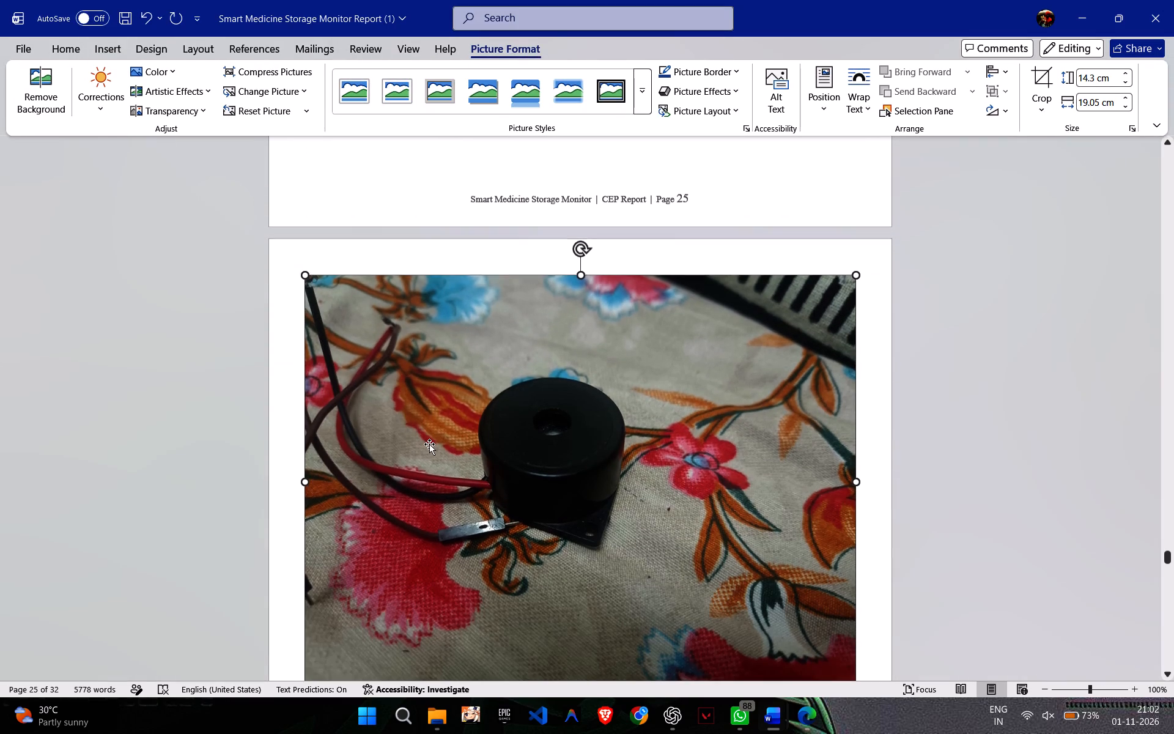
Delete both buzzer photographs, the full-size one and the height-reduced one, located after the sensor photograph.
{"action": "key", "text": "Delete"}
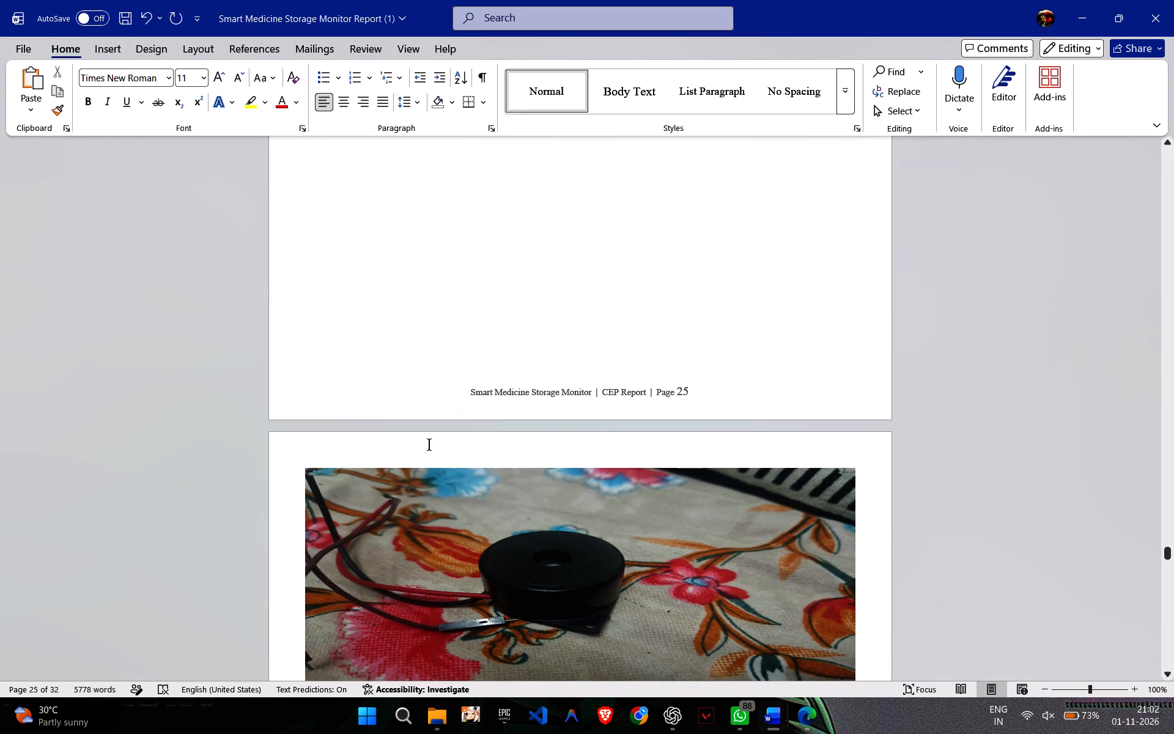
{"action": "left_click", "coordinate": [439, 554]}
{"action": "key", "text": "Delete"}
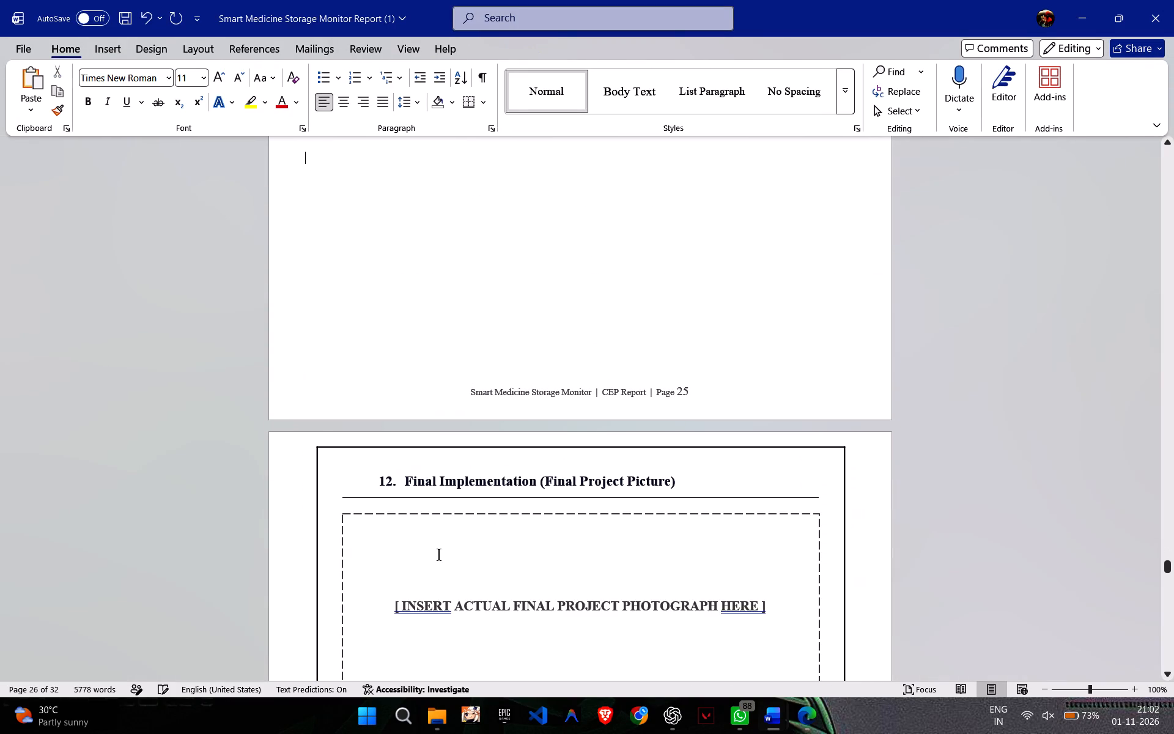
Reduce the height of the LCD photograph above the sensor photograph by roughly 20 percent, keeping its width.
{"action": "scroll", "coordinate": [414, 222], "scroll_direction": "up", "scroll_amount": 1}
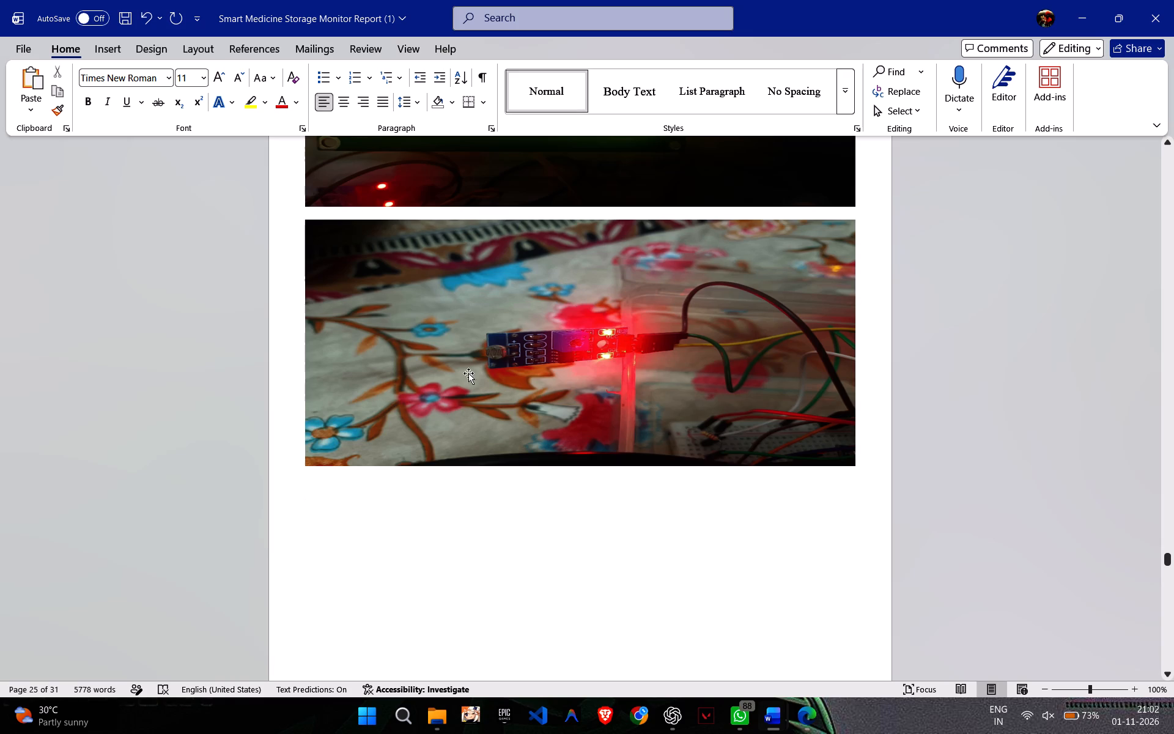
{"action": "scroll", "coordinate": [494, 350], "scroll_direction": "up", "scroll_amount": 1}
{"action": "left_click", "coordinate": [494, 350]}
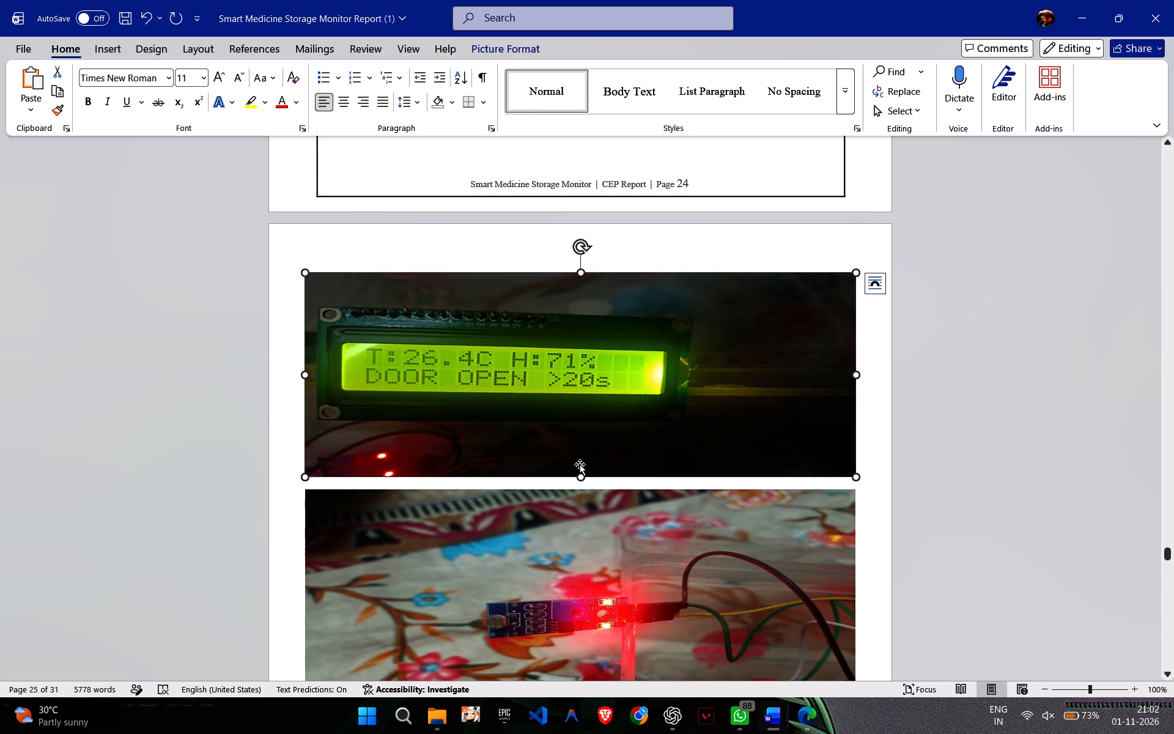
{"action": "left_click_drag", "start_coordinate": [581, 477], "coordinate": [578, 434]}
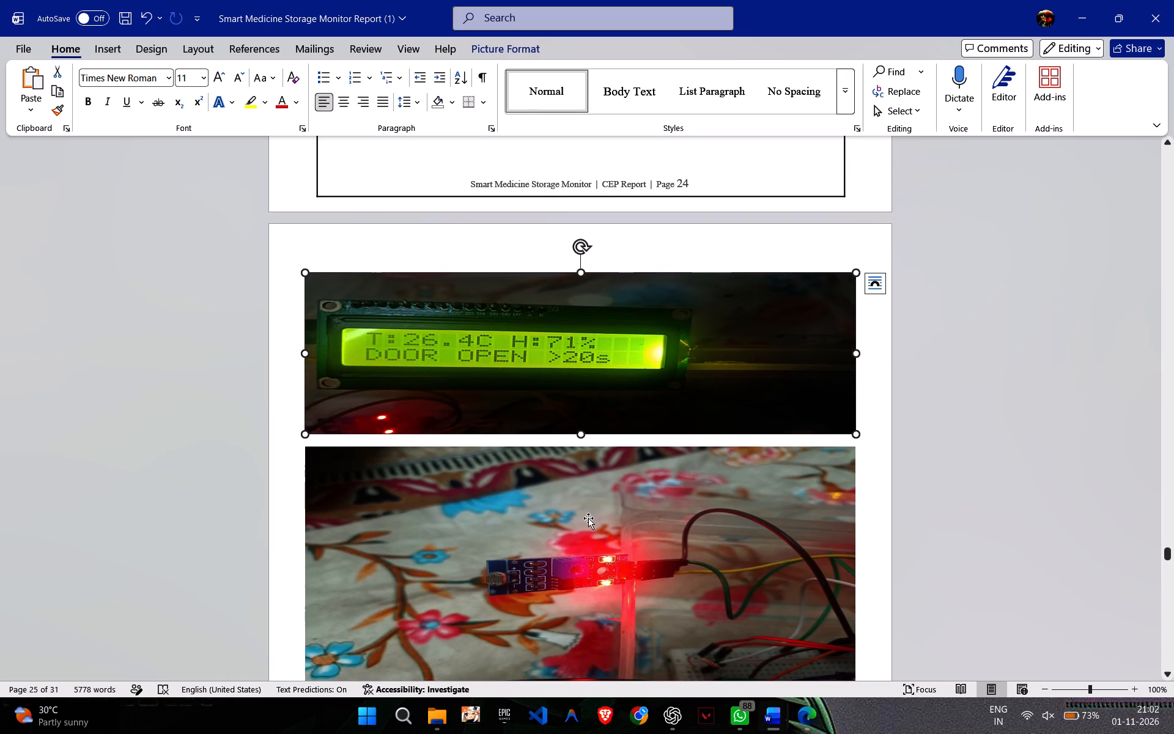
Remove the extra blank line beneath the sensor photograph.
{"action": "scroll", "coordinate": [588, 518], "scroll_direction": "down", "scroll_amount": 2}
{"action": "left_click", "coordinate": [452, 514]}
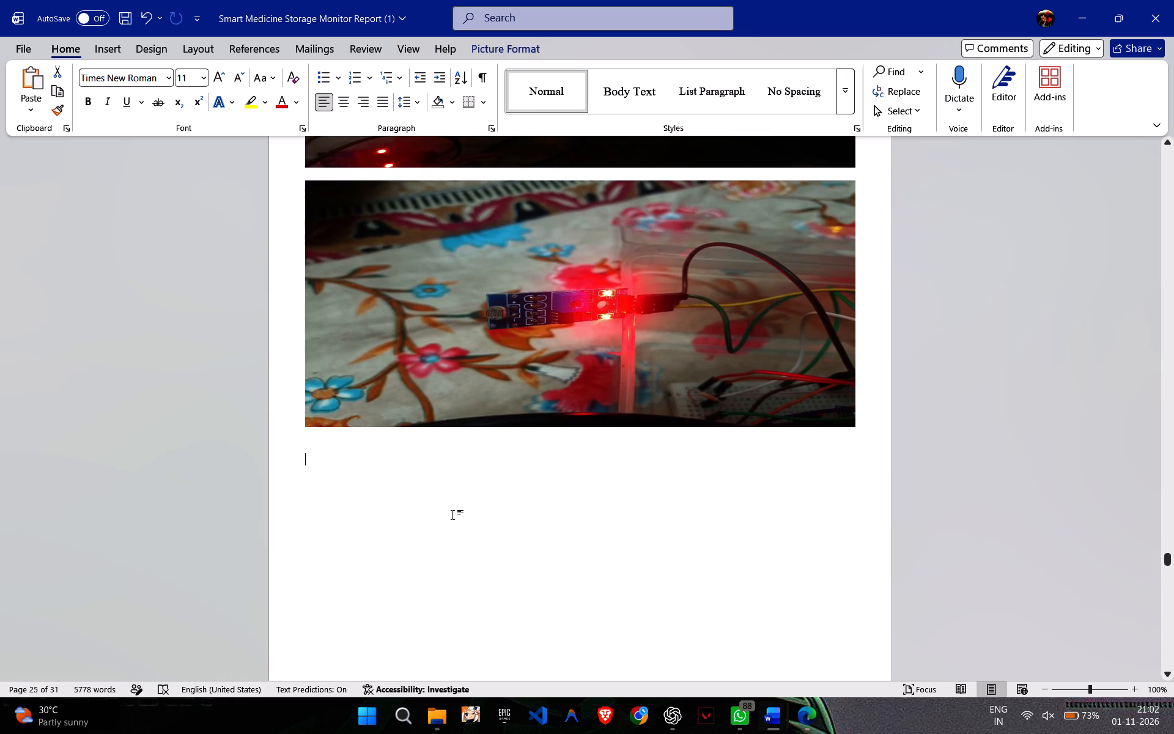
{"action": "scroll", "coordinate": [452, 514], "scroll_direction": "down", "scroll_amount": 1}
{"action": "key", "text": "BackSpace"}
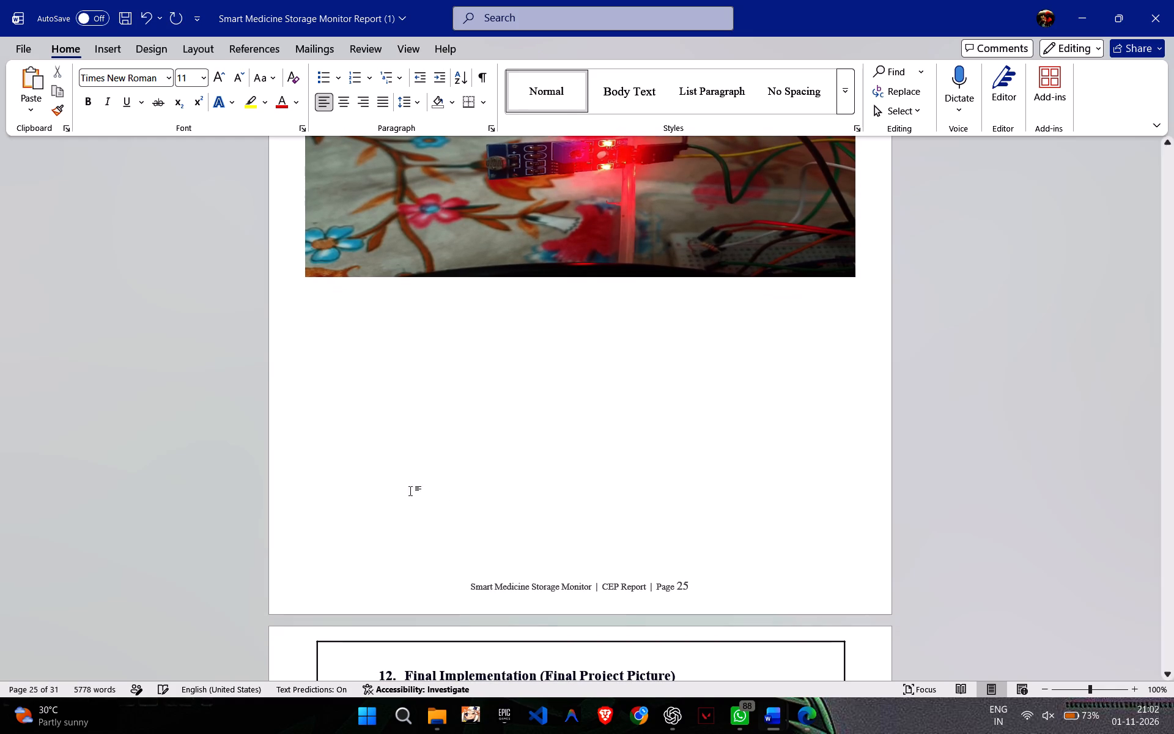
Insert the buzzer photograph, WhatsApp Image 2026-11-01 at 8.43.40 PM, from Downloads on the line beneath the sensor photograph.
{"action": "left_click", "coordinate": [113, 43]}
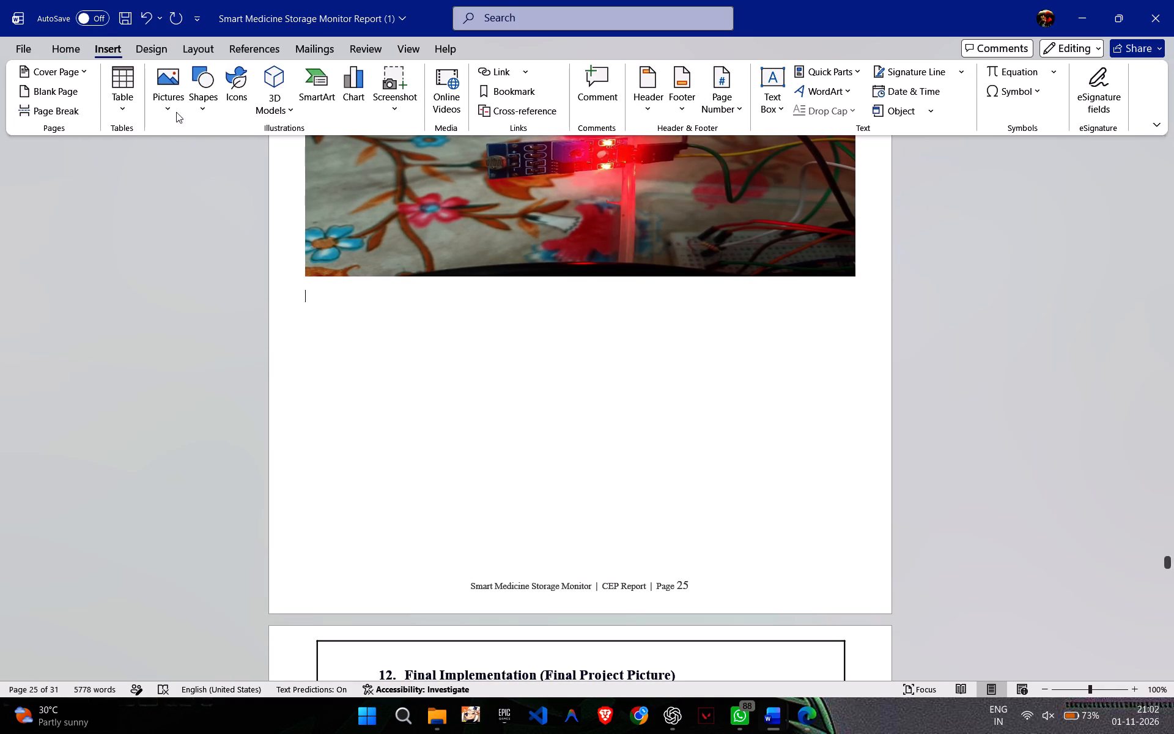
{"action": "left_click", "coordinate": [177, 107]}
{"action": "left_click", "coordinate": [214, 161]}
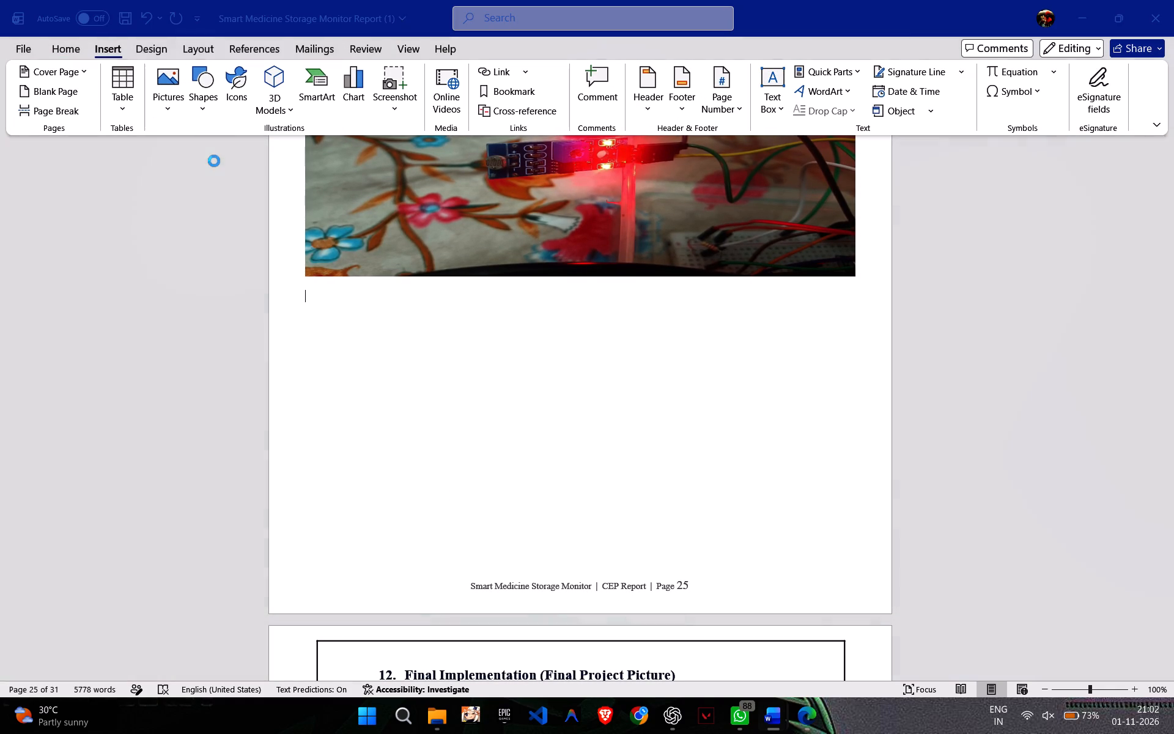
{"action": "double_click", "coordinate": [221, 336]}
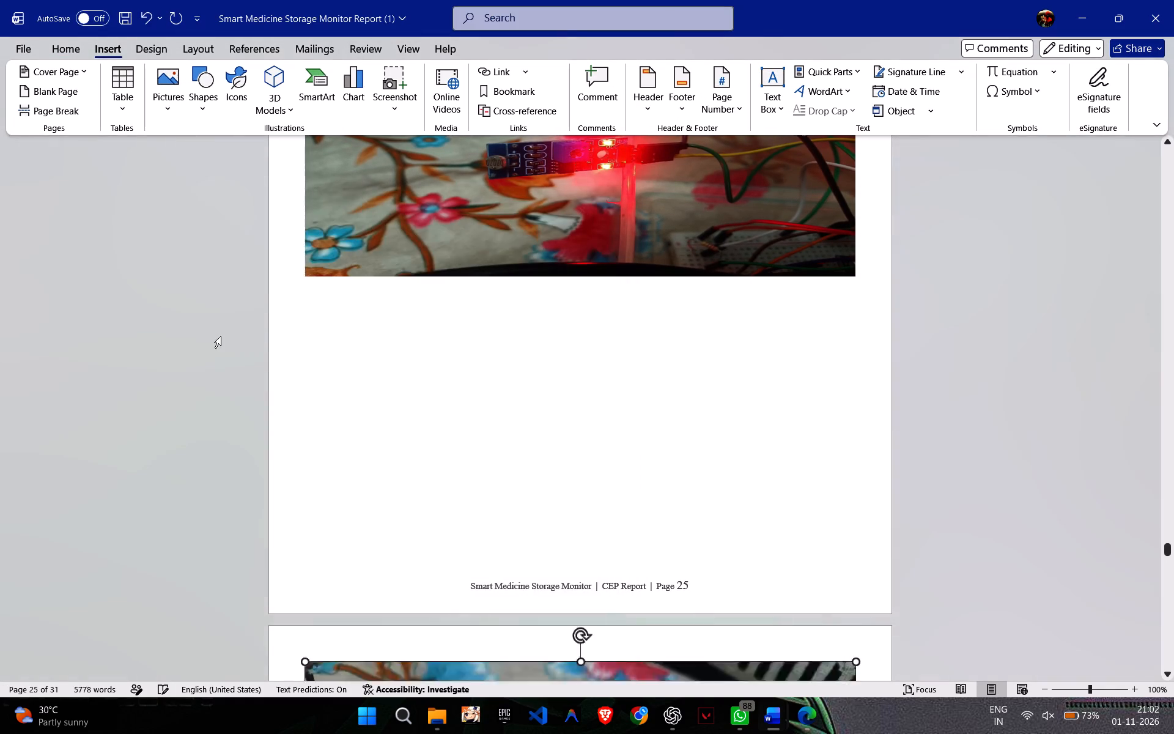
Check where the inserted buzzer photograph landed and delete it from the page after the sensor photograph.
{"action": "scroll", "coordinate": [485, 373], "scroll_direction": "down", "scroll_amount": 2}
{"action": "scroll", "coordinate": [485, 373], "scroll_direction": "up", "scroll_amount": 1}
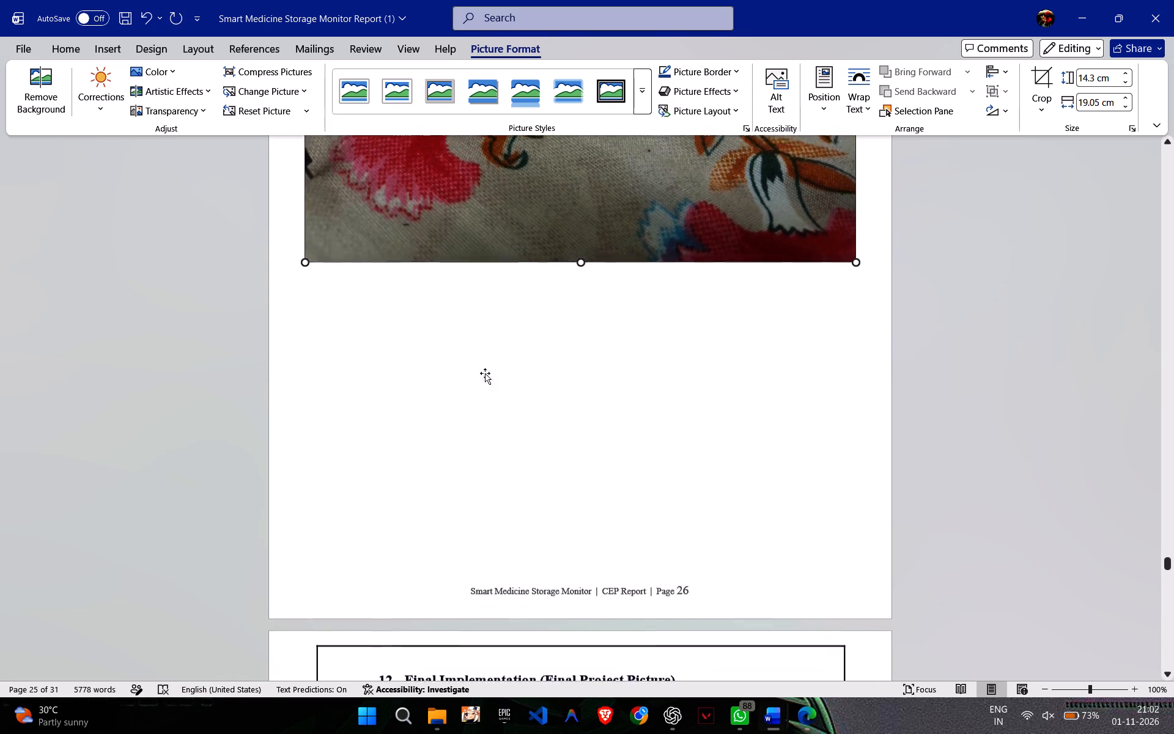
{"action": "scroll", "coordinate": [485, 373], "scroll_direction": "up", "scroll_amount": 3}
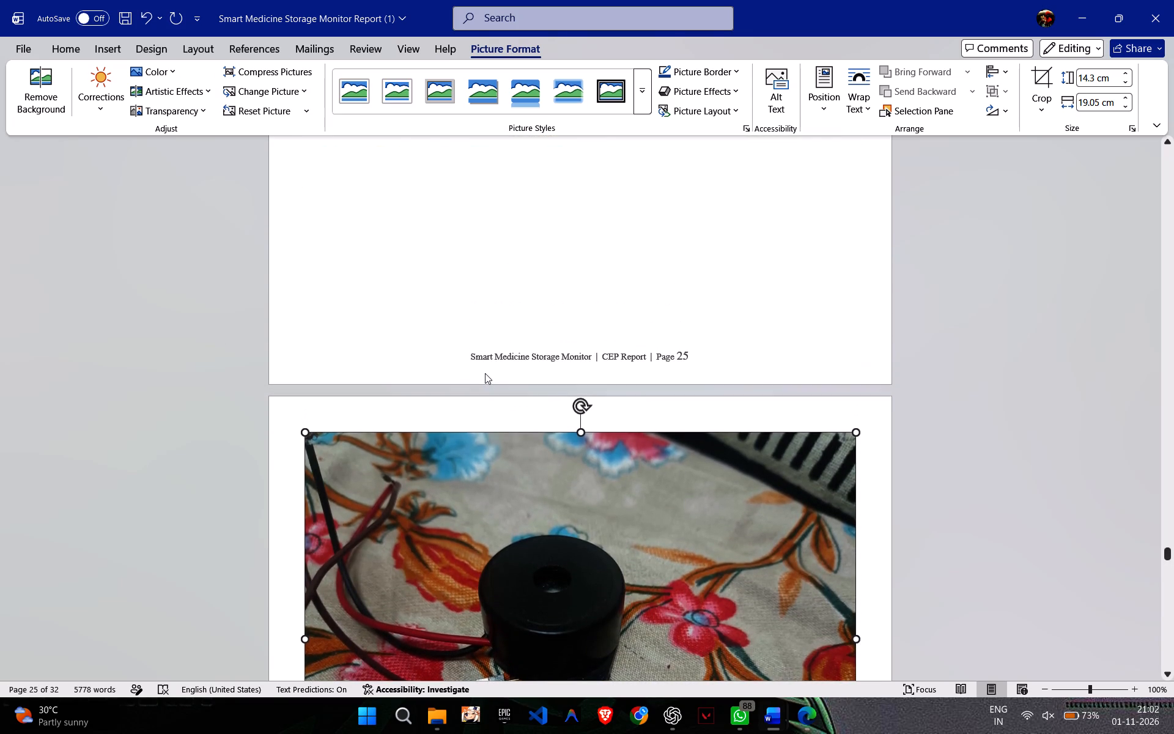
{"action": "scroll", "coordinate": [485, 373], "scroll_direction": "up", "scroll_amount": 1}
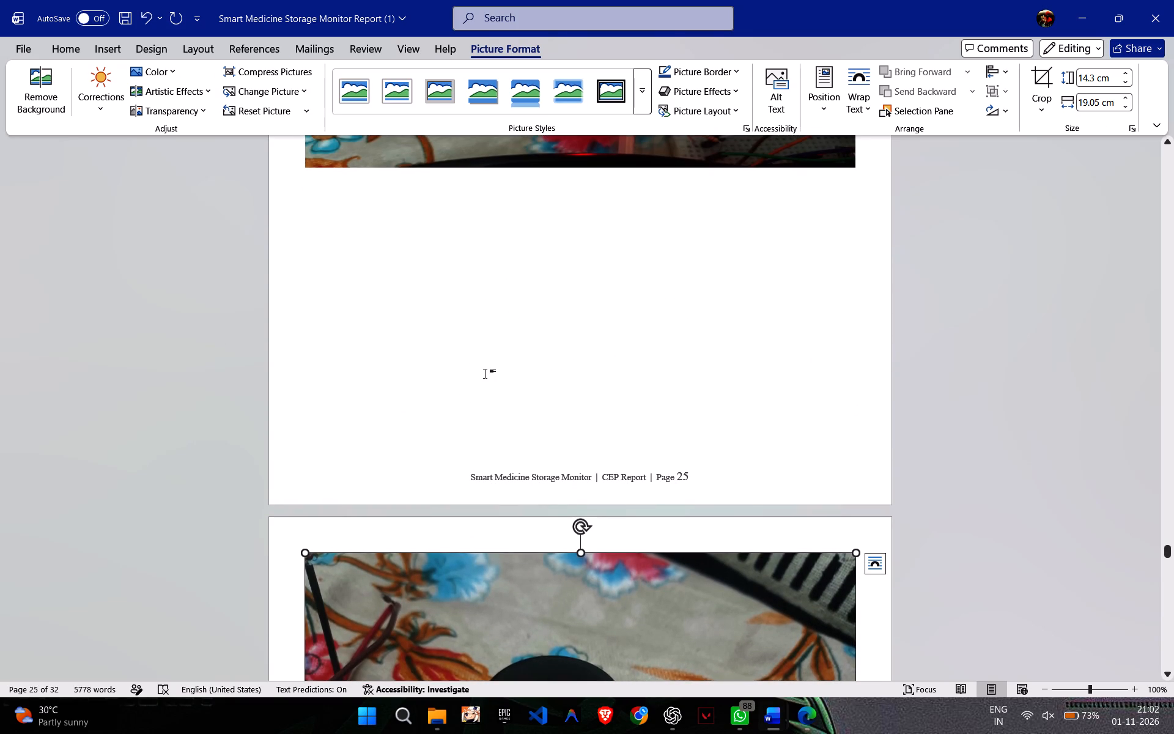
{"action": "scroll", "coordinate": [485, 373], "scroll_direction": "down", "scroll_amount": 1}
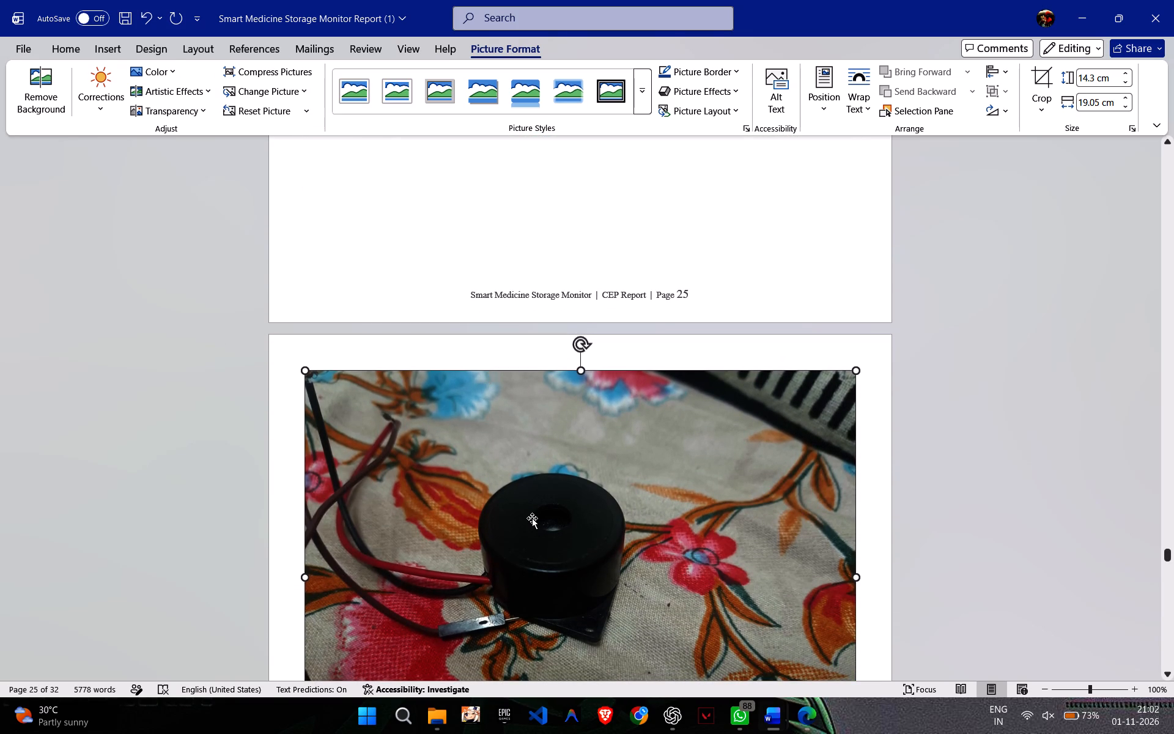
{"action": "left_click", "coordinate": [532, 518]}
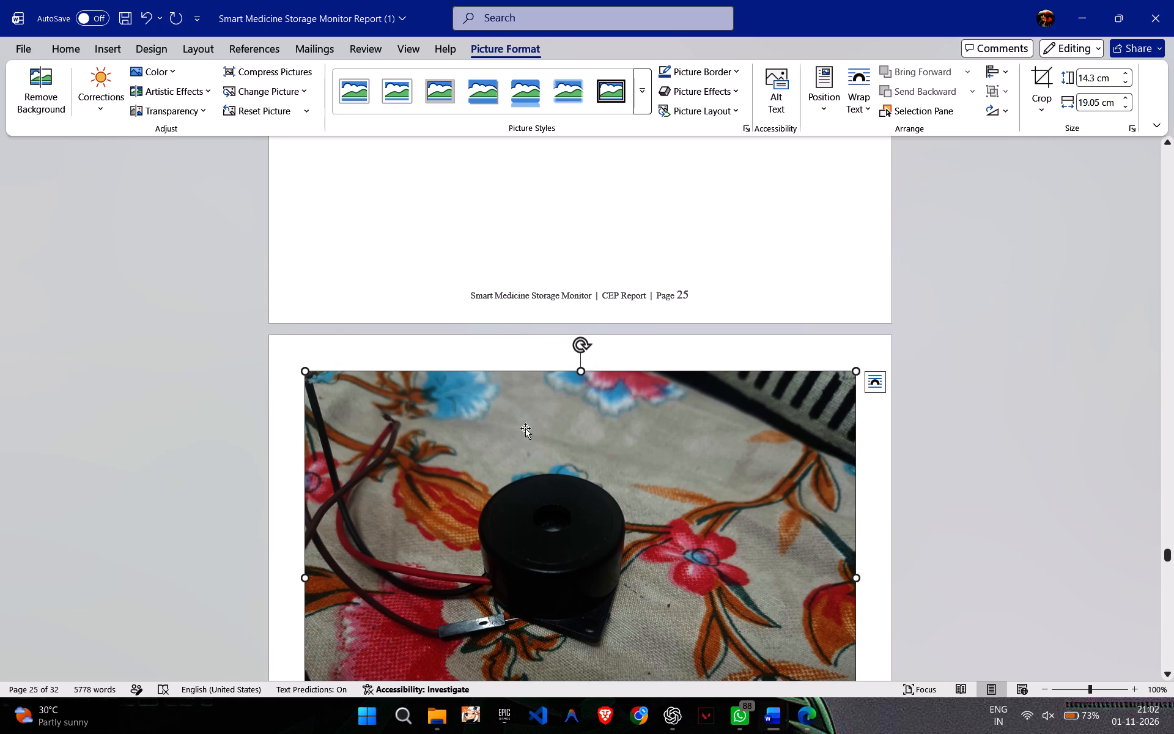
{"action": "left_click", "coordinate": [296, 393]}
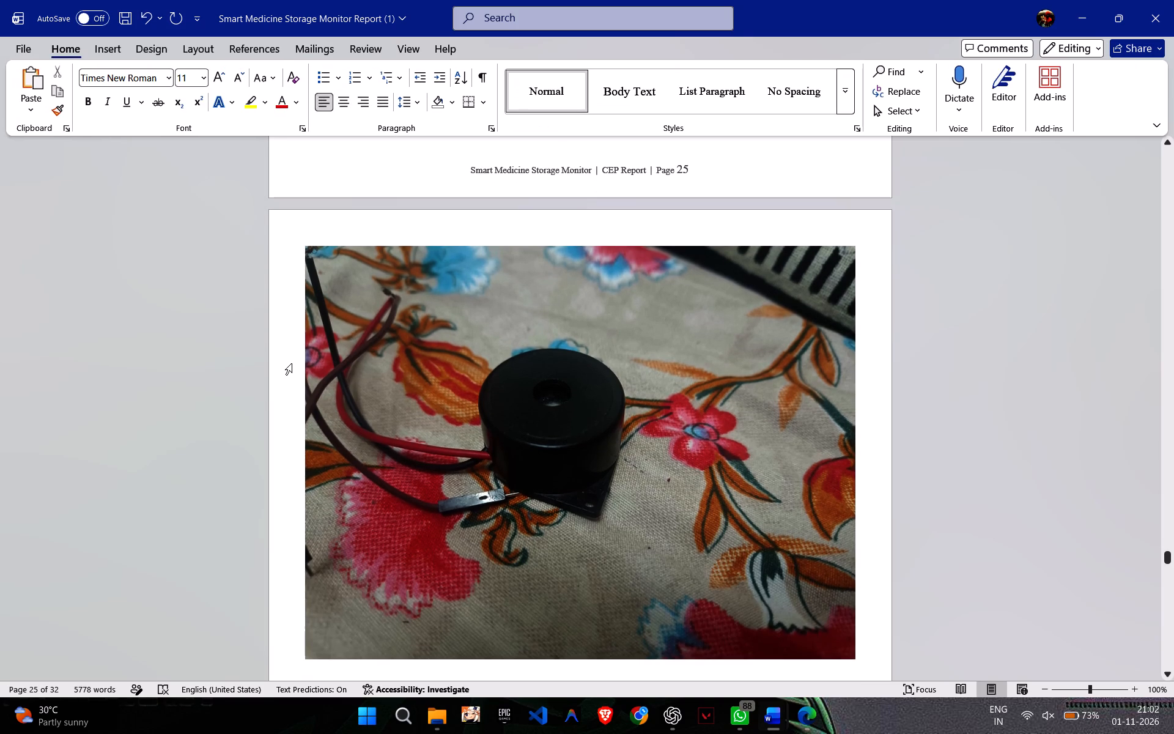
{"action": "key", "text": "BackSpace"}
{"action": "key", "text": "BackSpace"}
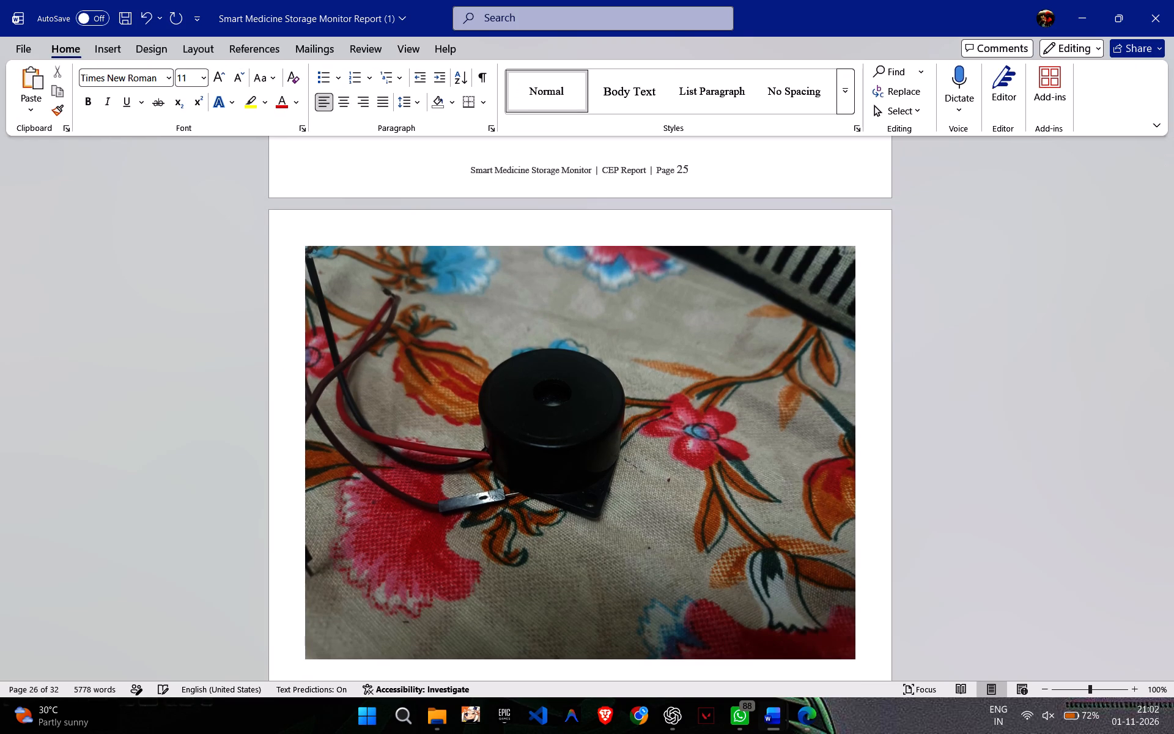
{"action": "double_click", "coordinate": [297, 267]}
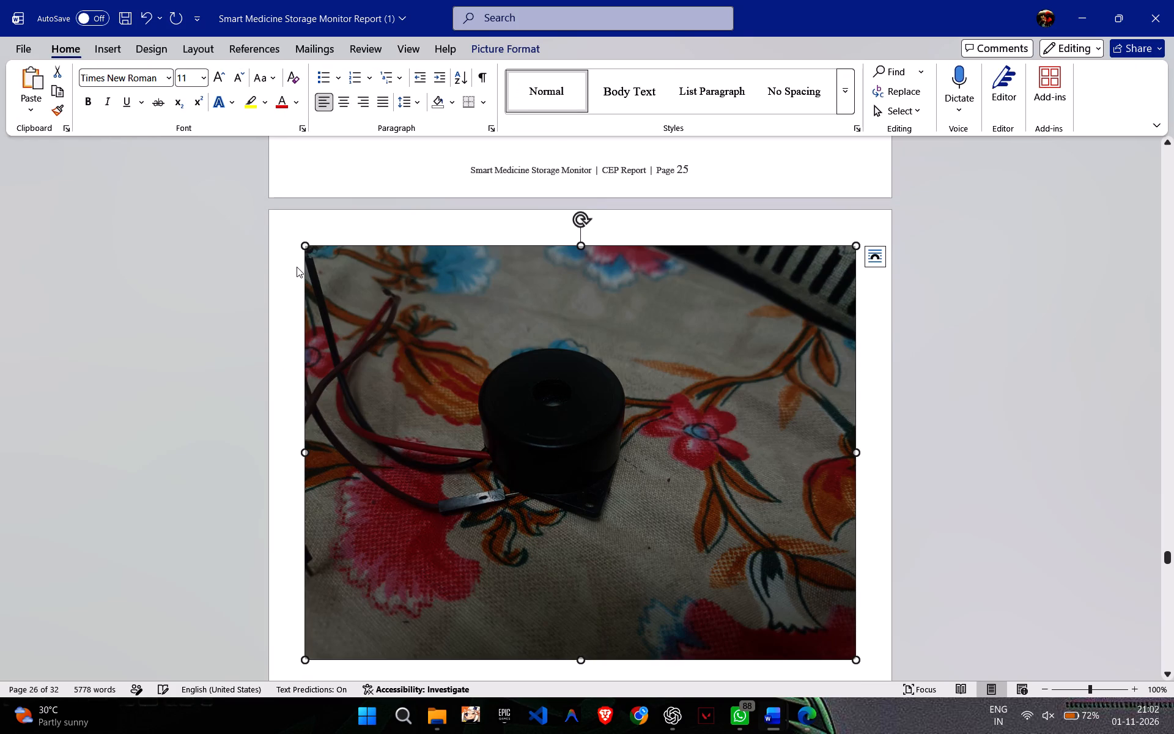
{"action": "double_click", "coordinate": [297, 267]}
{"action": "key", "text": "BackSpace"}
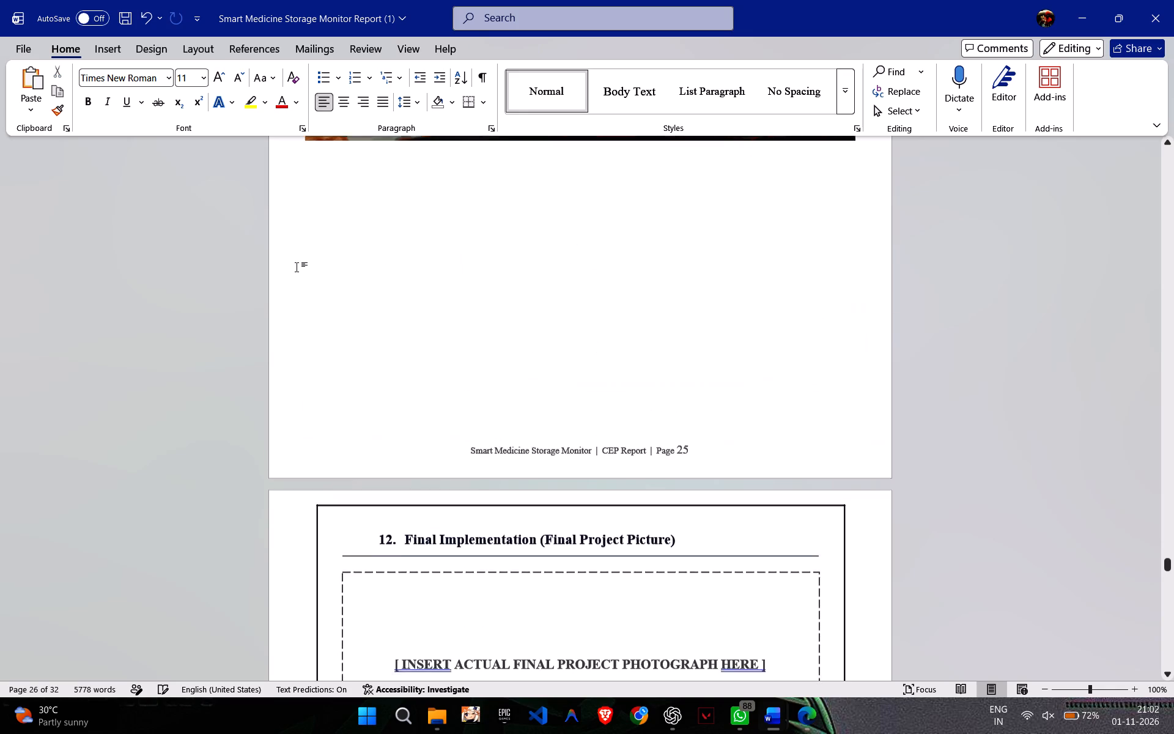
Remove the blank line above the LCD photograph at the start of its page.
{"action": "scroll", "coordinate": [297, 267], "scroll_direction": "up", "scroll_amount": 4}
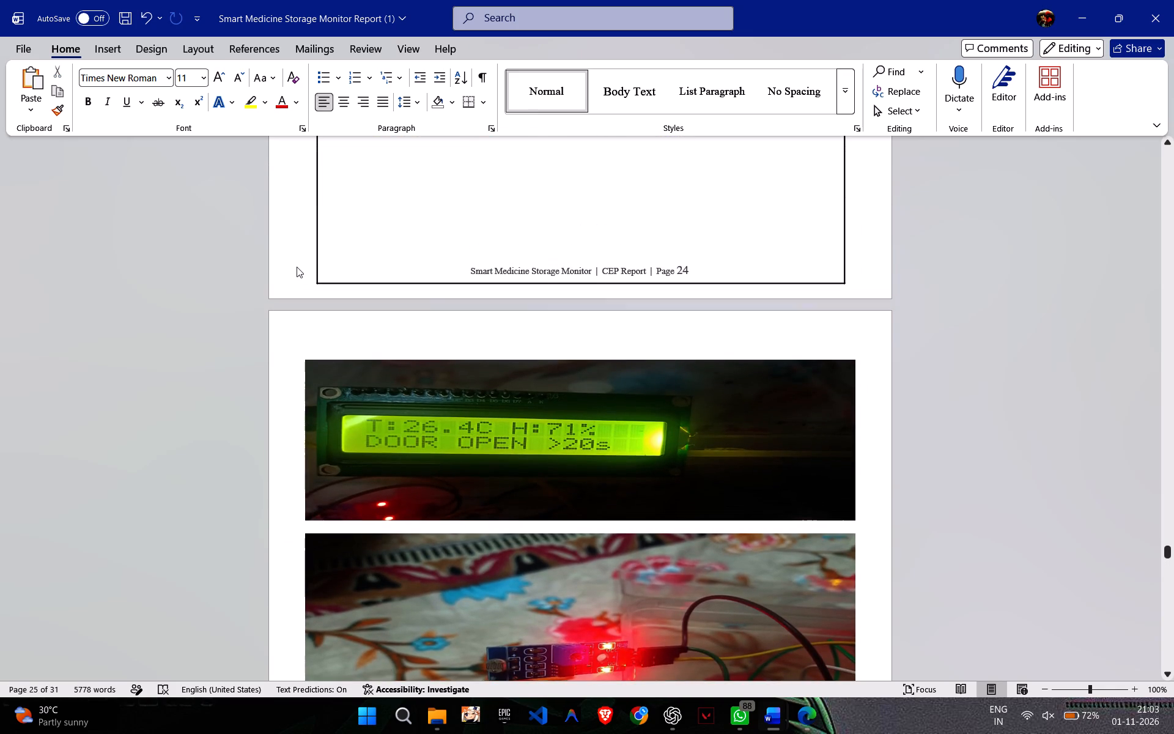
{"action": "left_click", "coordinate": [334, 341]}
{"action": "key", "text": "BackSpace"}
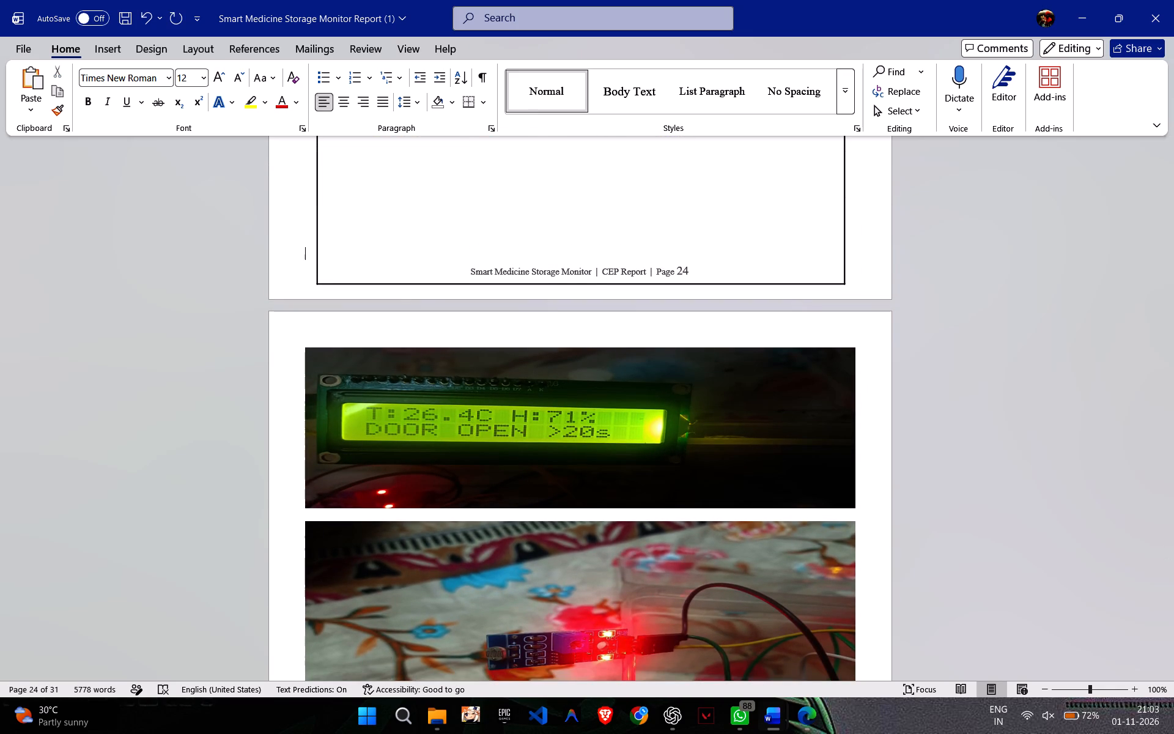
{"action": "key", "text": "BackSpace"}
Tidy the line beneath the sensor photograph and insert WhatsApp Image 2026-11-01 at 8.43.40 PM there from Downloads.
{"action": "scroll", "coordinate": [334, 341], "scroll_direction": "down", "scroll_amount": 2}
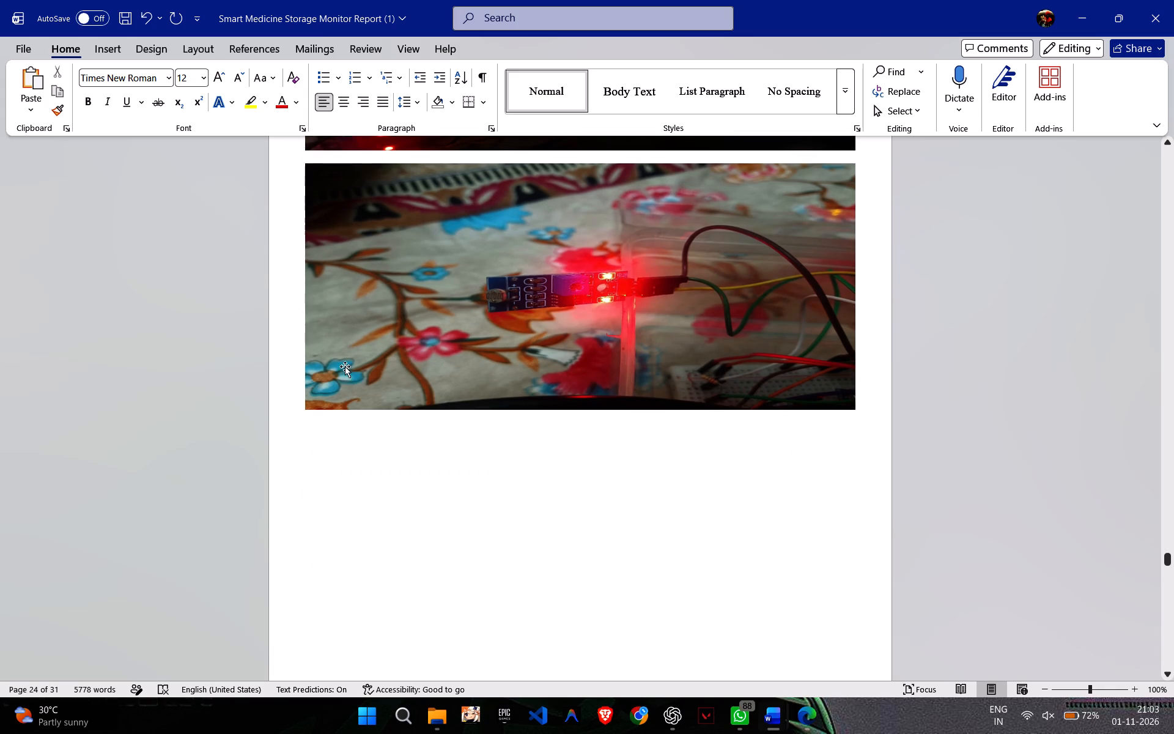
{"action": "left_click", "coordinate": [400, 541]}
{"action": "left_click", "coordinate": [400, 541]}
{"action": "left_click", "coordinate": [389, 490]}
{"action": "double_click", "coordinate": [389, 490]}
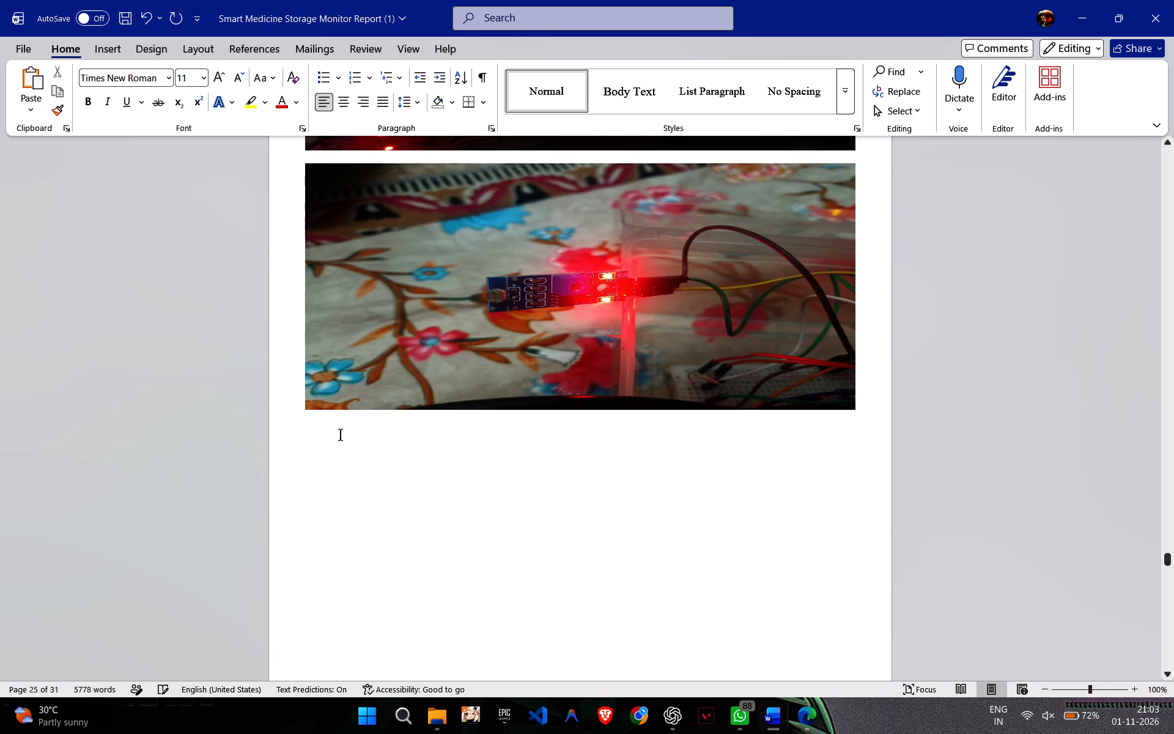
{"action": "double_click", "coordinate": [340, 434]}
{"action": "key", "text": "BackSpace"}
{"action": "left_click", "coordinate": [115, 43]}
{"action": "left_click", "coordinate": [175, 96]}
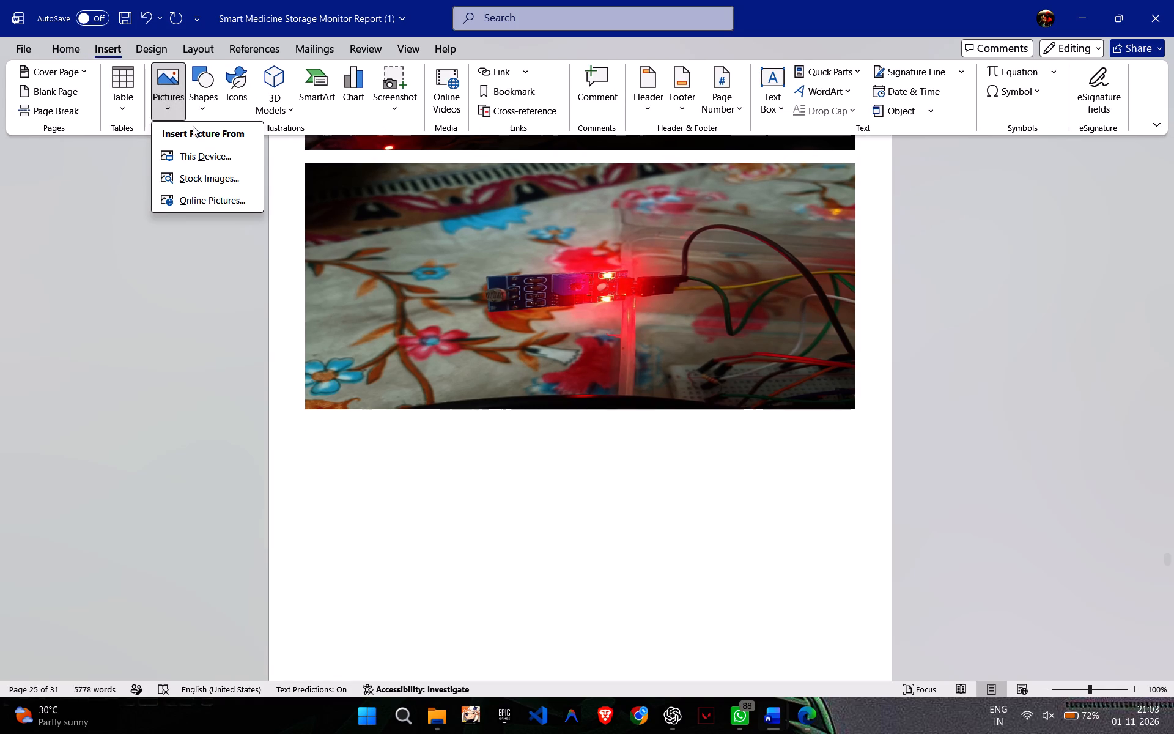
{"action": "left_click", "coordinate": [200, 153]}
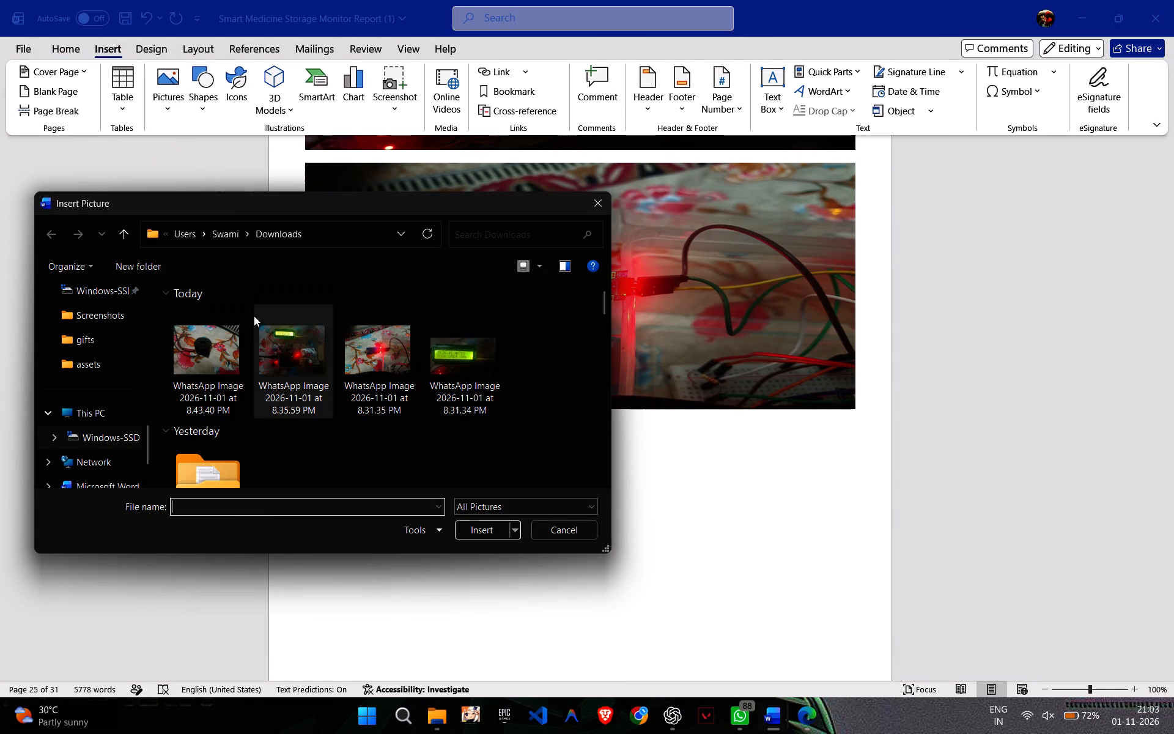
{"action": "double_click", "coordinate": [221, 341]}
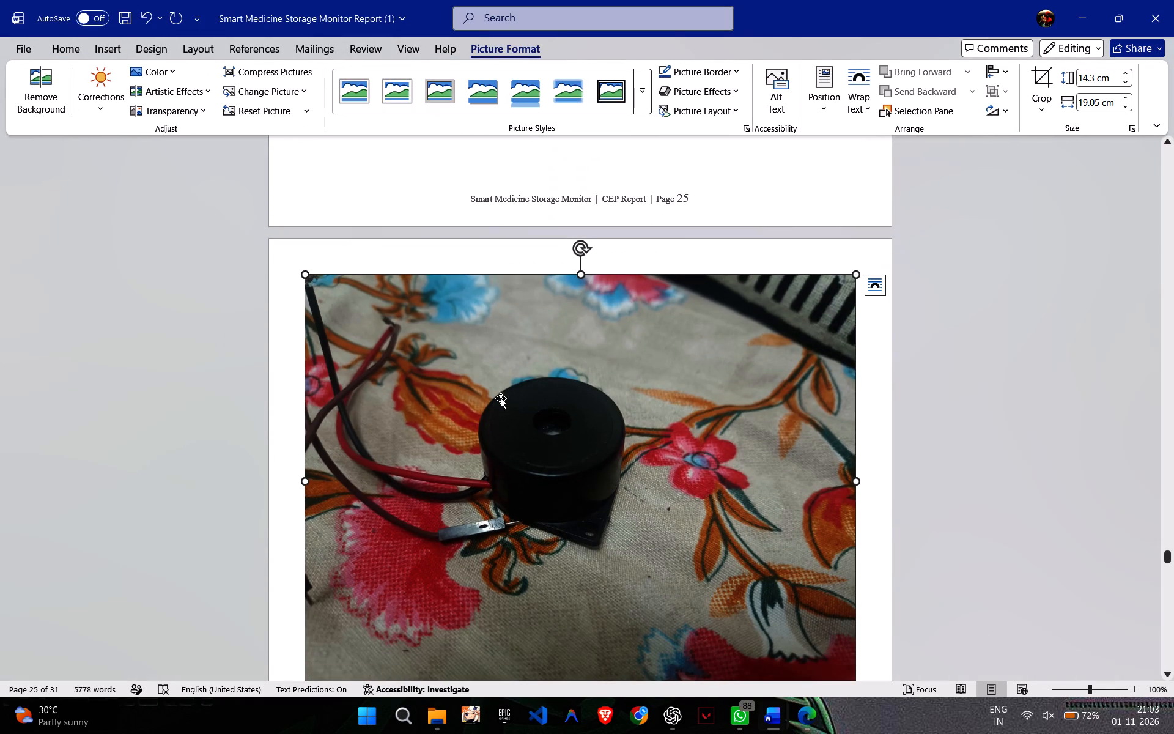
Move the buzzer photograph up so it sits between the LCD photograph and the sensor photograph.
{"action": "left_click_drag", "start_coordinate": [599, 375], "coordinate": [569, 167]}
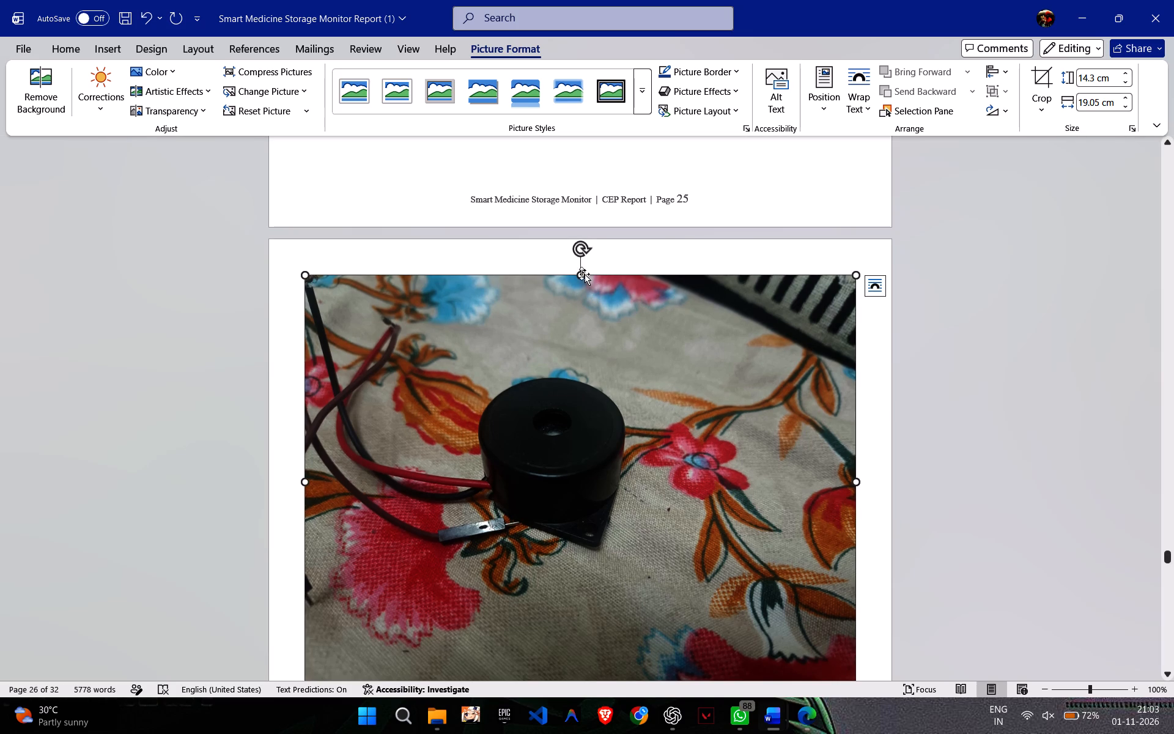
{"action": "left_click_drag", "start_coordinate": [588, 274], "coordinate": [578, 178]}
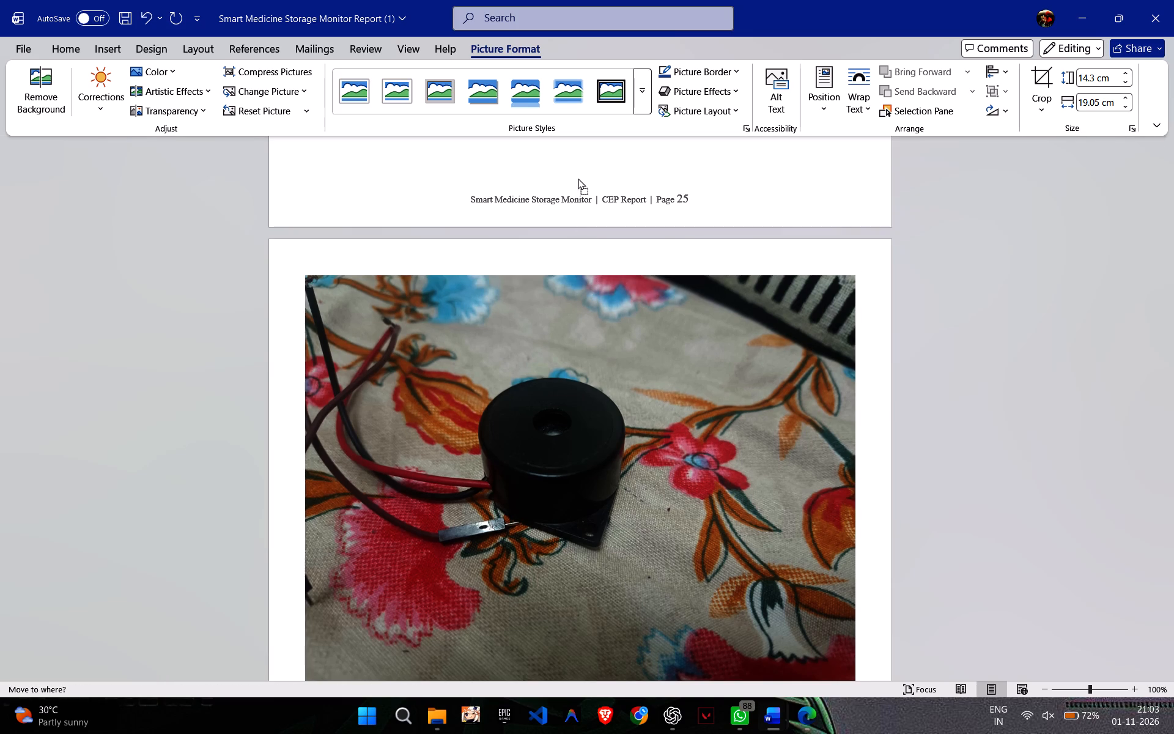
{"action": "left_click_drag", "start_coordinate": [578, 178], "coordinate": [624, 187]}
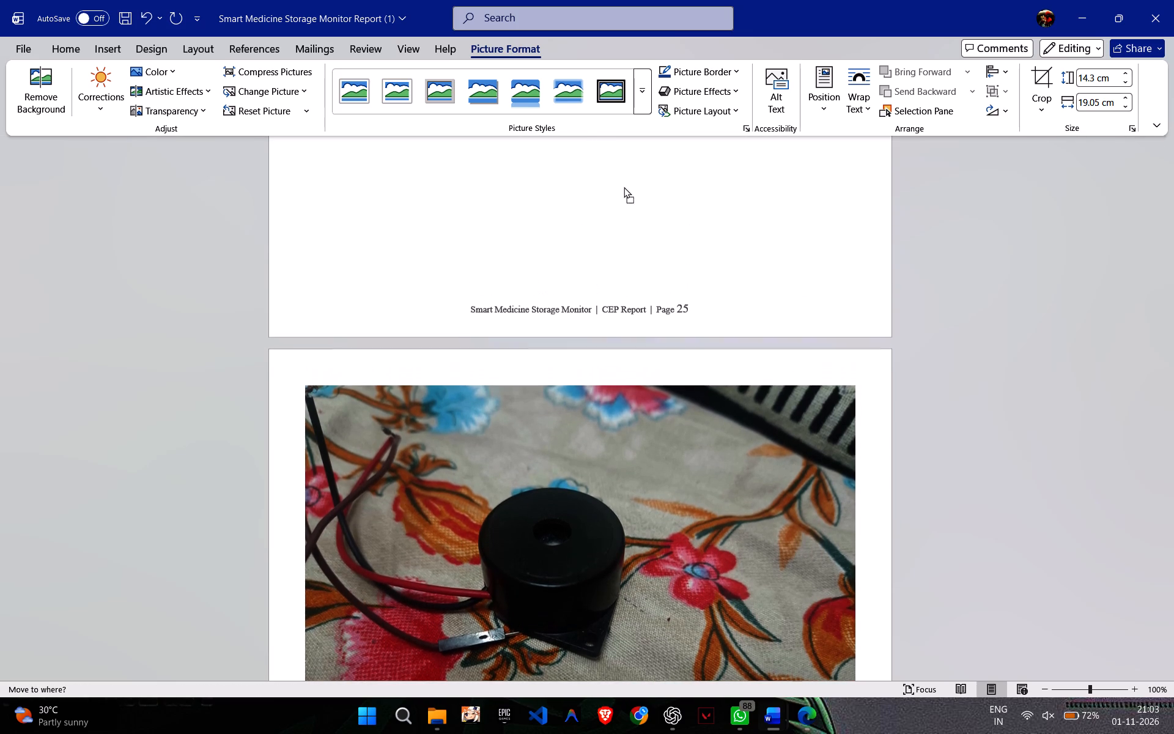
{"action": "left_click_drag", "start_coordinate": [624, 187], "coordinate": [541, 196]}
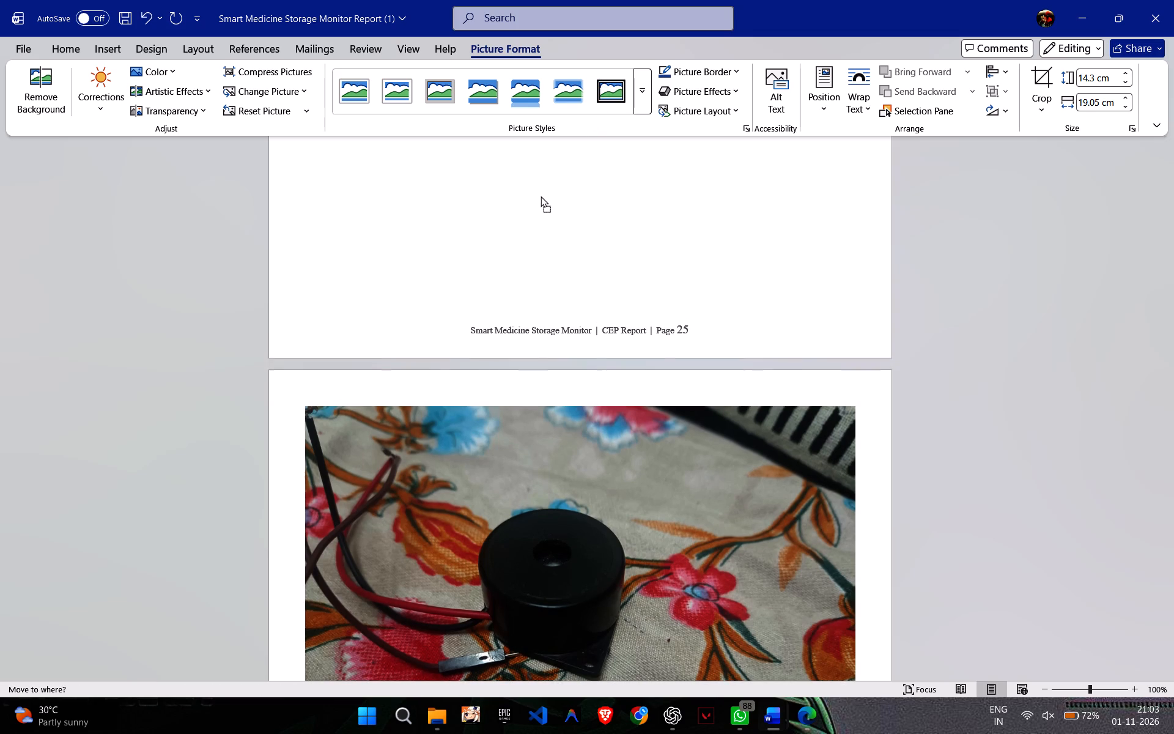
{"action": "left_click_drag", "start_coordinate": [541, 196], "coordinate": [529, 238]}
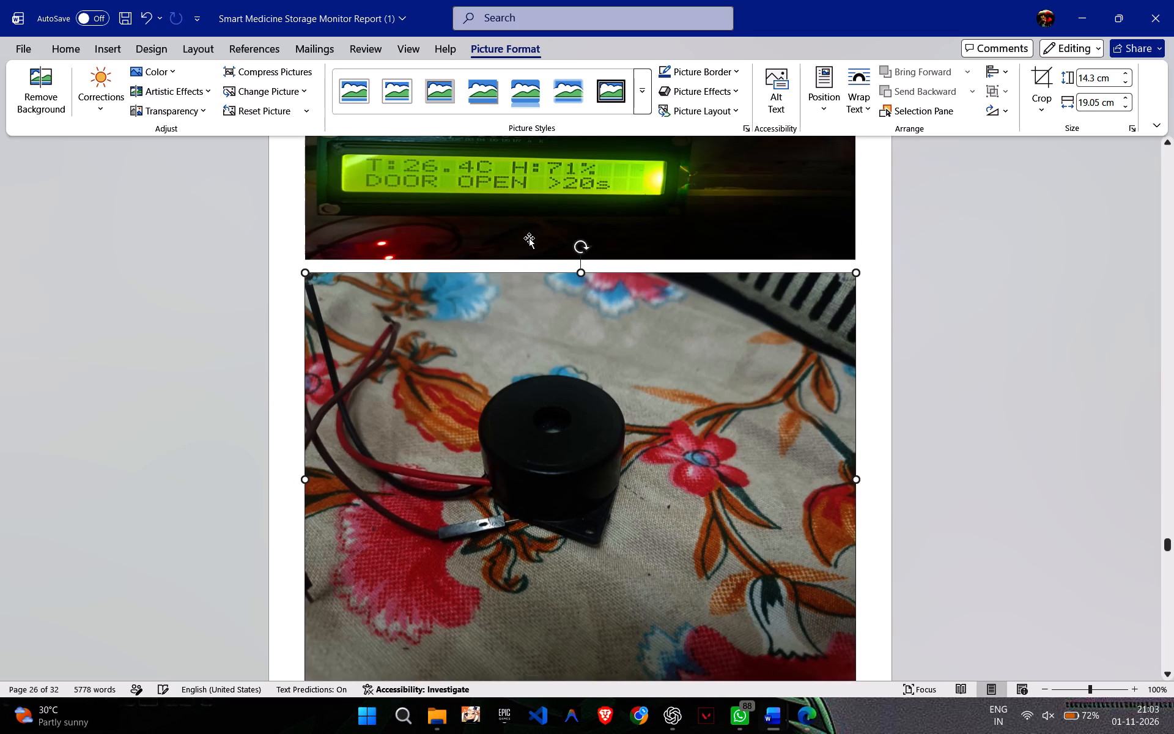
Shorten the buzzer photograph to about 7.92 cm high, keeping its width, so the sensor photograph fits on the same page.
{"action": "scroll", "coordinate": [548, 361], "scroll_direction": "up", "scroll_amount": 2}
{"action": "scroll", "coordinate": [548, 361], "scroll_direction": "down", "scroll_amount": 1}
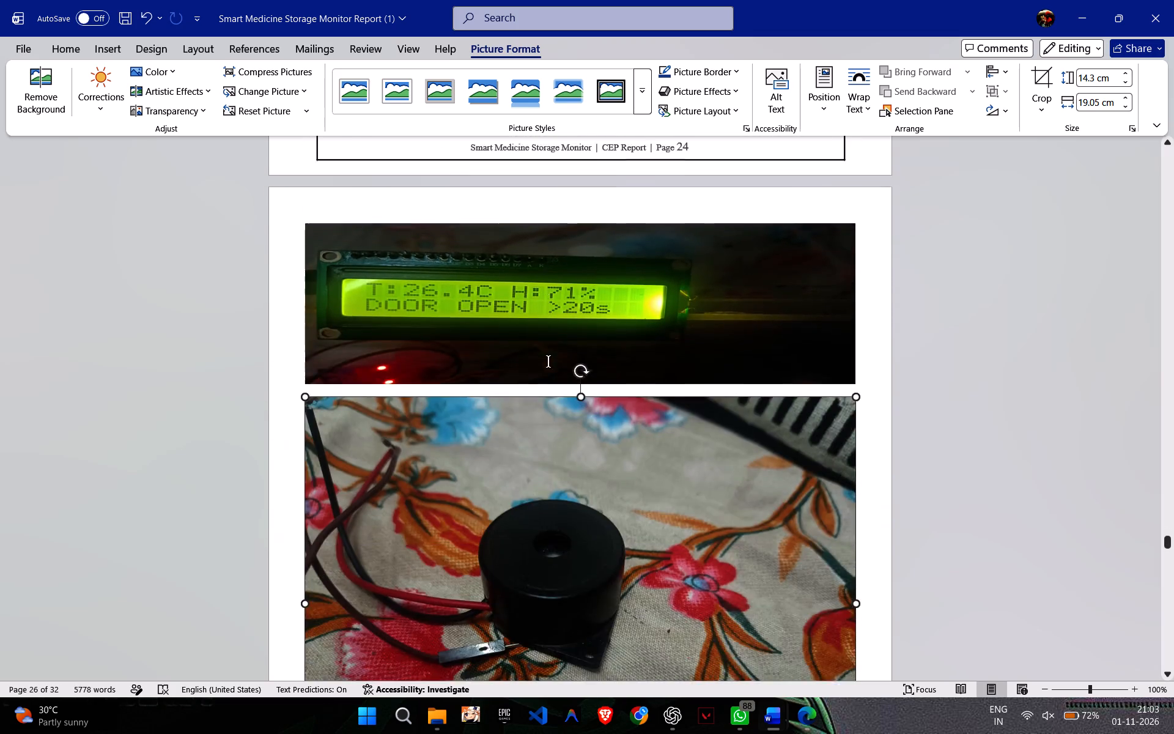
{"action": "scroll", "coordinate": [548, 361], "scroll_direction": "down", "scroll_amount": 1}
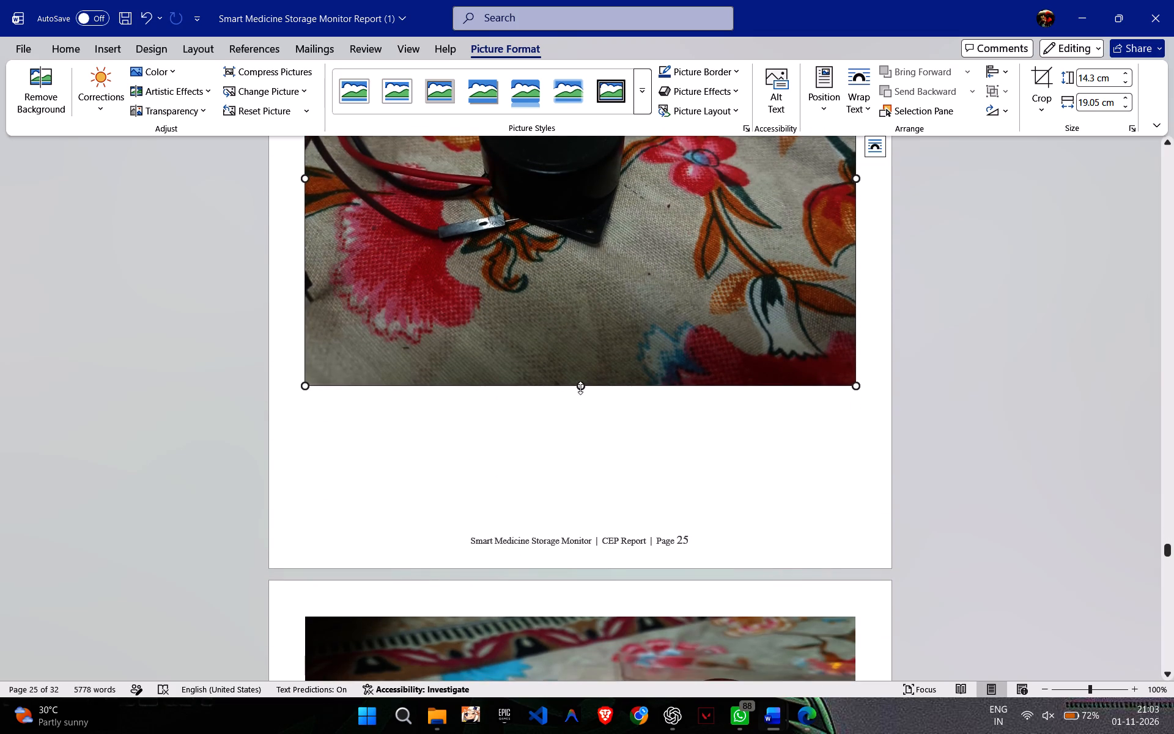
{"action": "scroll", "coordinate": [580, 388], "scroll_direction": "up", "scroll_amount": 1}
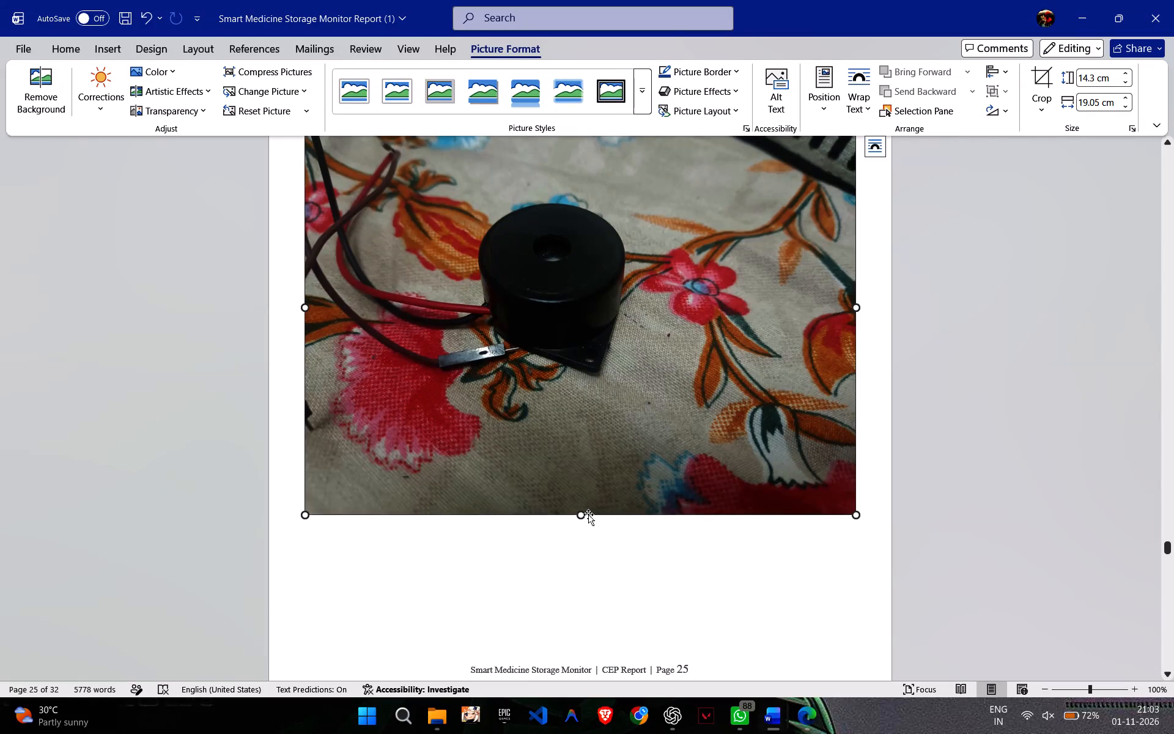
{"action": "left_click_drag", "start_coordinate": [580, 516], "coordinate": [572, 377]}
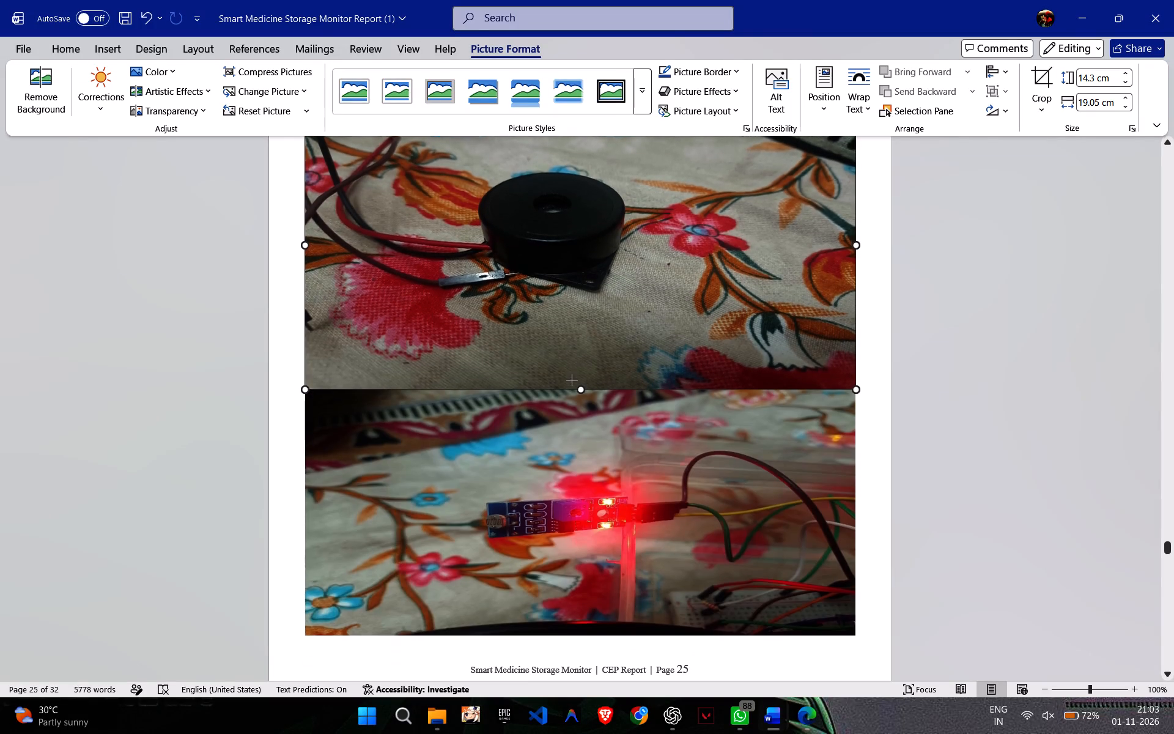
{"action": "left_click_drag", "start_coordinate": [572, 377], "coordinate": [572, 329]}
{"action": "scroll", "coordinate": [572, 329], "scroll_direction": "up", "scroll_amount": 2}
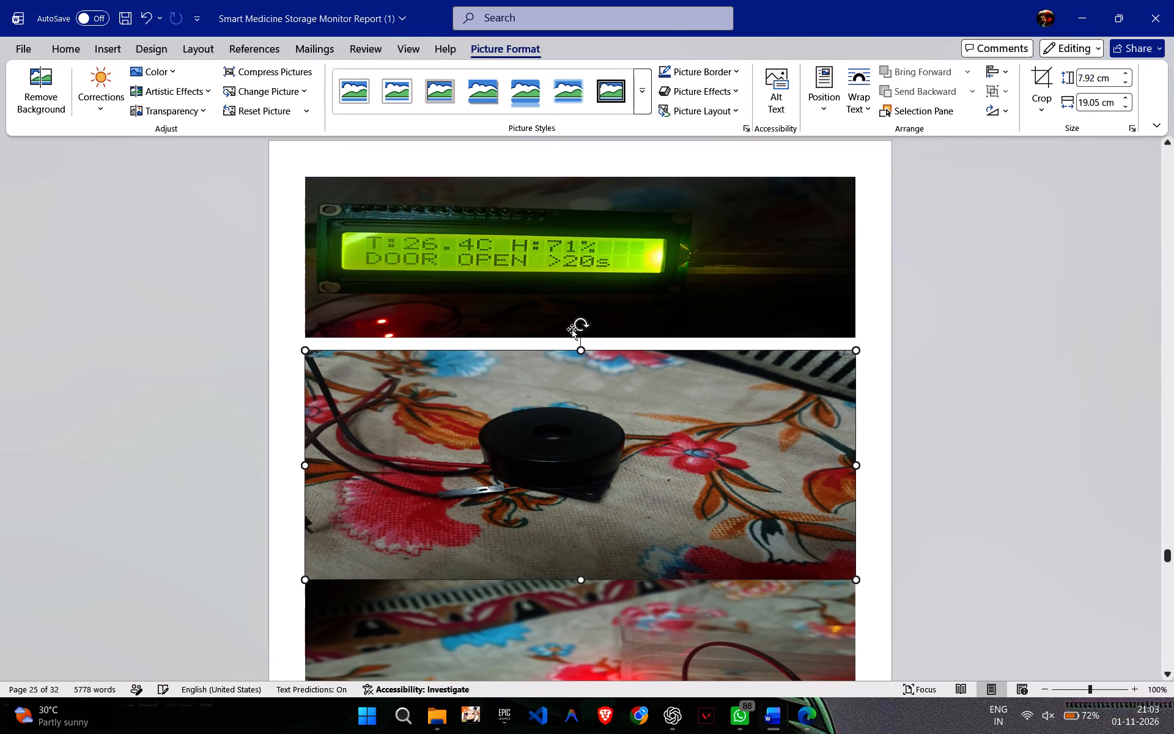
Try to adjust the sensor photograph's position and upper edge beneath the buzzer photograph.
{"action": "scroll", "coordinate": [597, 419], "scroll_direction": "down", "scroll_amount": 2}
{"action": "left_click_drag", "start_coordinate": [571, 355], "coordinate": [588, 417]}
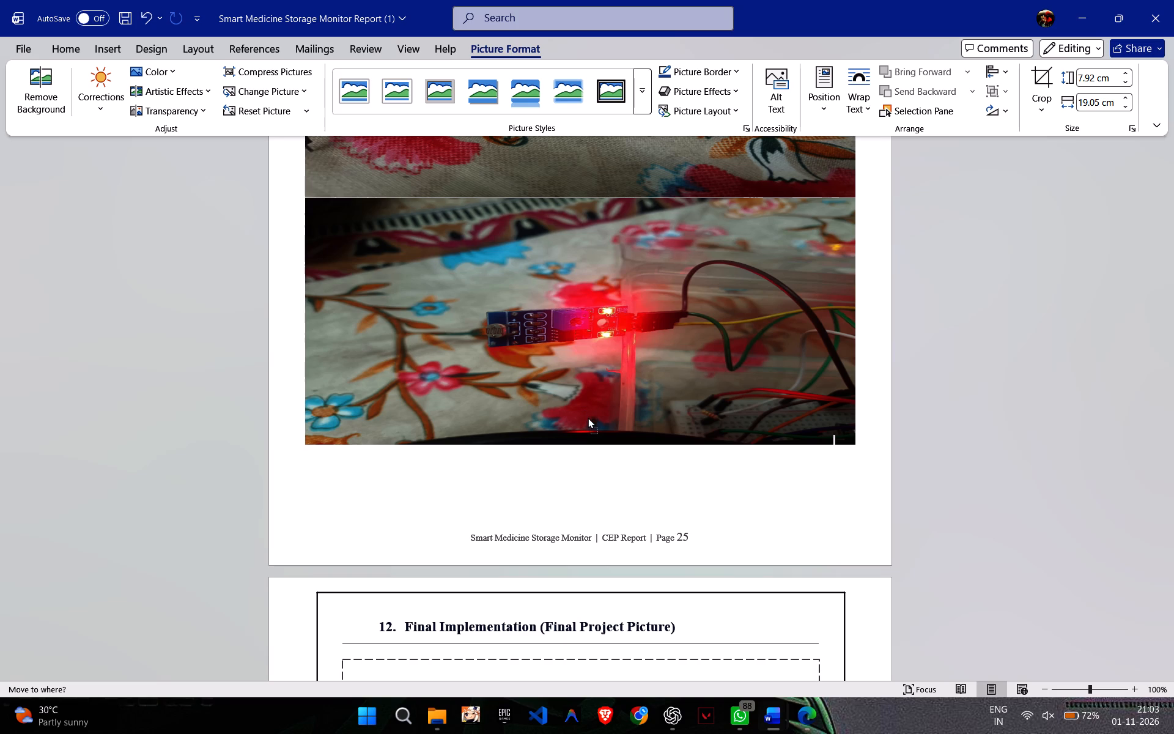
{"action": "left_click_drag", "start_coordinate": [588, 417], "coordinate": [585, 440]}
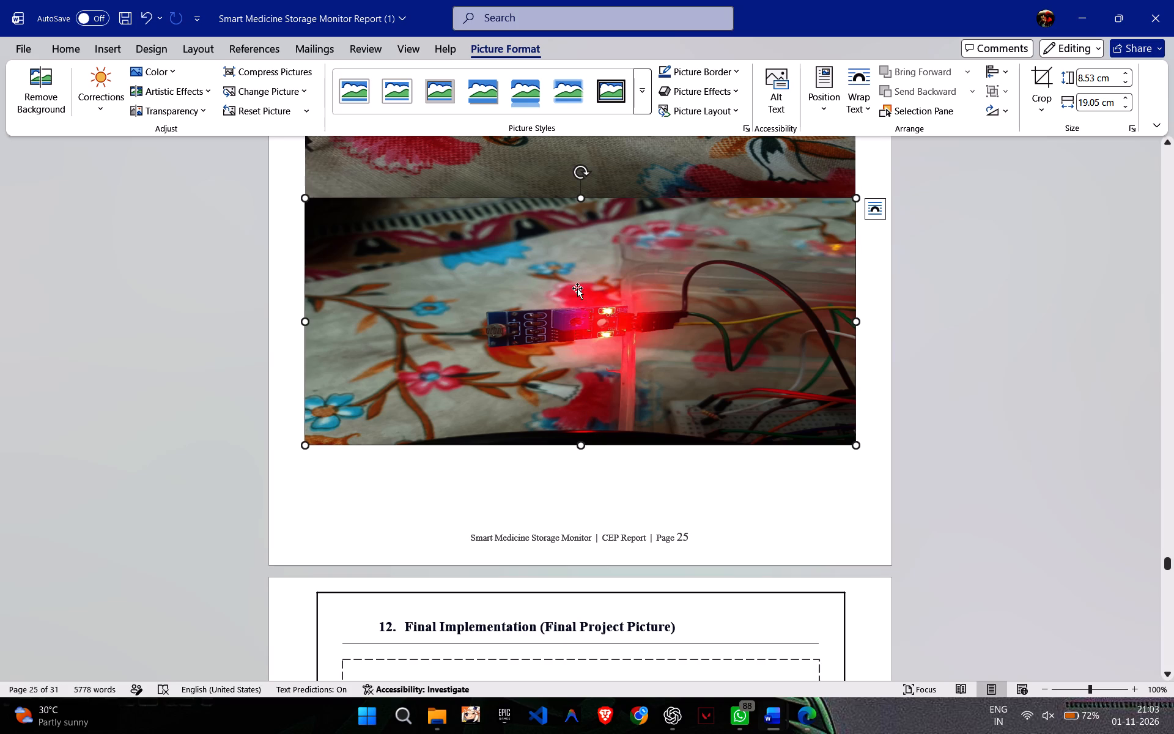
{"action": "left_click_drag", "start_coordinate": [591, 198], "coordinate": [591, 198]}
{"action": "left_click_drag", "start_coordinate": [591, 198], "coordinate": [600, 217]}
Stretch the LCD photograph slightly taller from its lower edge, above the buzzer photograph.
{"action": "scroll", "coordinate": [600, 217], "scroll_direction": "up", "scroll_amount": 2}
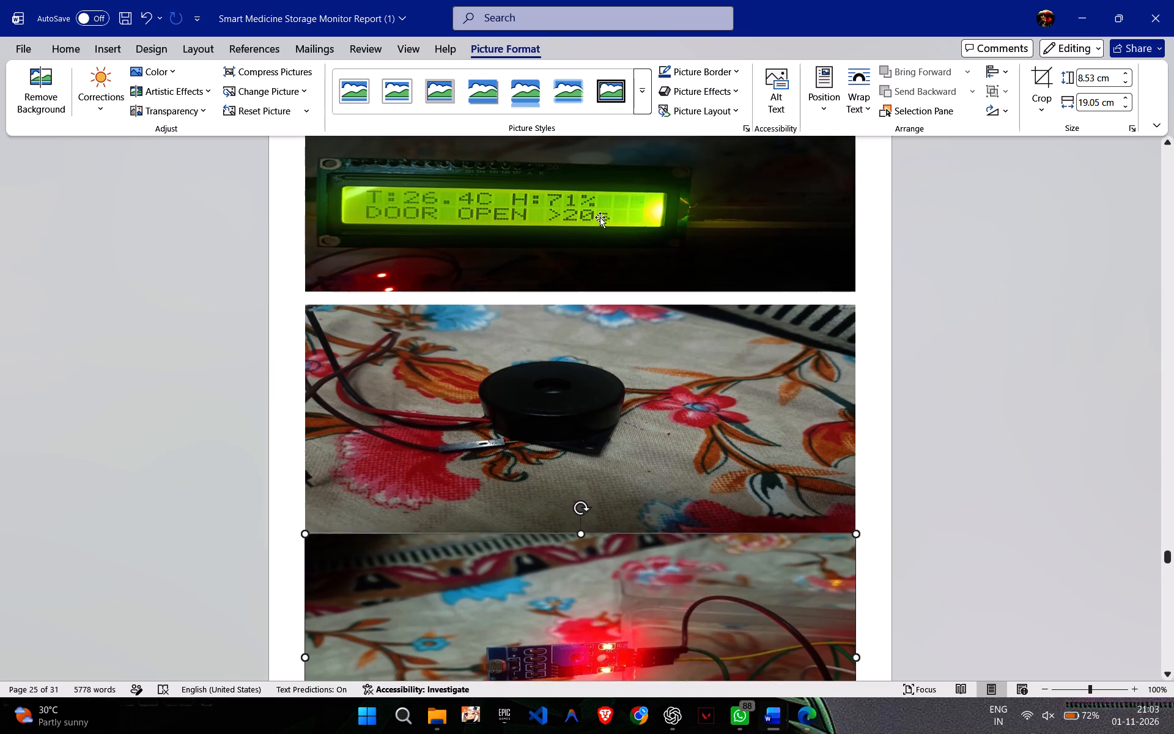
{"action": "scroll", "coordinate": [600, 217], "scroll_direction": "up", "scroll_amount": 1}
{"action": "scroll", "coordinate": [600, 217], "scroll_direction": "down", "scroll_amount": 1}
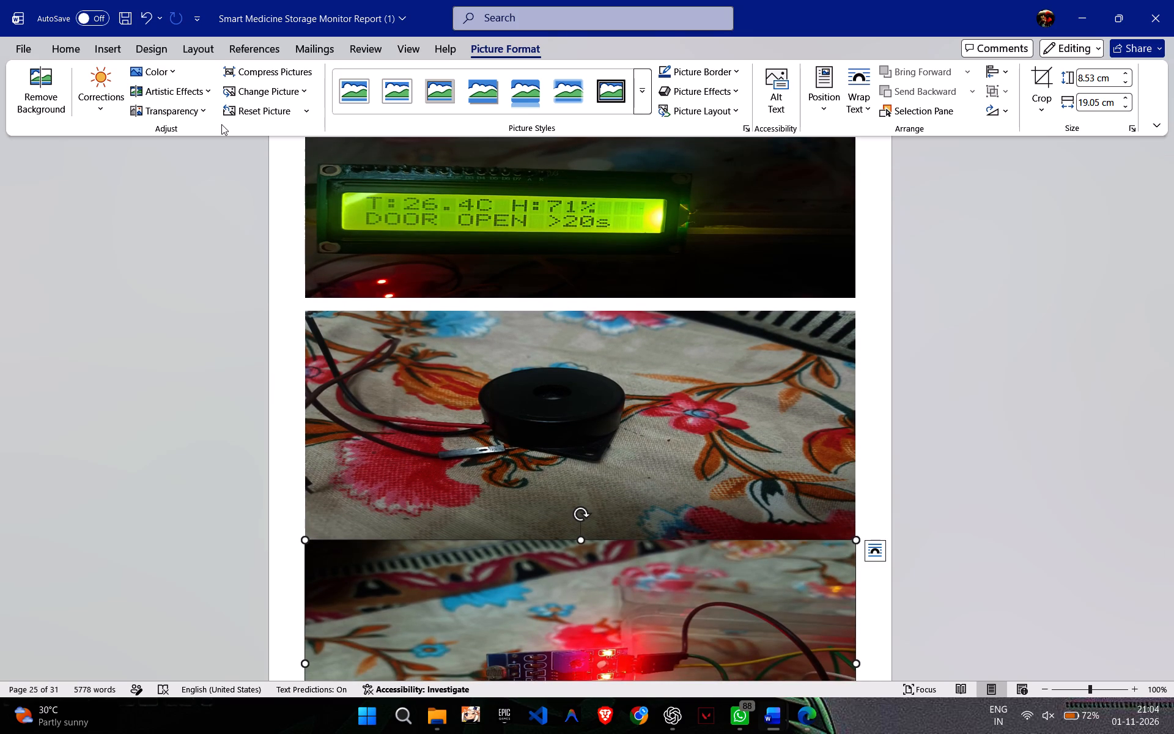
{"action": "left_click", "coordinate": [418, 232]}
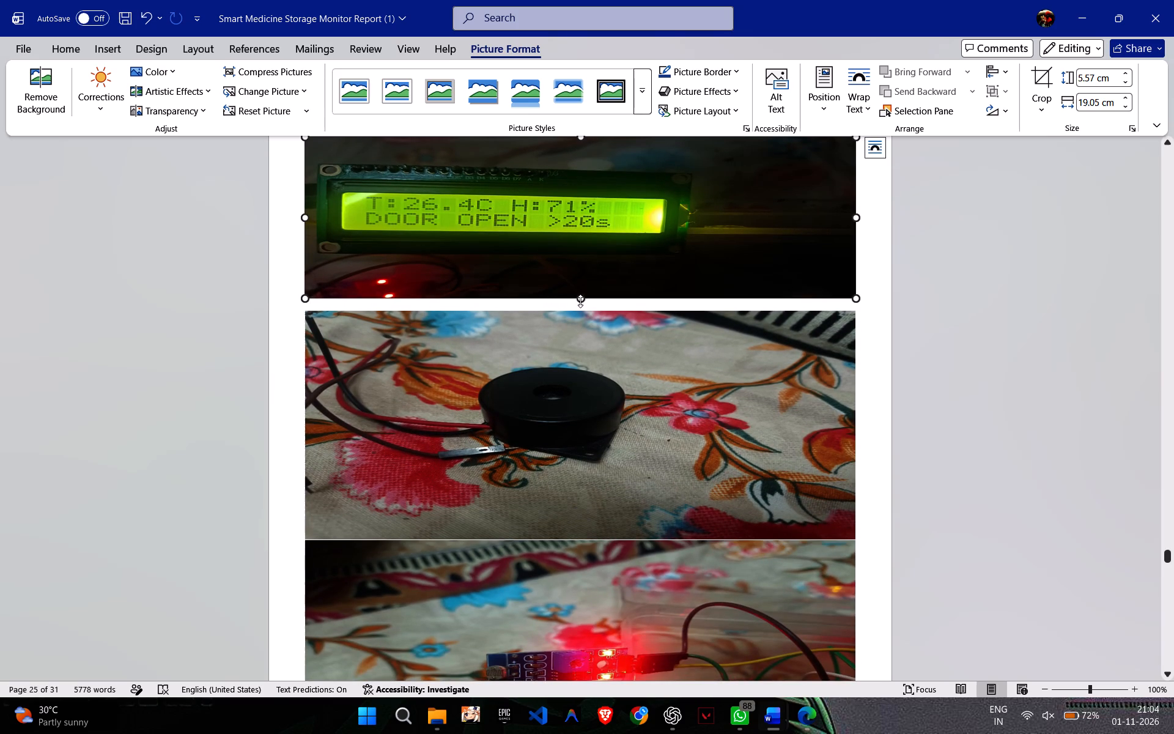
{"action": "left_click", "coordinate": [581, 302]}
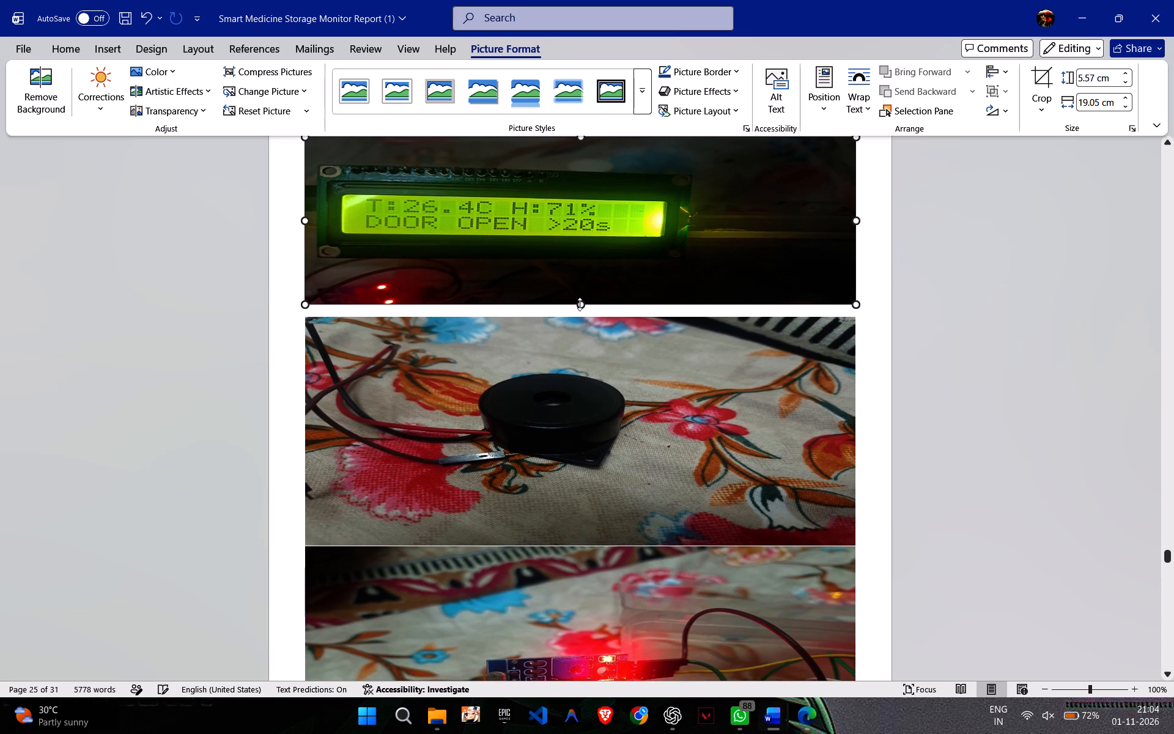
{"action": "left_click", "coordinate": [562, 311]}
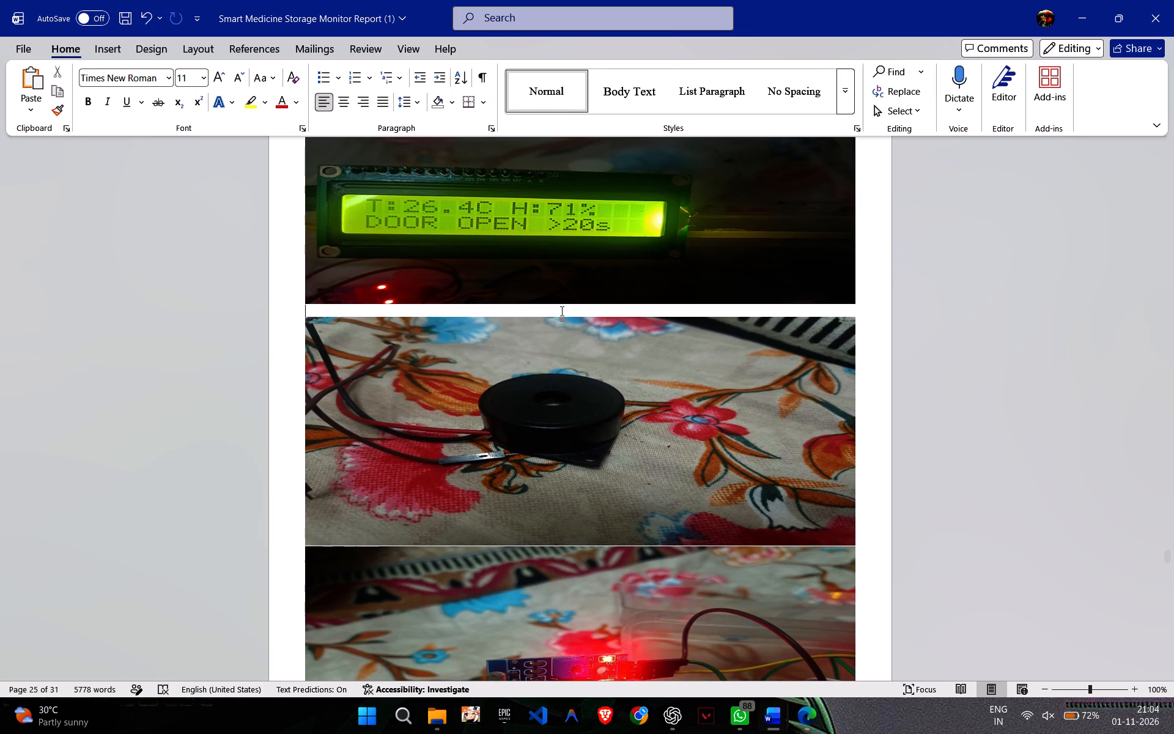
Remove the blank line between the LCD photograph and the buzzer photograph.
{"action": "key", "text": "BackSpace"}
Replace the "[ INSERT ACTUAL FINAL PROJECT PHOTOGRAPH HERE ]" placeholder in the Figure 12.1 frame on page 26 with three spaces.
{"action": "scroll", "coordinate": [562, 311], "scroll_direction": "down", "scroll_amount": 1}
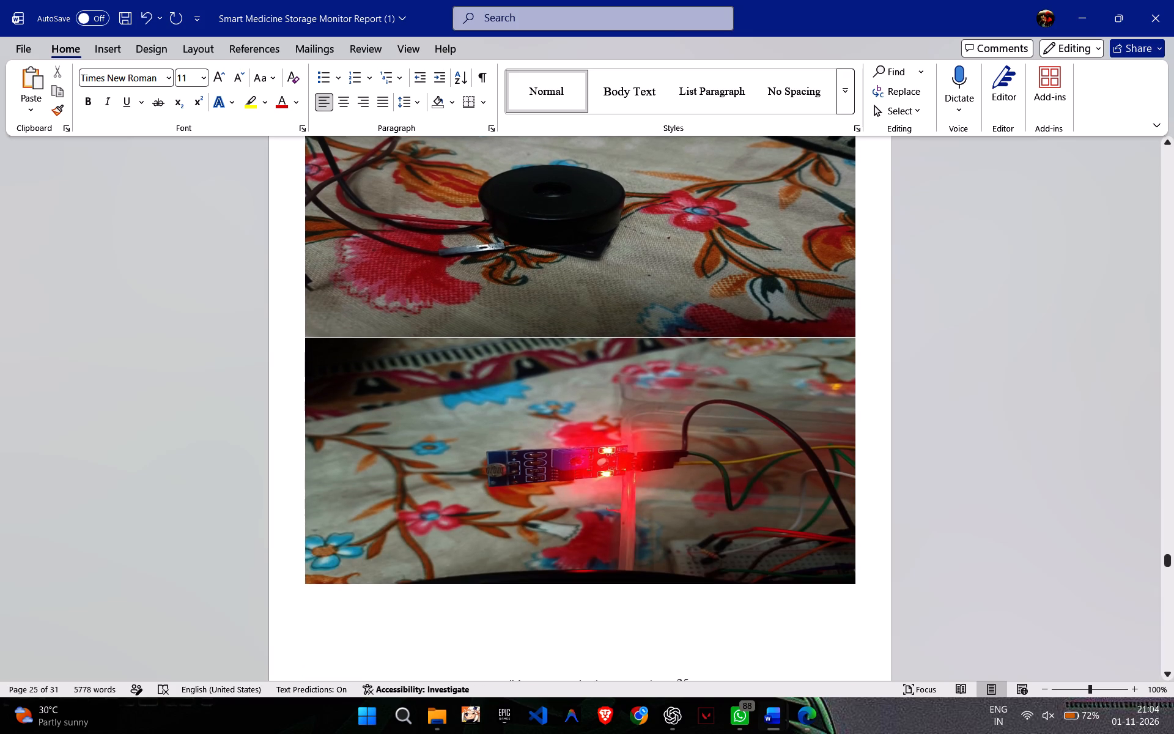
{"action": "scroll", "coordinate": [562, 311], "scroll_direction": "up", "scroll_amount": 1}
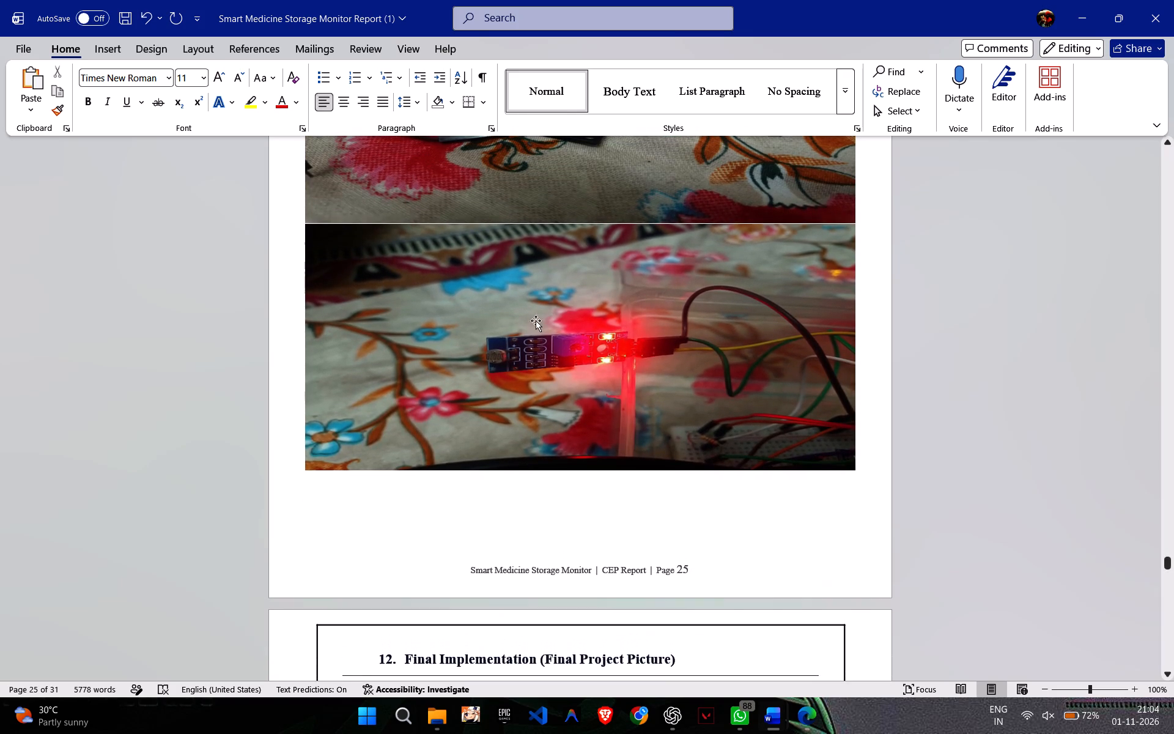
{"action": "scroll", "coordinate": [282, 310], "scroll_direction": "down", "scroll_amount": 1}
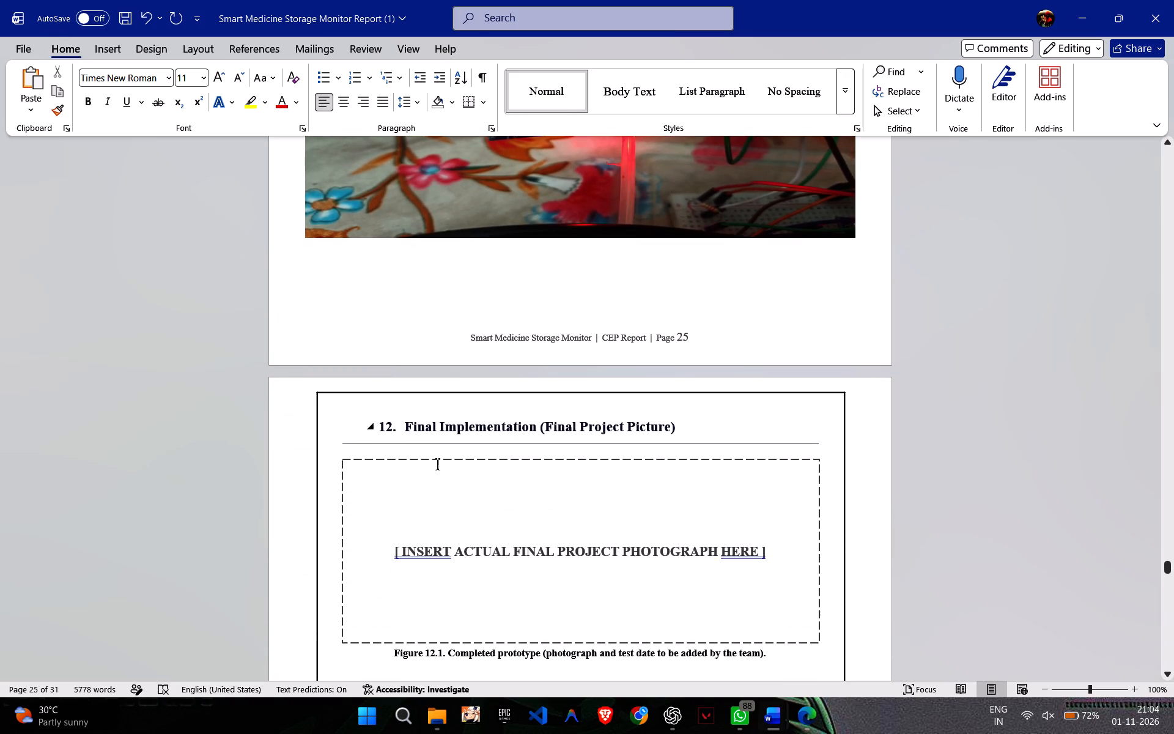
{"action": "left_click", "coordinate": [511, 577]}
{"action": "left_click", "coordinate": [778, 552]}
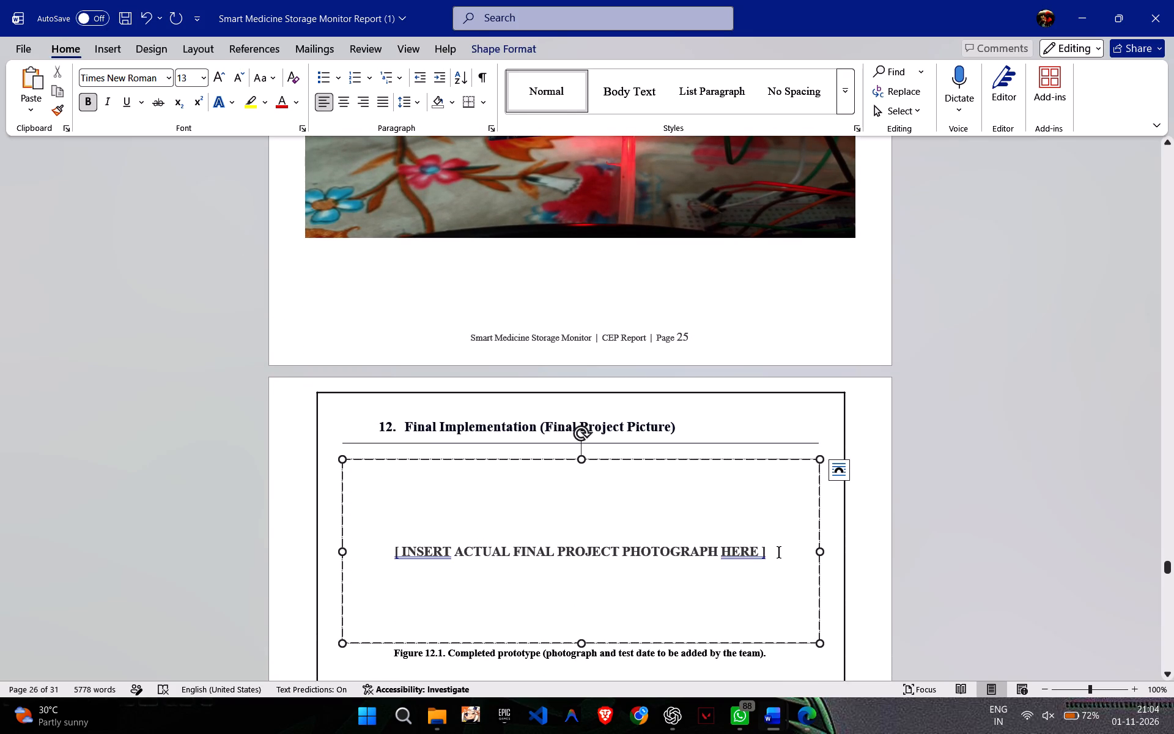
{"action": "left_click_drag", "start_coordinate": [778, 552], "coordinate": [458, 541]}
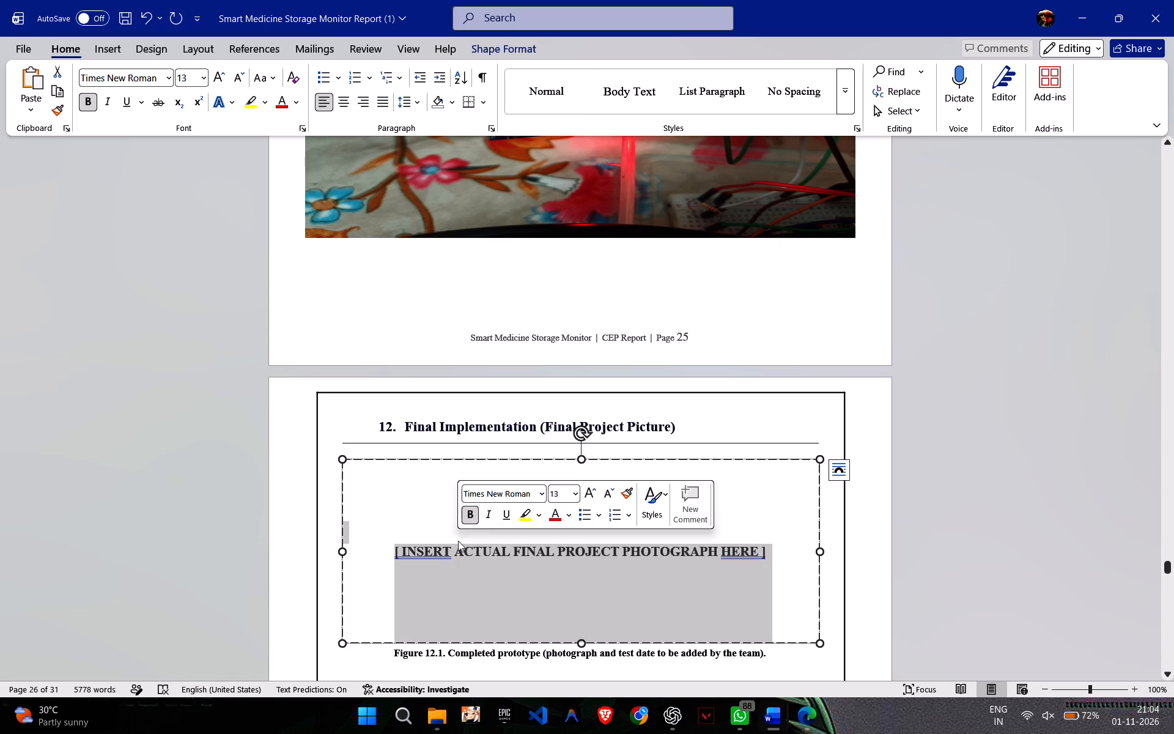
{"action": "key", "text": "BackSpace"}
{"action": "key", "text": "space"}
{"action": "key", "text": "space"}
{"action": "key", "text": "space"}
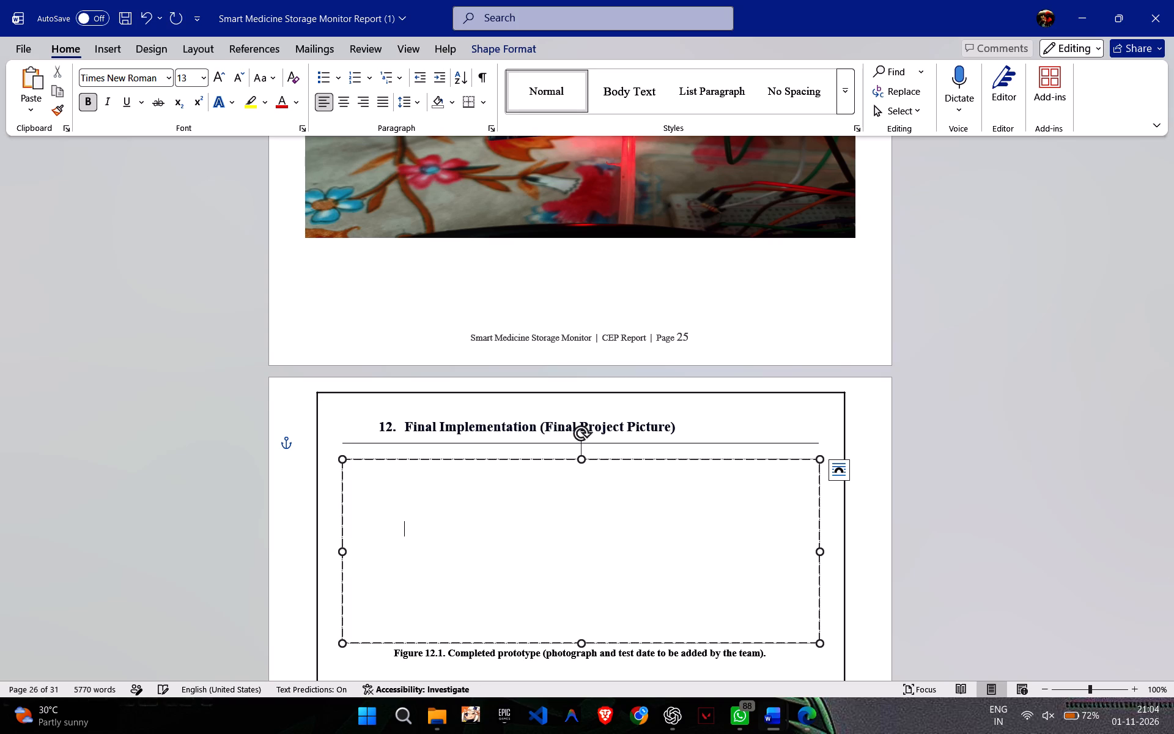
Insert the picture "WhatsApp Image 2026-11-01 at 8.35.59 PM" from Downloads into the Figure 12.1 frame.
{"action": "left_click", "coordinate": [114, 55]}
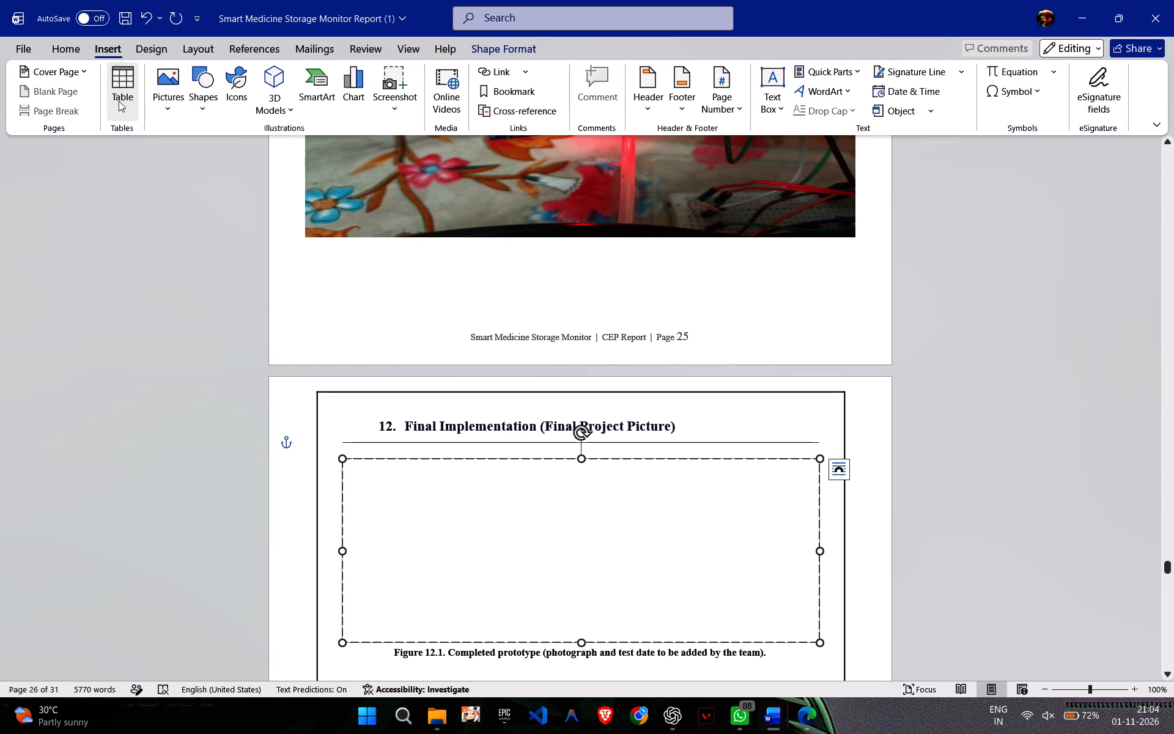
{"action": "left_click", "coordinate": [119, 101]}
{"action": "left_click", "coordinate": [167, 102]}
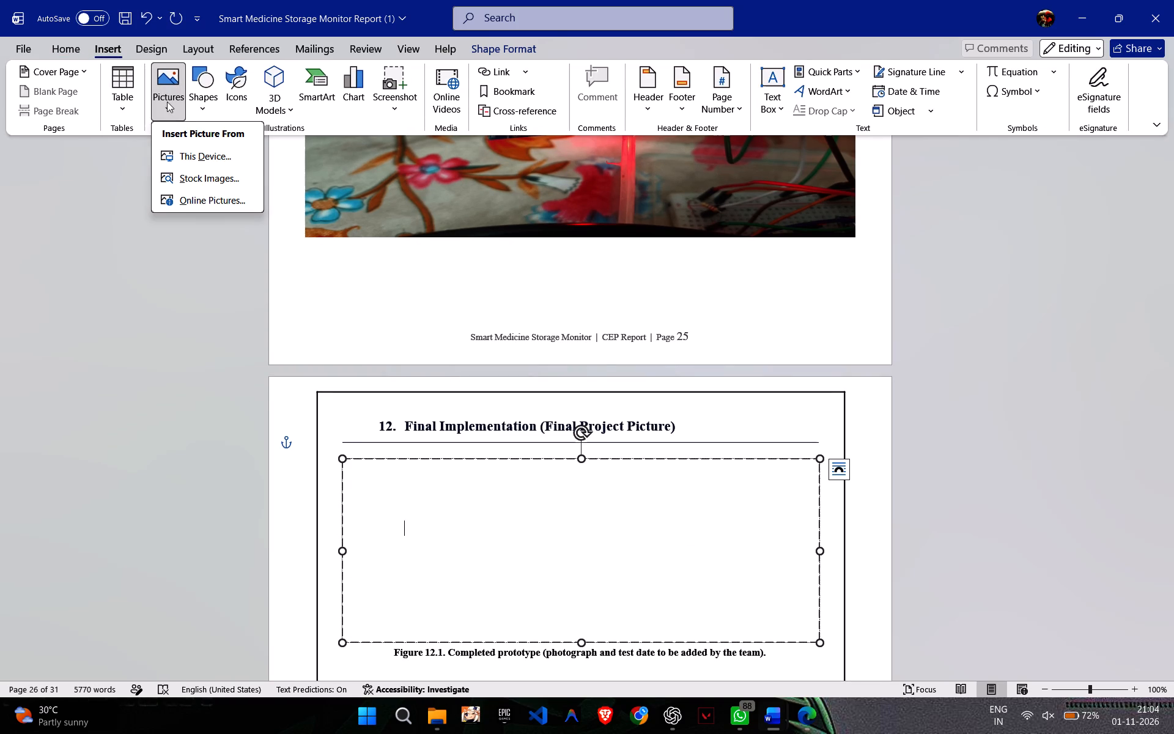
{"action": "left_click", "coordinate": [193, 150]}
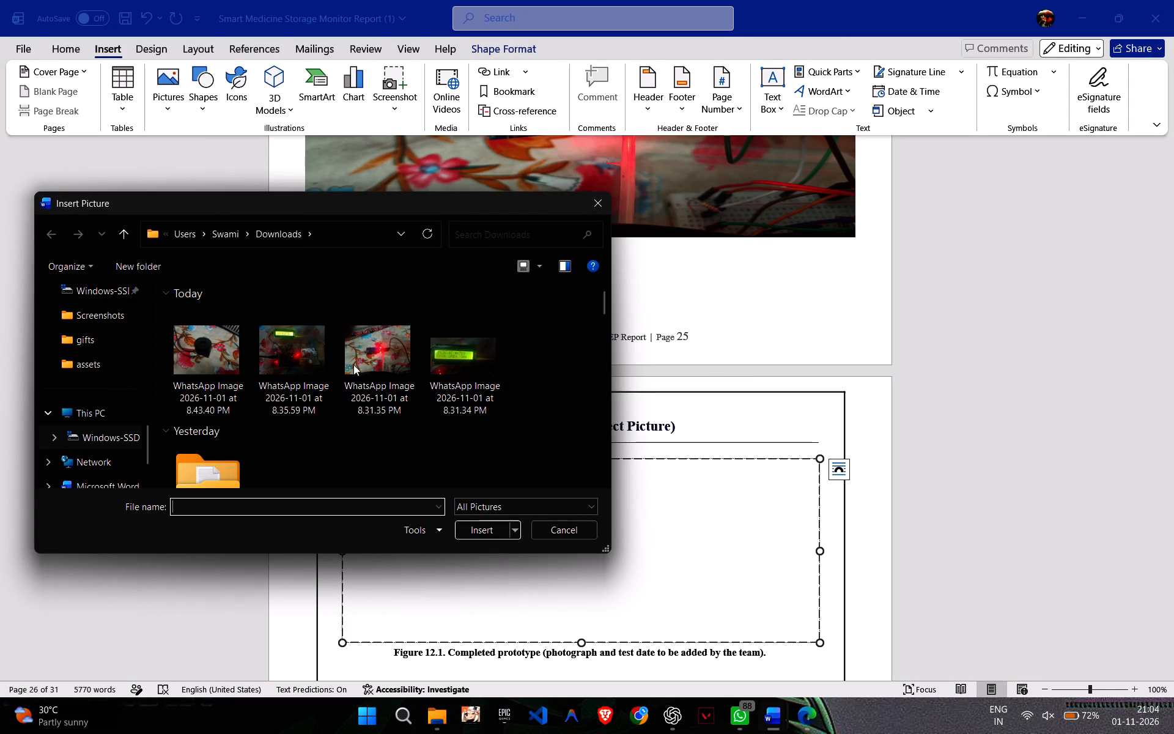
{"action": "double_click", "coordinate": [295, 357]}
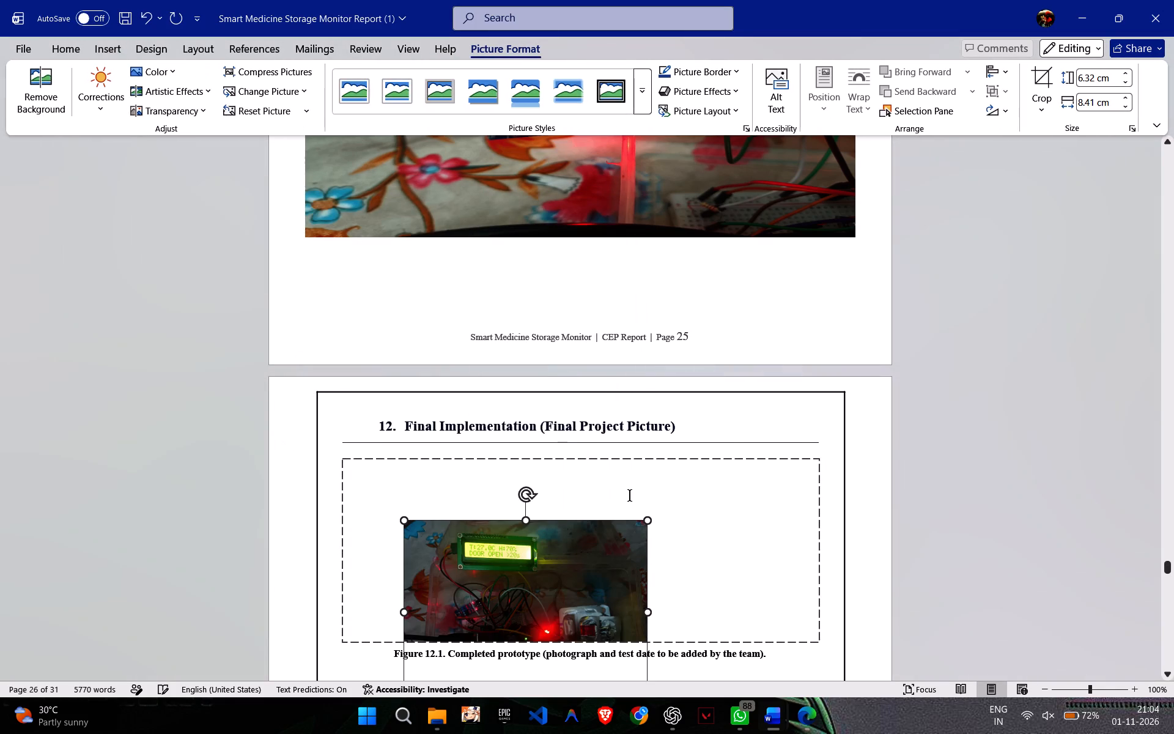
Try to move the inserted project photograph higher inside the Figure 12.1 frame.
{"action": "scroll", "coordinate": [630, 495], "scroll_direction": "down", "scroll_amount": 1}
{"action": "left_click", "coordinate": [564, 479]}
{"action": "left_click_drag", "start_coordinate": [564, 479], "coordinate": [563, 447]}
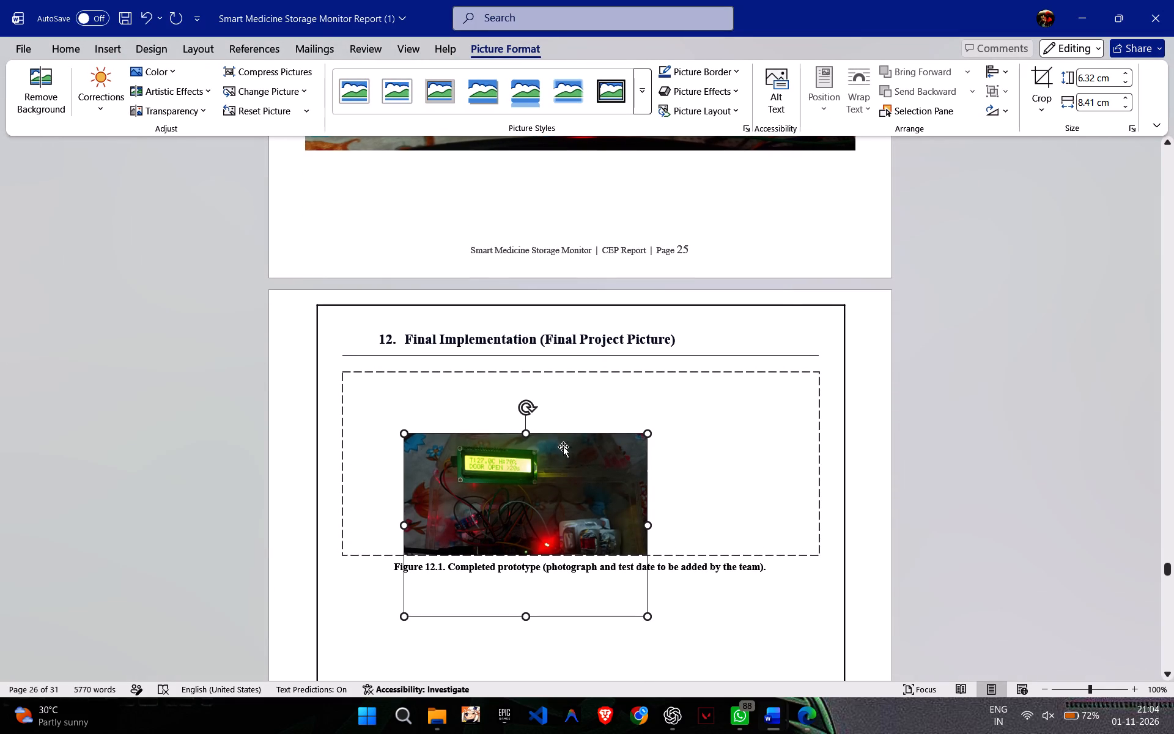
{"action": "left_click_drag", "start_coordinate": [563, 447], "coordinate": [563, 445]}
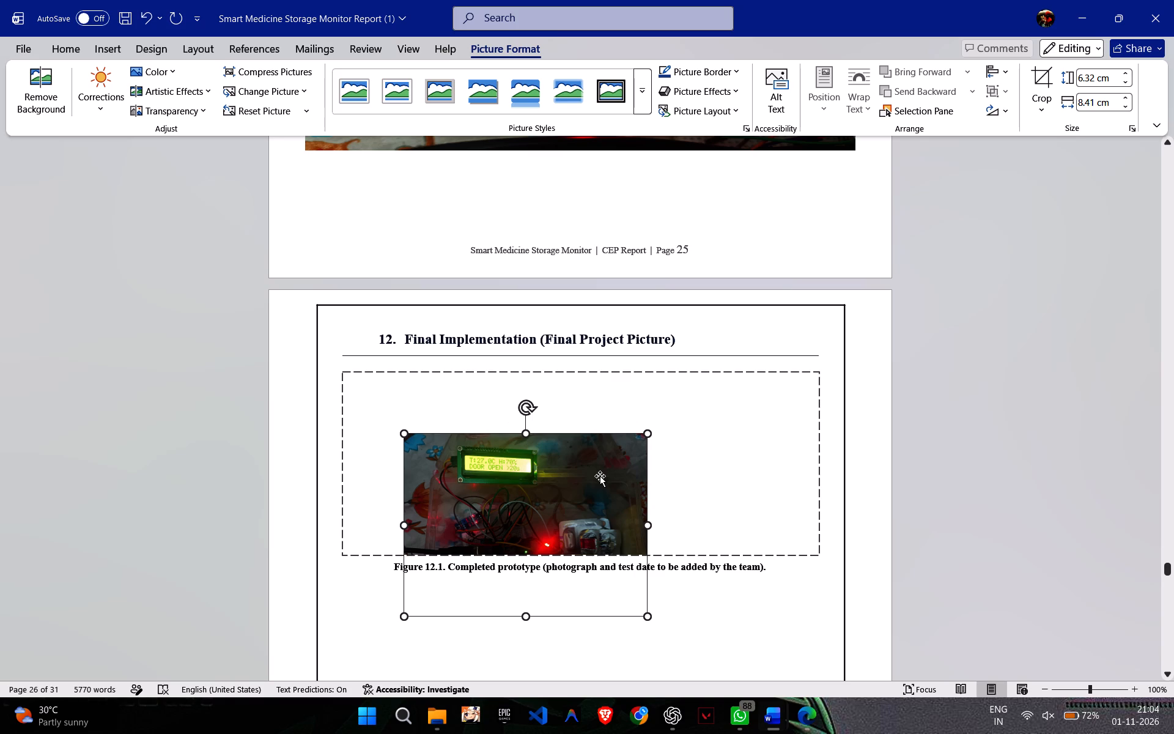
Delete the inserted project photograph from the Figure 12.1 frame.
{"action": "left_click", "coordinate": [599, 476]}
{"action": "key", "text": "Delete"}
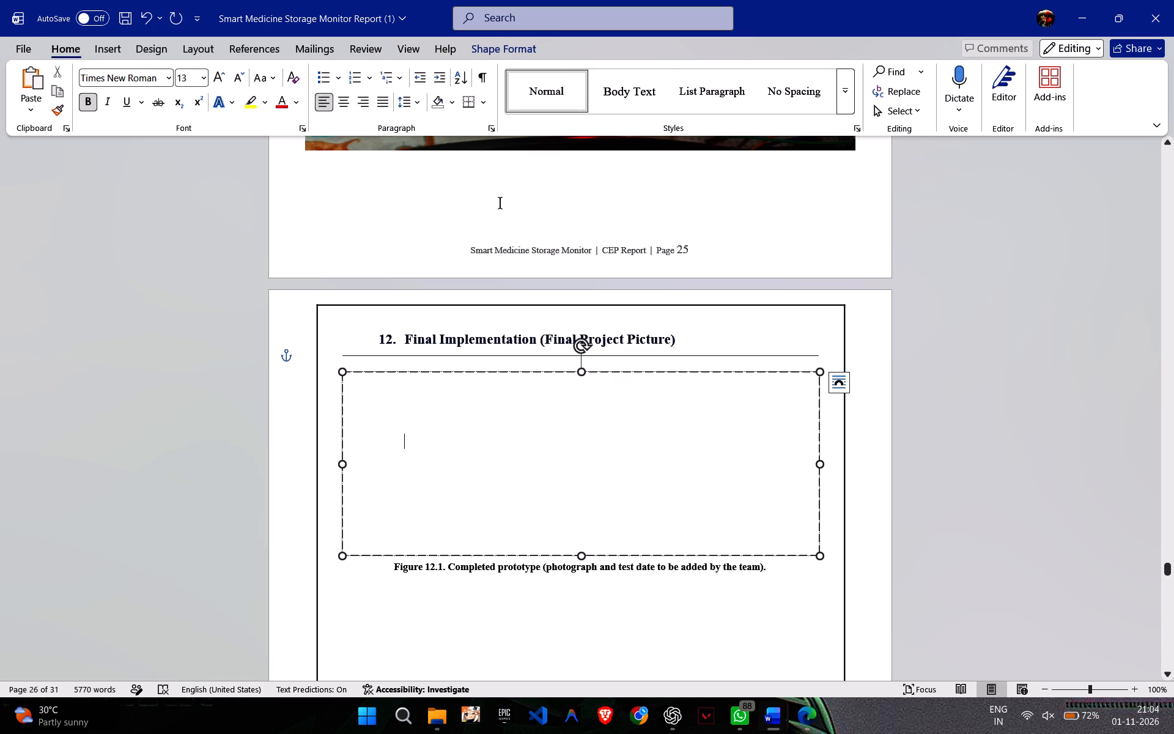
Centre-align the text line inside the empty Figure 12.1 frame.
{"action": "left_click", "coordinate": [346, 103]}
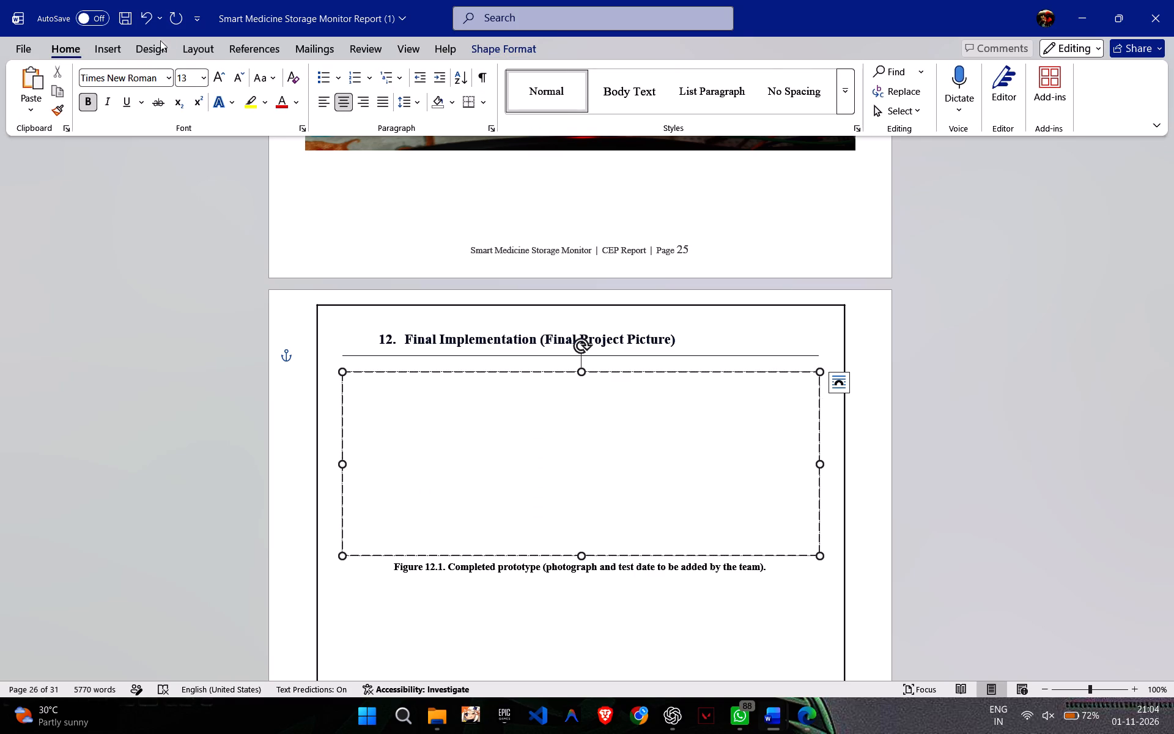
Browse the device's Downloads folder for a picture to insert into the centred Figure 12.1 frame.
{"action": "left_click", "coordinate": [108, 54]}
{"action": "left_click", "coordinate": [171, 102]}
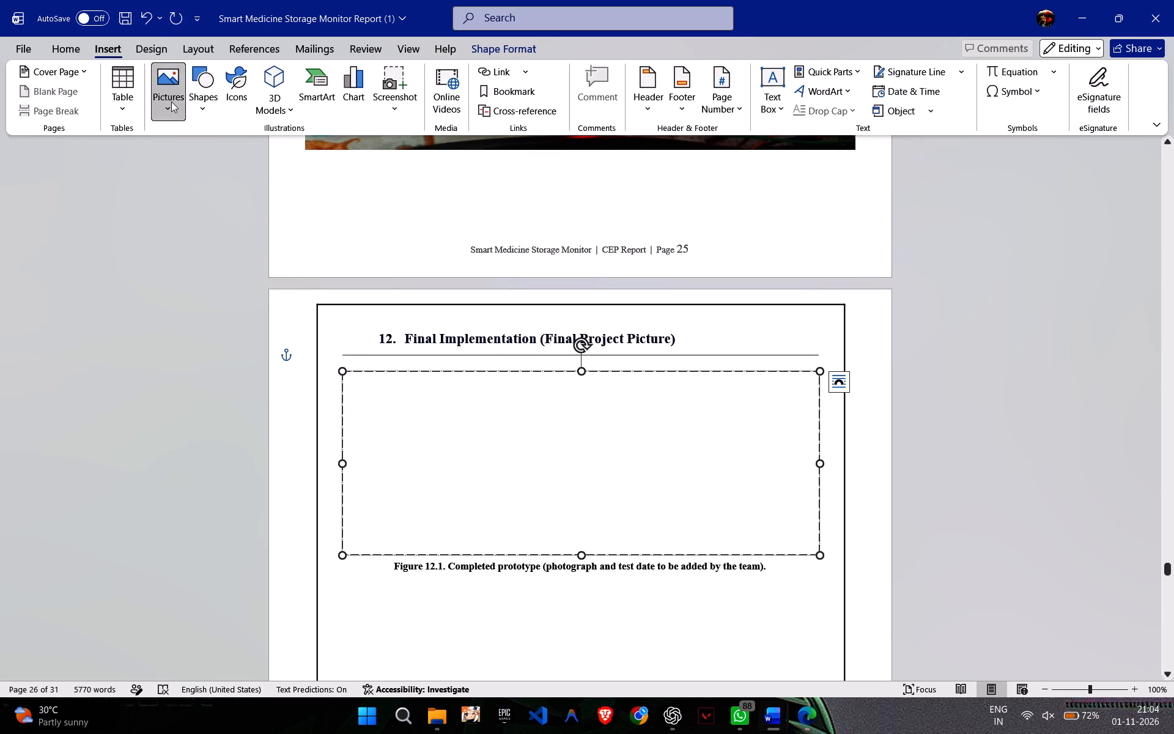
{"action": "left_click", "coordinate": [204, 155]}
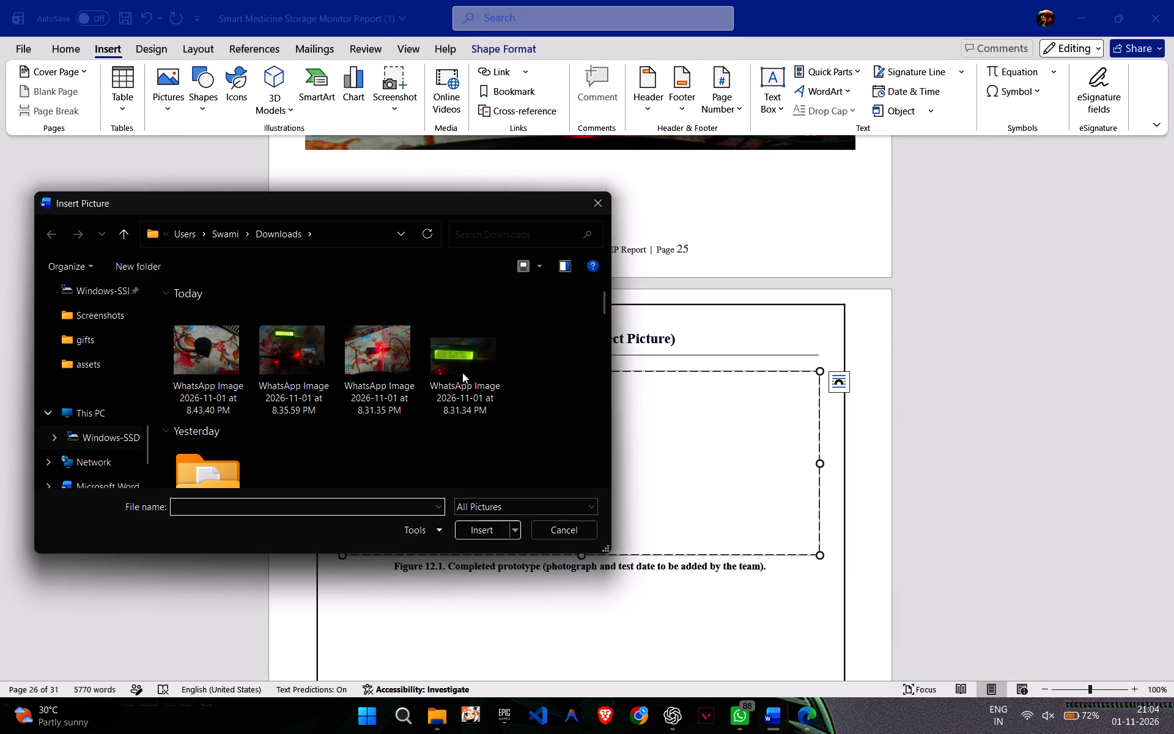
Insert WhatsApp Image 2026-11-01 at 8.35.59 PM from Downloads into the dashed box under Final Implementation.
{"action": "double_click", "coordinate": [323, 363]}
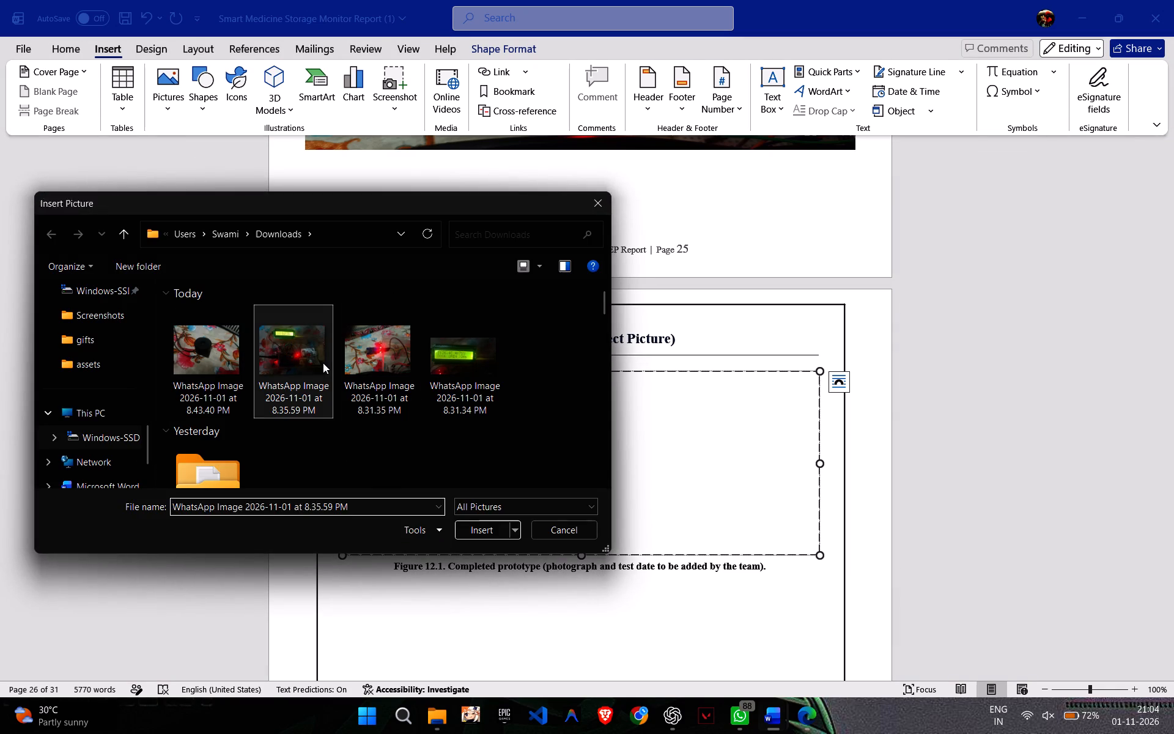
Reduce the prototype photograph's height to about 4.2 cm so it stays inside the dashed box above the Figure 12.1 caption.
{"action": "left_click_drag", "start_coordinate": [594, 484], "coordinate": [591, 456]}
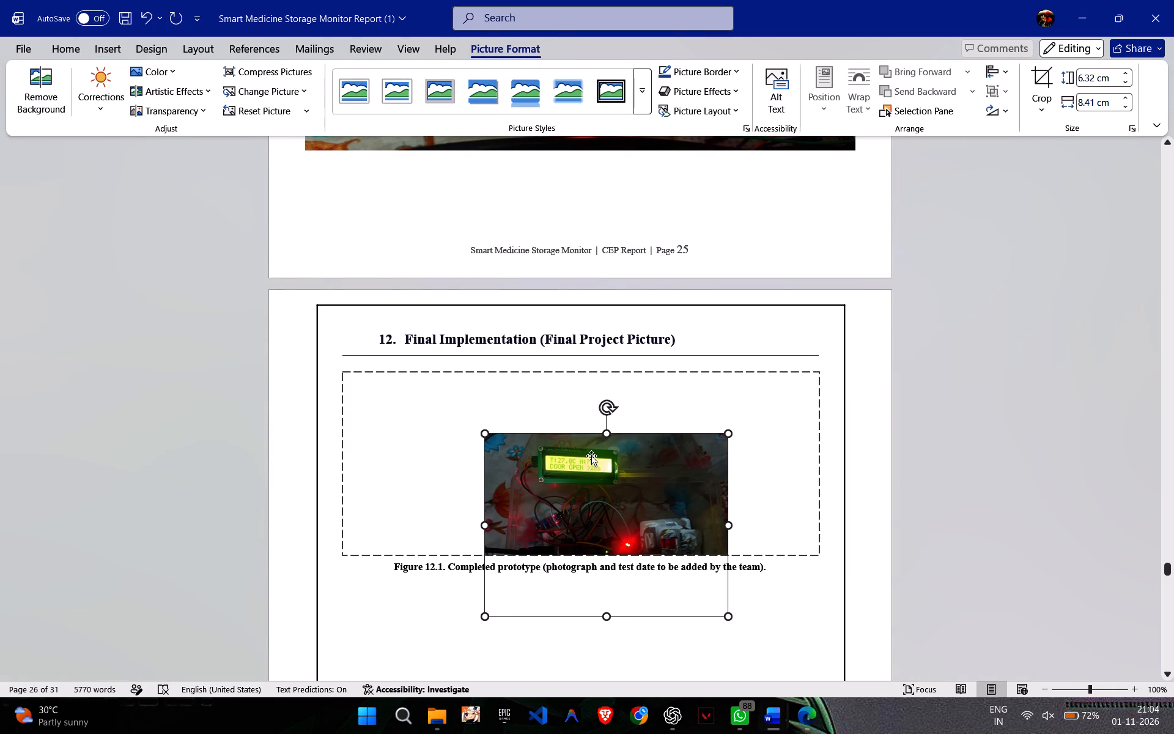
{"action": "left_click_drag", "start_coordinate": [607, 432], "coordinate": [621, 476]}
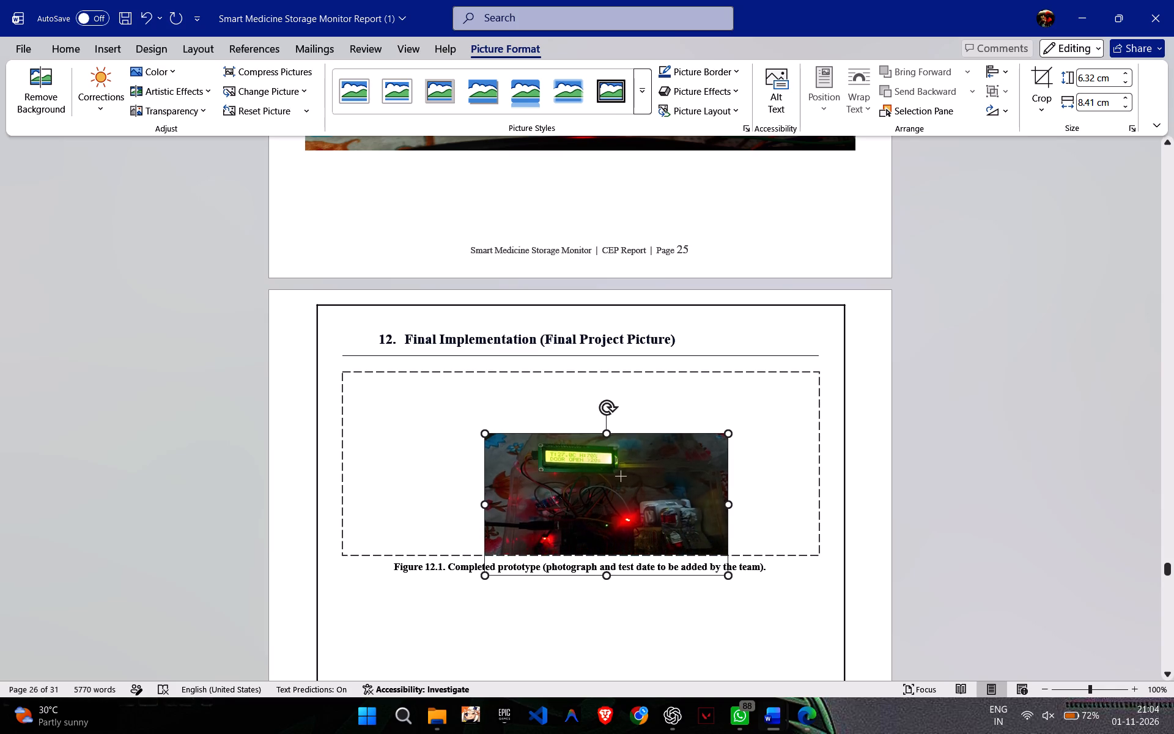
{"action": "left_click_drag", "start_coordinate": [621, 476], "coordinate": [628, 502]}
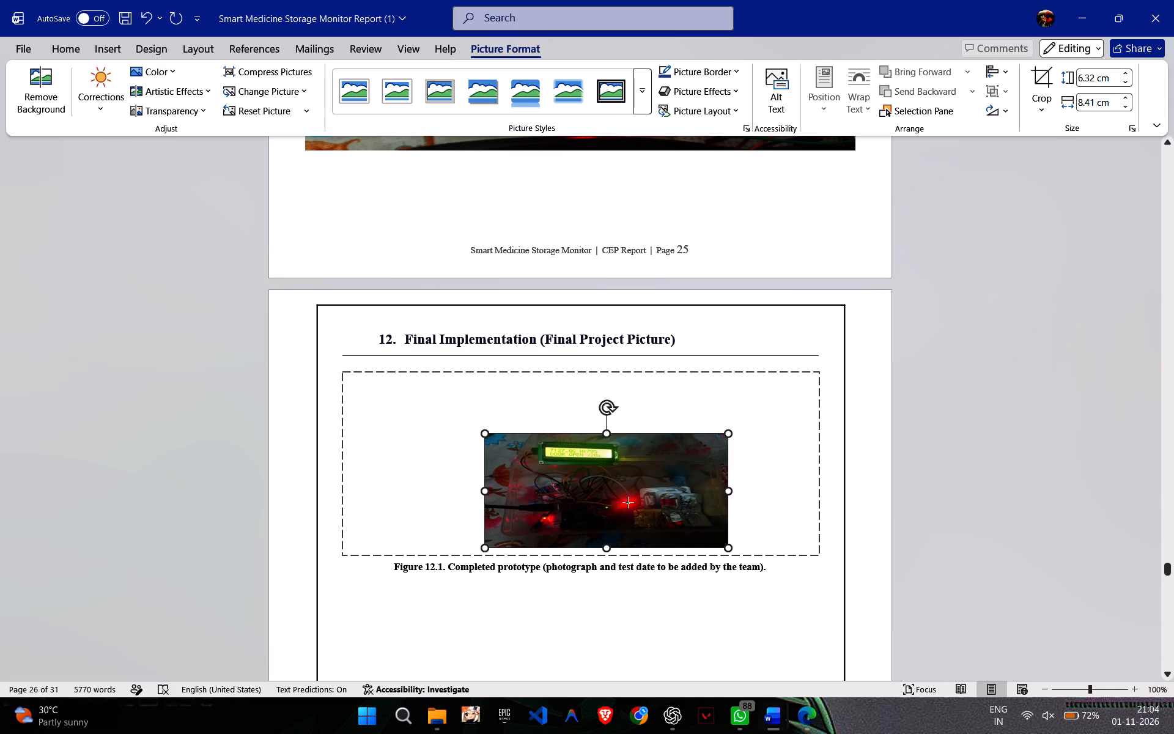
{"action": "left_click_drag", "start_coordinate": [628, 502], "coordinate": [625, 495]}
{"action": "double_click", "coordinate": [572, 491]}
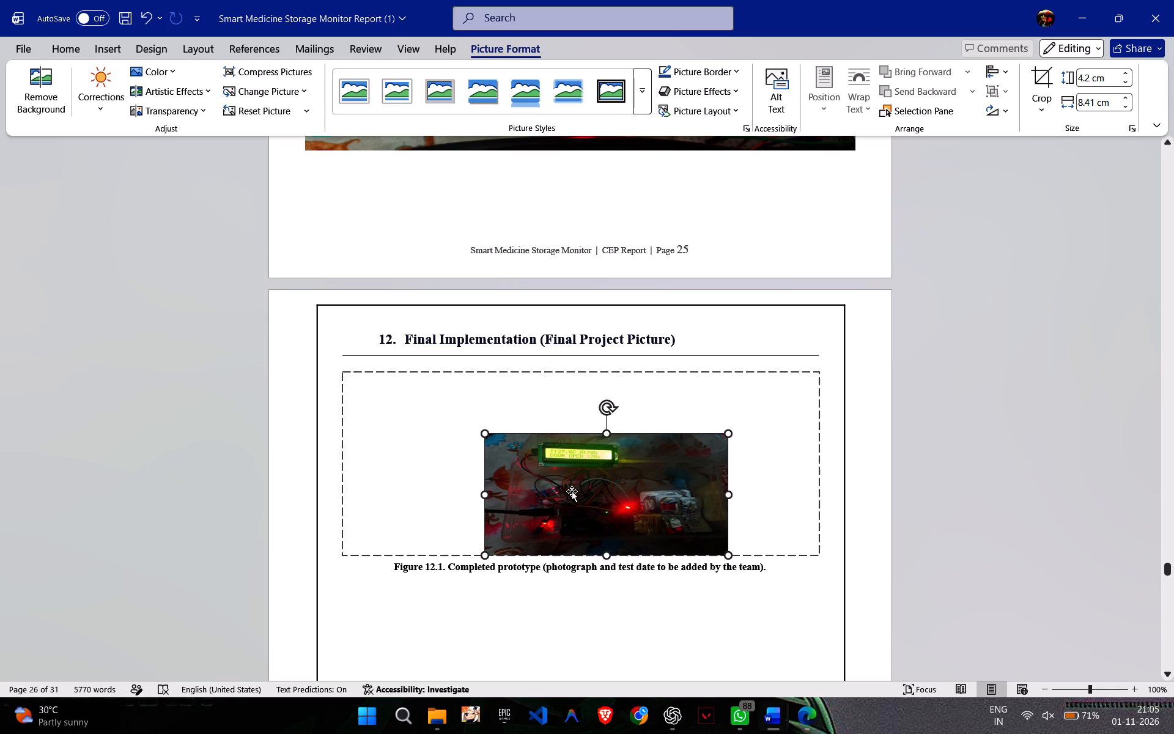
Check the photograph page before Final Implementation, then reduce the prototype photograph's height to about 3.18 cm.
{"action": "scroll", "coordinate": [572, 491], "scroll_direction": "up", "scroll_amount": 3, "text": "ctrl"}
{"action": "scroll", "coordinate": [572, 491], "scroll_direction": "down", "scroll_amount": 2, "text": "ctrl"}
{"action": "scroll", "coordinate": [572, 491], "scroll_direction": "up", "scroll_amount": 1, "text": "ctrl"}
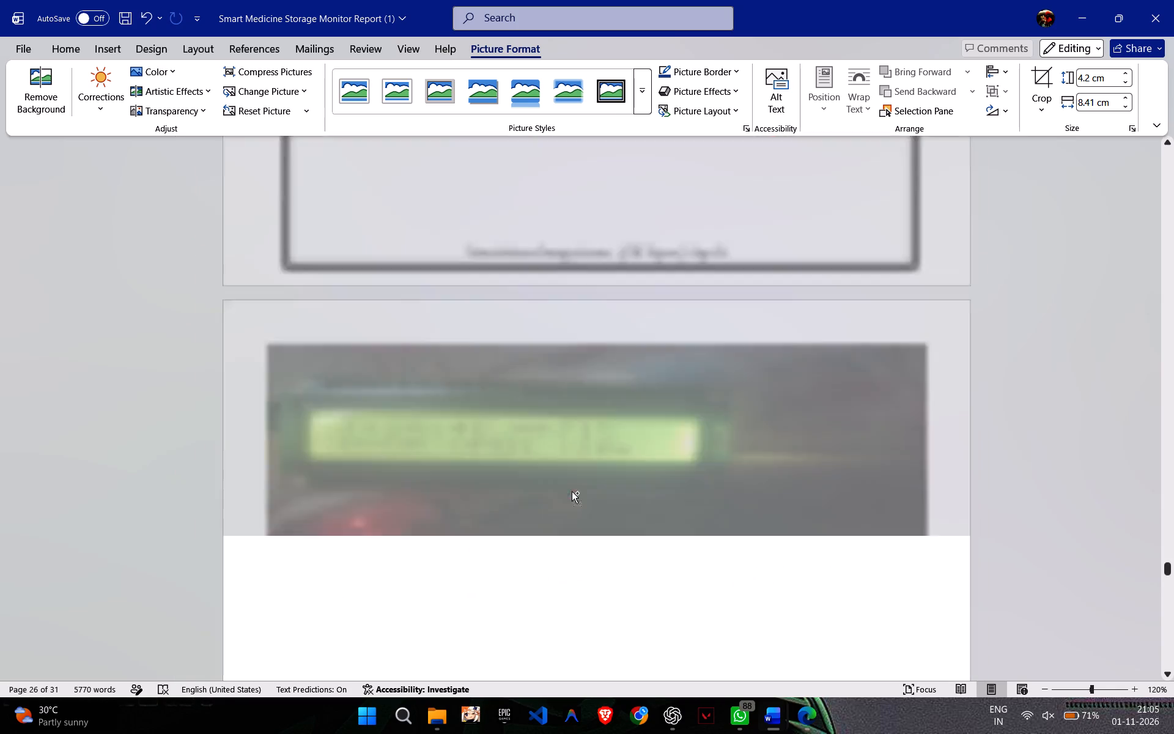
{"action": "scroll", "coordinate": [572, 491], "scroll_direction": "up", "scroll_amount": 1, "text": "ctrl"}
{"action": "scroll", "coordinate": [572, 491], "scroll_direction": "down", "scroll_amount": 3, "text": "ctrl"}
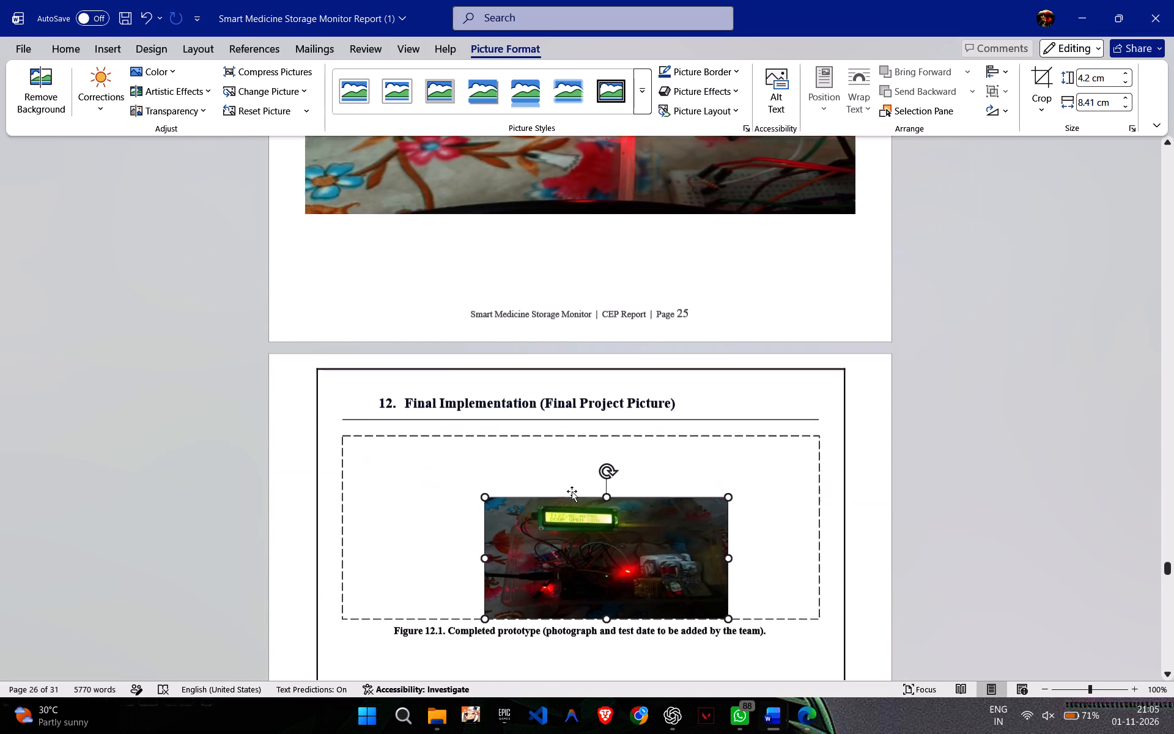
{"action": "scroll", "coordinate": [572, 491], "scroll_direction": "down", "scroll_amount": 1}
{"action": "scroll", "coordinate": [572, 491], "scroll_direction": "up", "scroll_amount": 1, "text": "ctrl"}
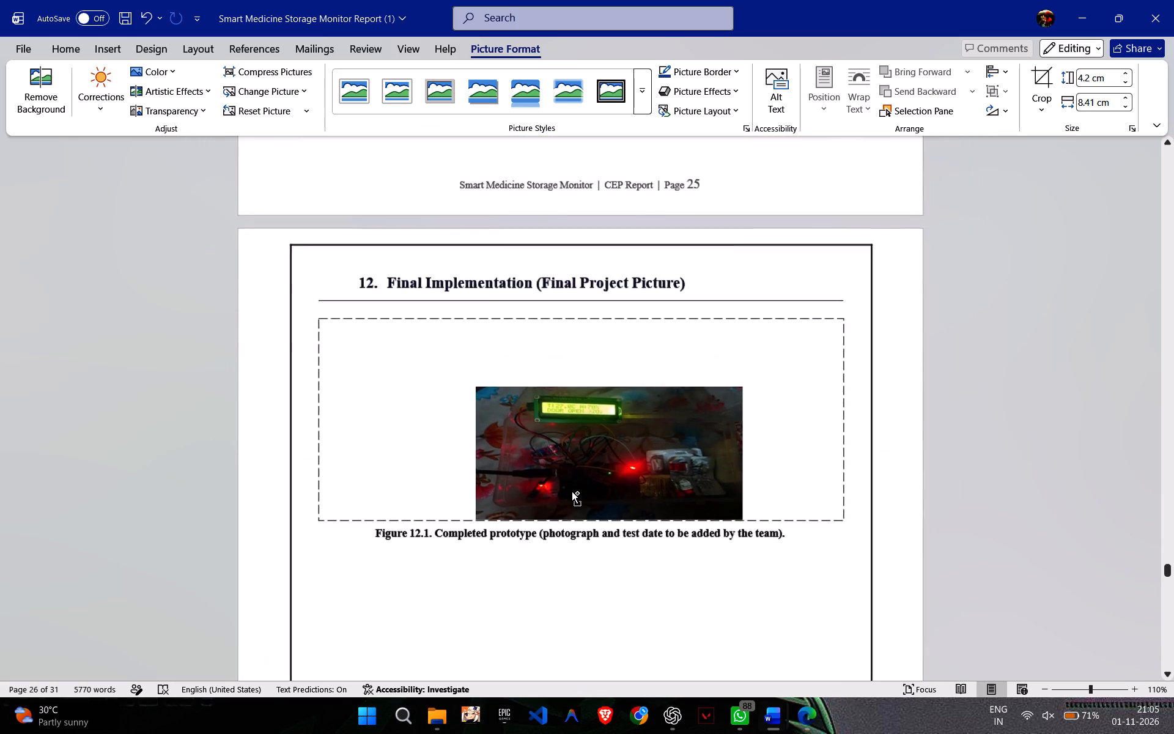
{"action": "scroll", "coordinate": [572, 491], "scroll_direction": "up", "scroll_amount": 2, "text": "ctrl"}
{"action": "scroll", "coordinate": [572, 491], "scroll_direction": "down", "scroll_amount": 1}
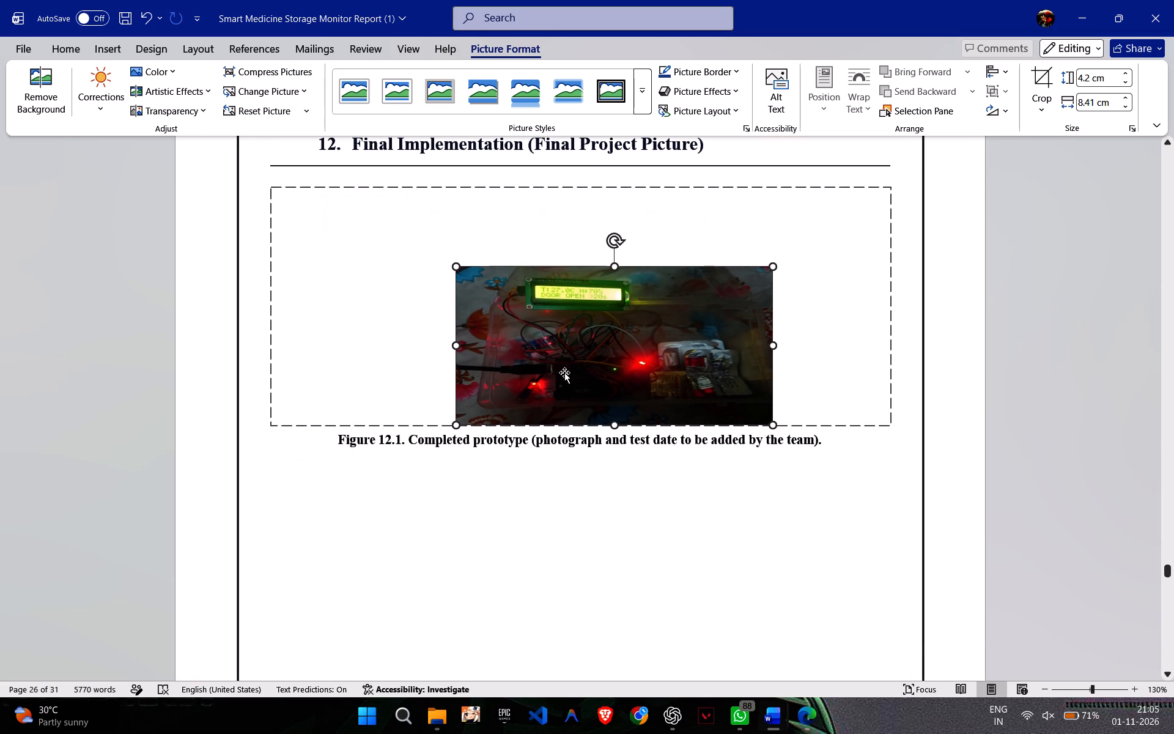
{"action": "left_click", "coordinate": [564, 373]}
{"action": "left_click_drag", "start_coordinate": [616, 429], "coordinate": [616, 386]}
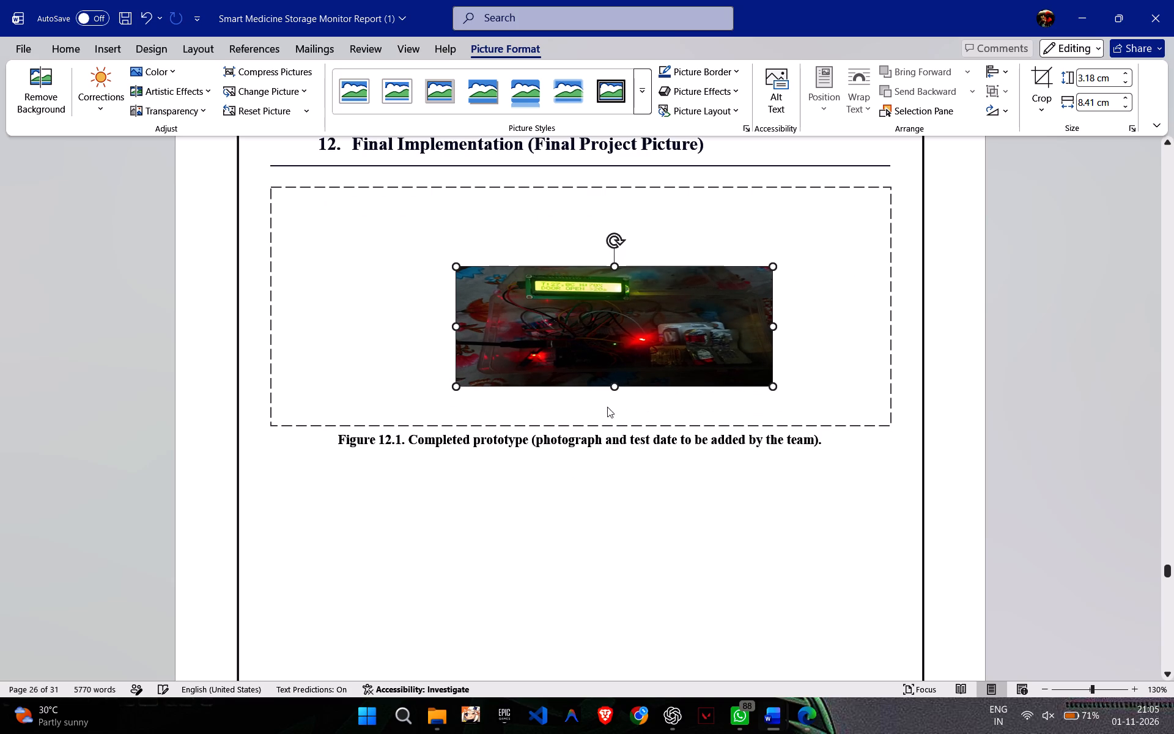
Extend the dashed box in the Final Implementation section downward, making it about two-thirds taller.
{"action": "left_click", "coordinate": [597, 425]}
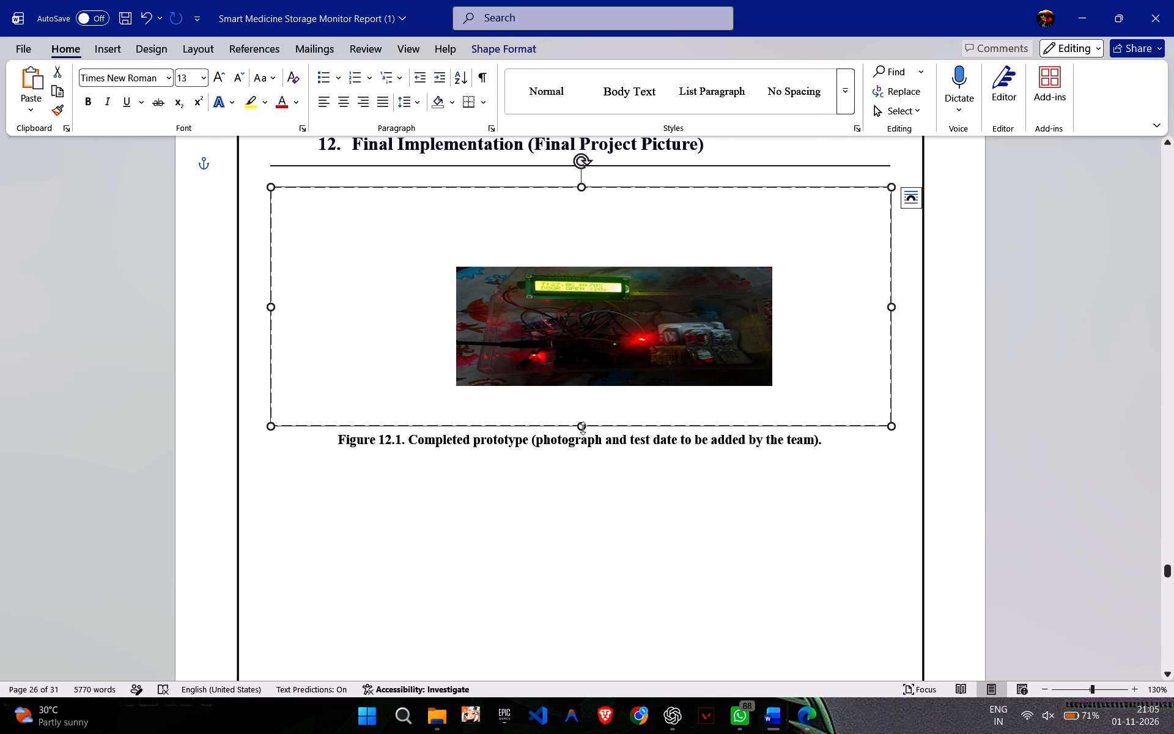
{"action": "left_click_drag", "start_coordinate": [583, 428], "coordinate": [611, 584]}
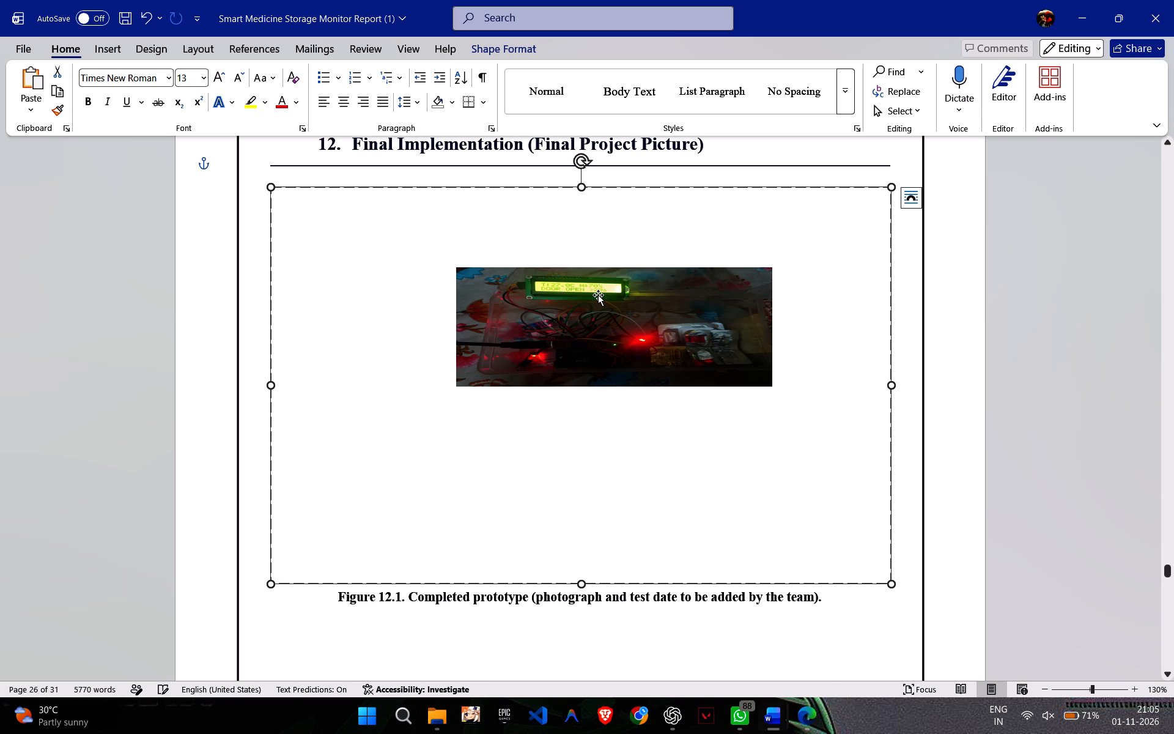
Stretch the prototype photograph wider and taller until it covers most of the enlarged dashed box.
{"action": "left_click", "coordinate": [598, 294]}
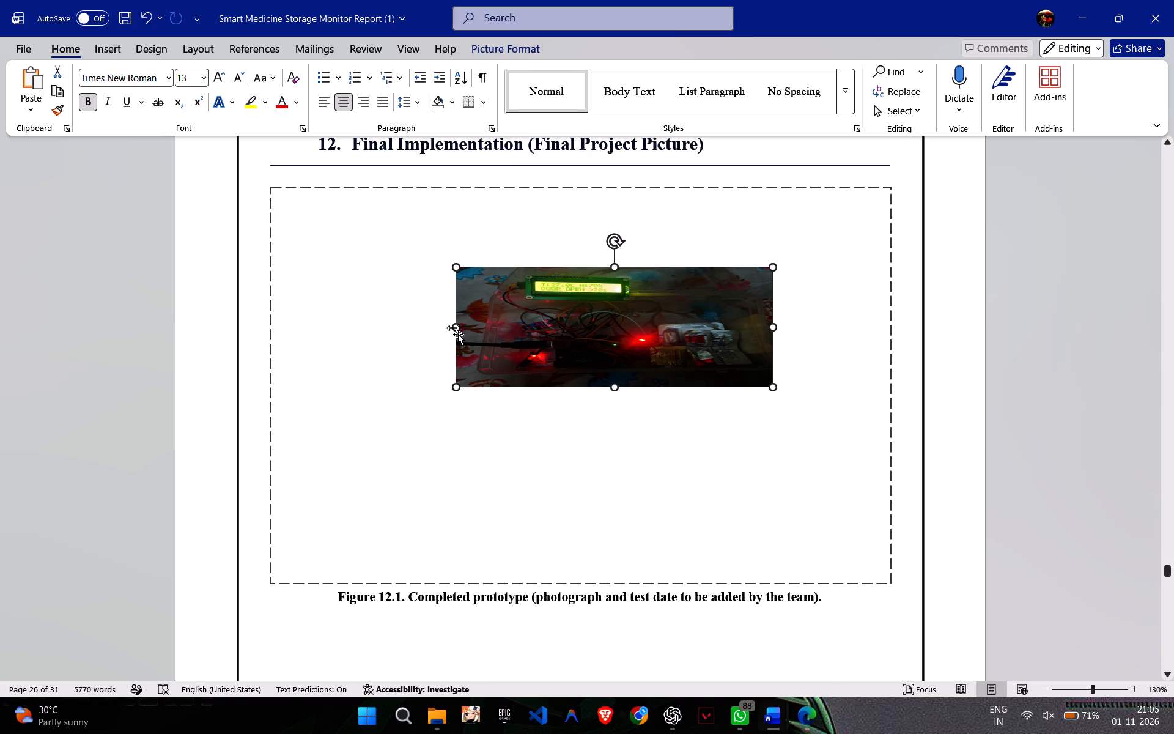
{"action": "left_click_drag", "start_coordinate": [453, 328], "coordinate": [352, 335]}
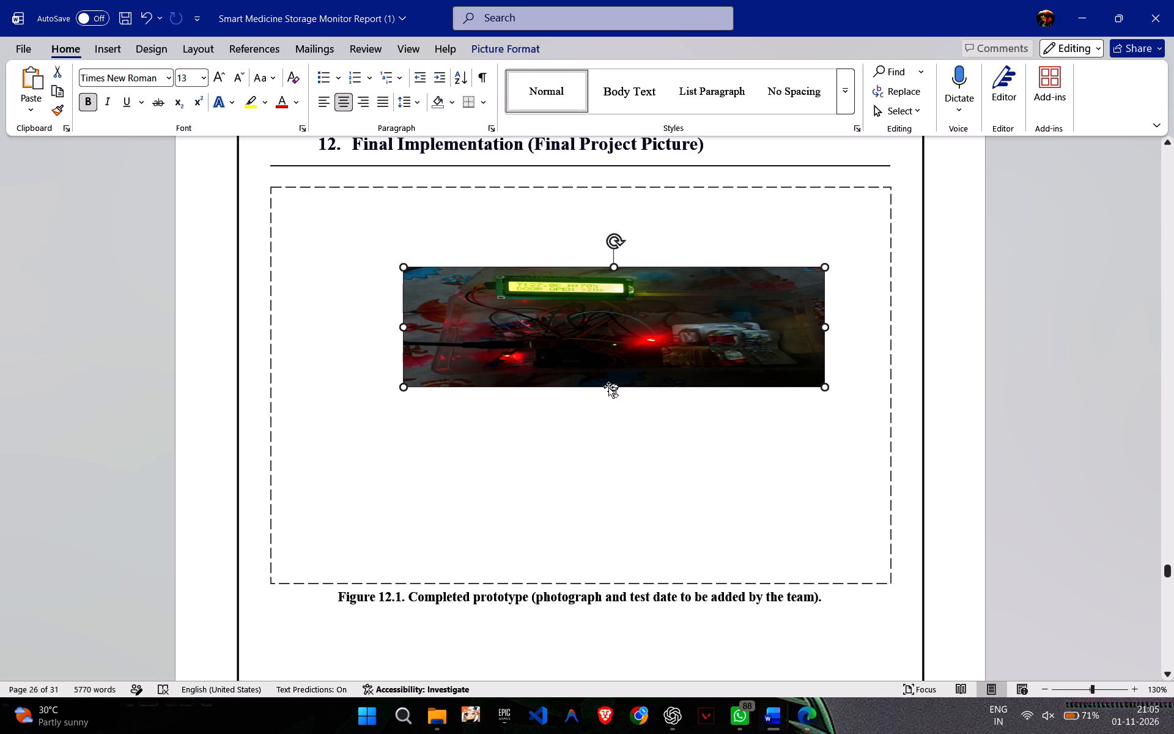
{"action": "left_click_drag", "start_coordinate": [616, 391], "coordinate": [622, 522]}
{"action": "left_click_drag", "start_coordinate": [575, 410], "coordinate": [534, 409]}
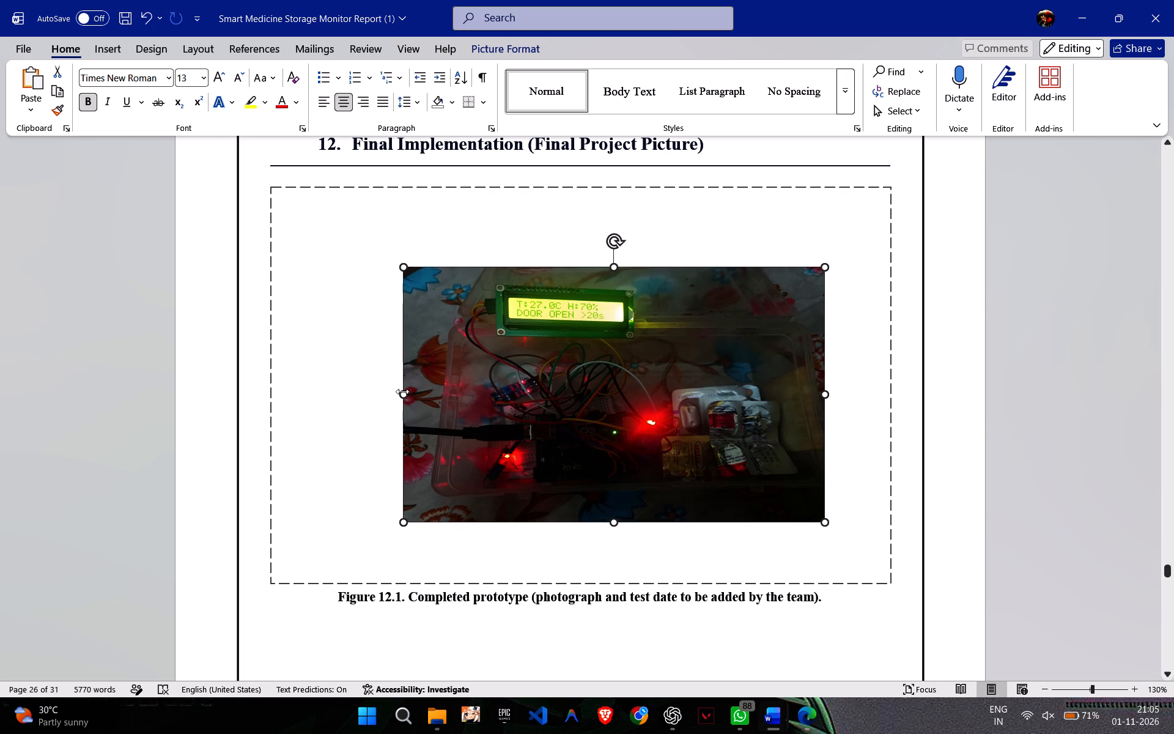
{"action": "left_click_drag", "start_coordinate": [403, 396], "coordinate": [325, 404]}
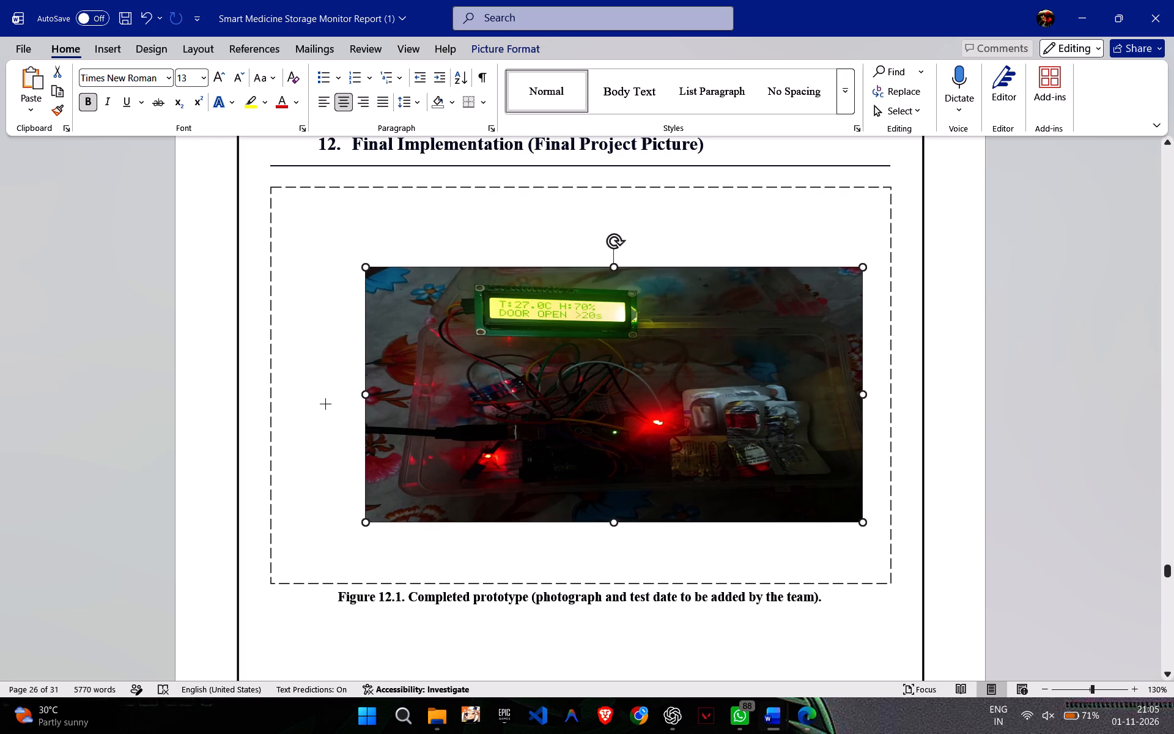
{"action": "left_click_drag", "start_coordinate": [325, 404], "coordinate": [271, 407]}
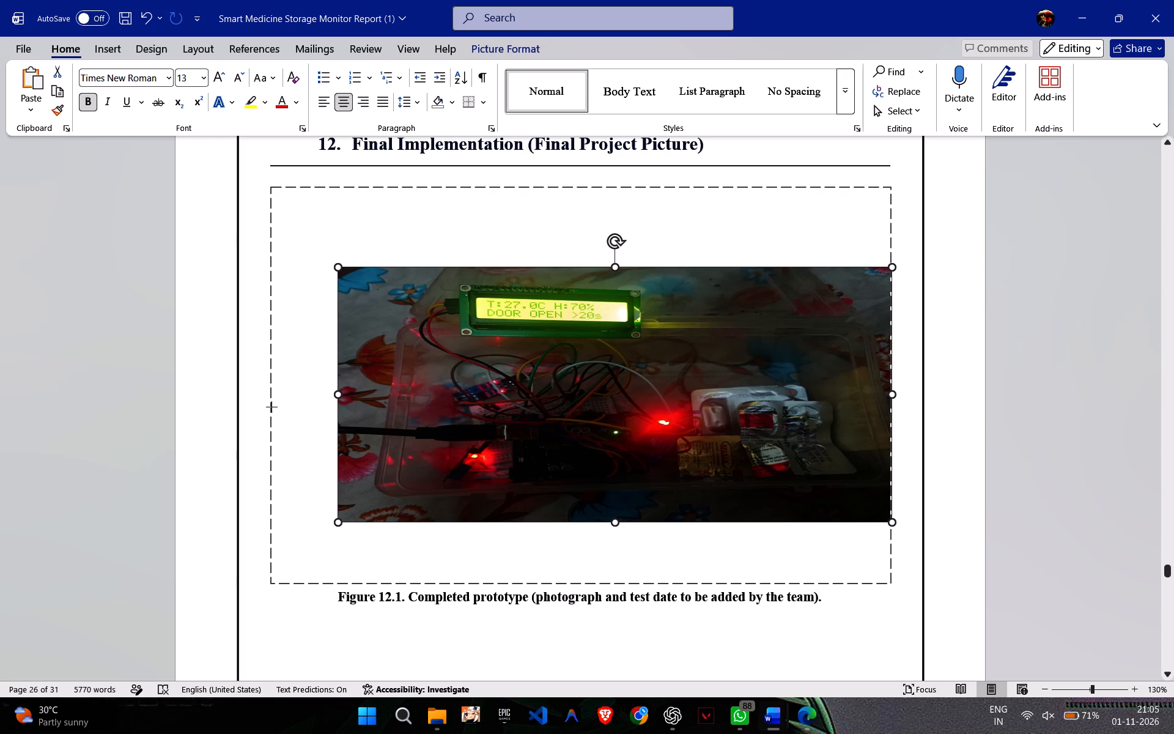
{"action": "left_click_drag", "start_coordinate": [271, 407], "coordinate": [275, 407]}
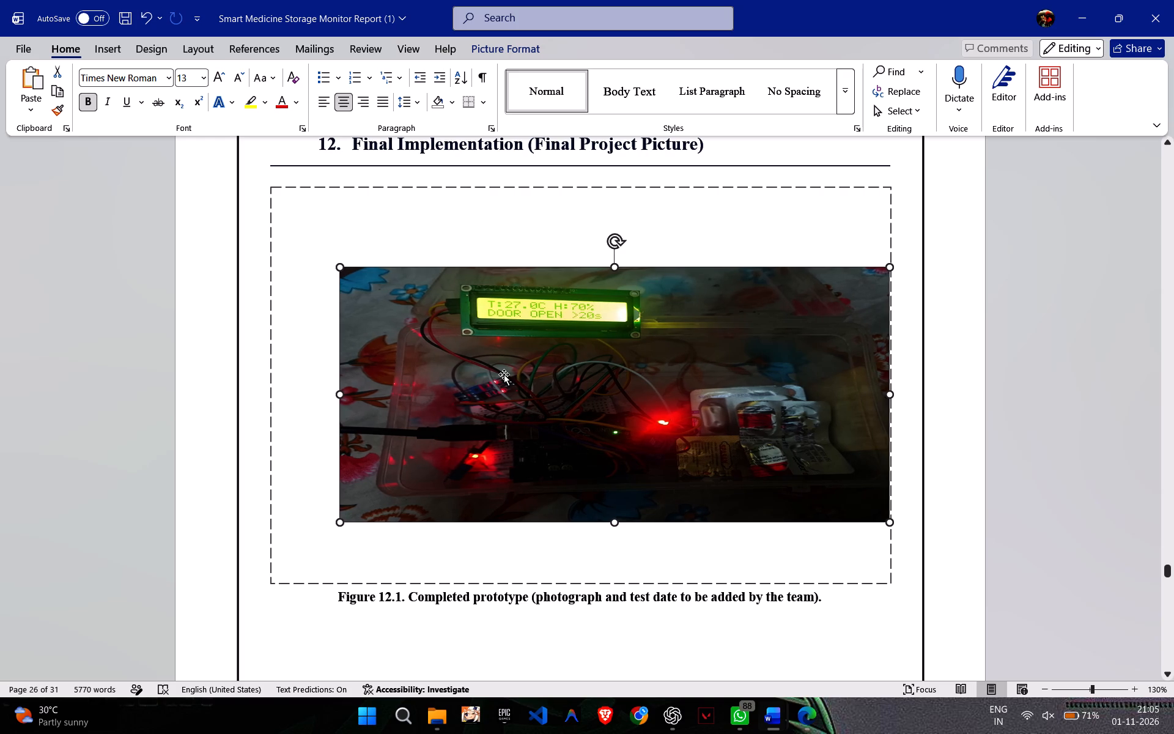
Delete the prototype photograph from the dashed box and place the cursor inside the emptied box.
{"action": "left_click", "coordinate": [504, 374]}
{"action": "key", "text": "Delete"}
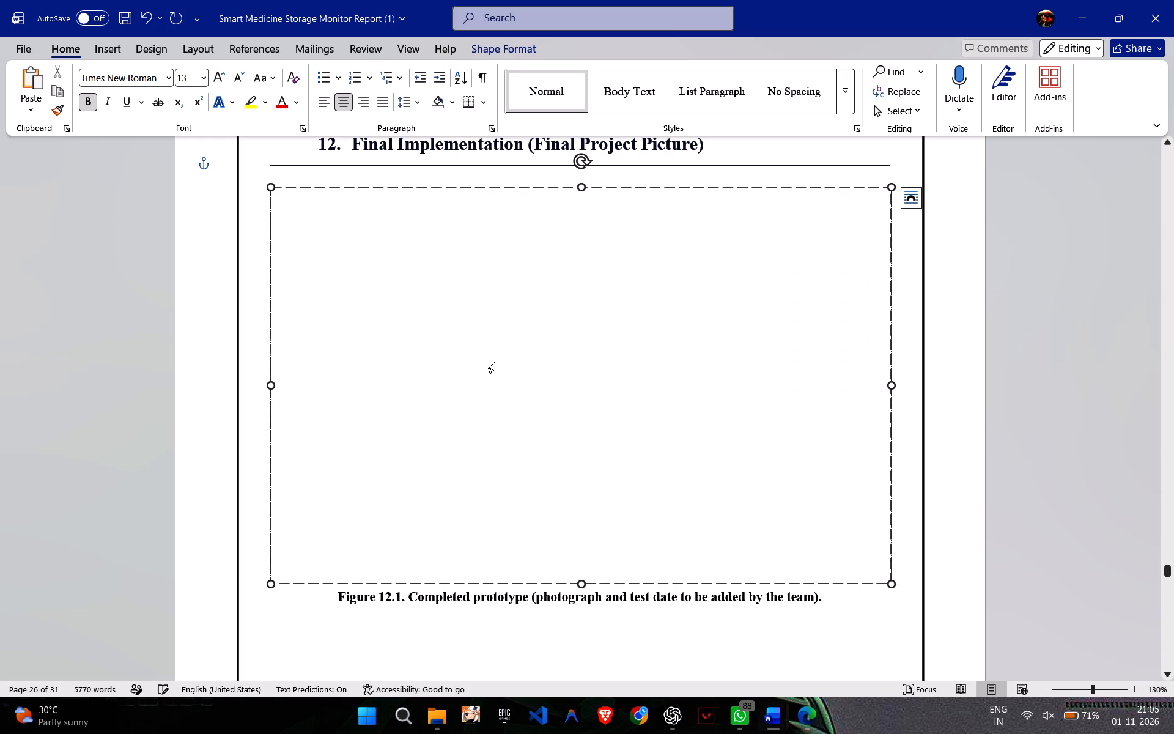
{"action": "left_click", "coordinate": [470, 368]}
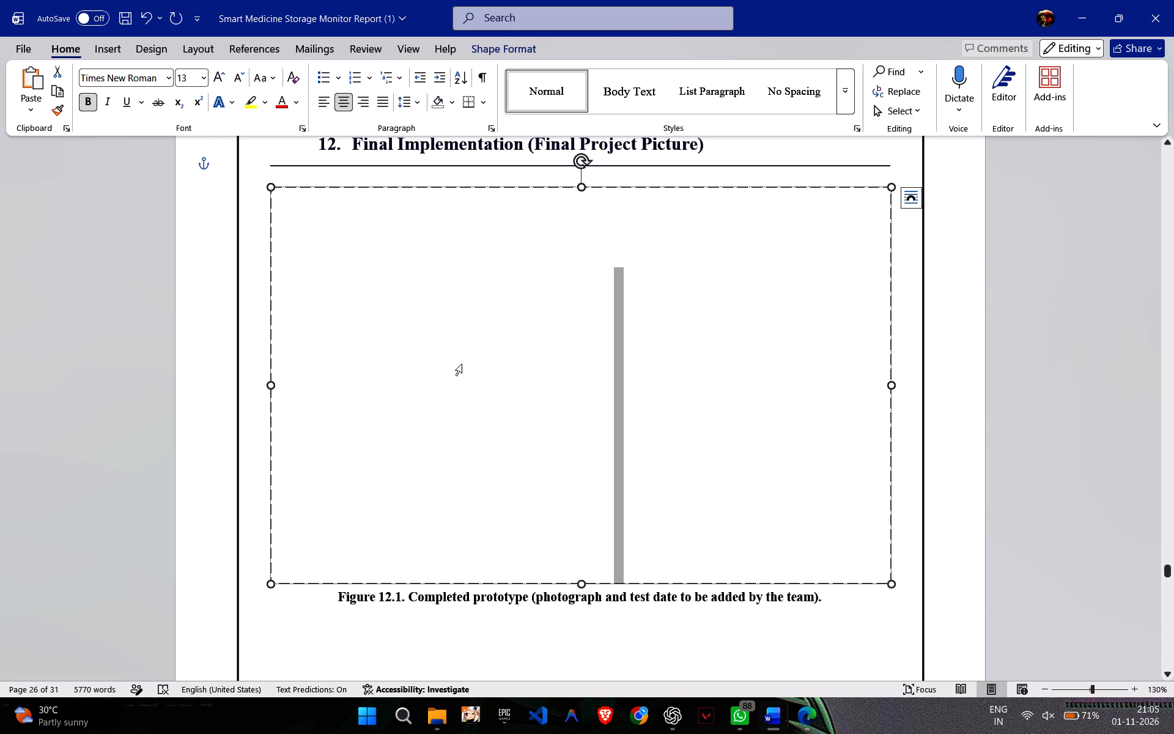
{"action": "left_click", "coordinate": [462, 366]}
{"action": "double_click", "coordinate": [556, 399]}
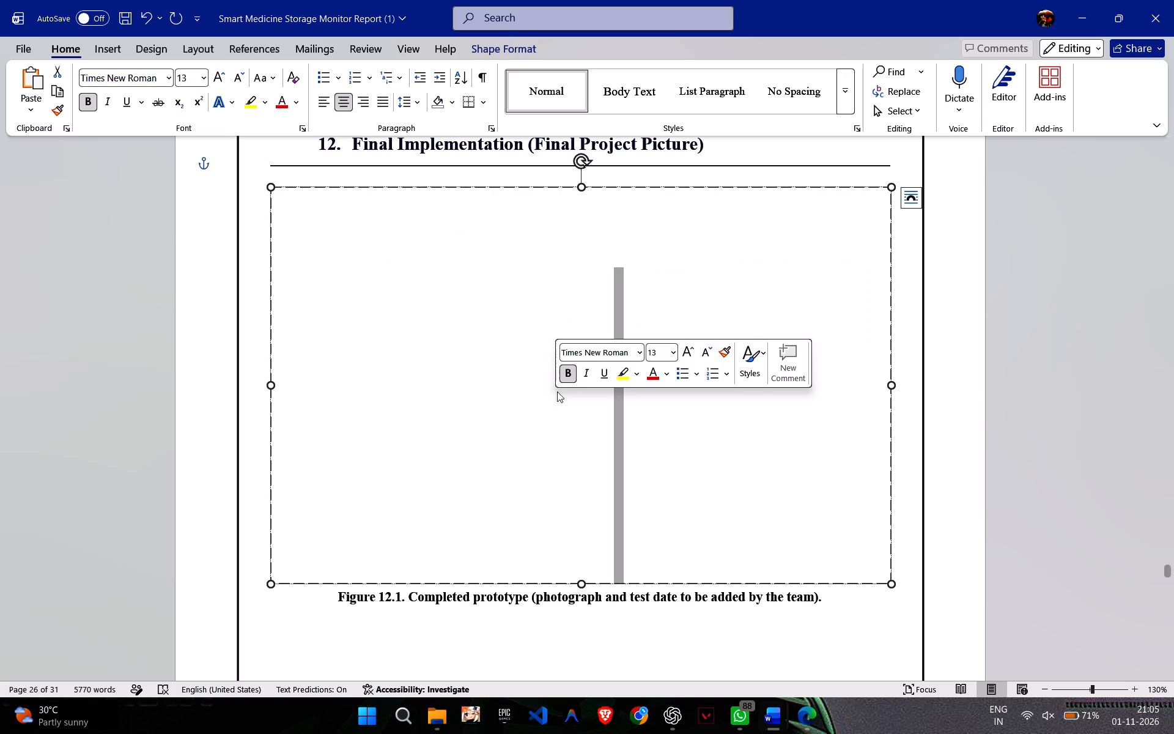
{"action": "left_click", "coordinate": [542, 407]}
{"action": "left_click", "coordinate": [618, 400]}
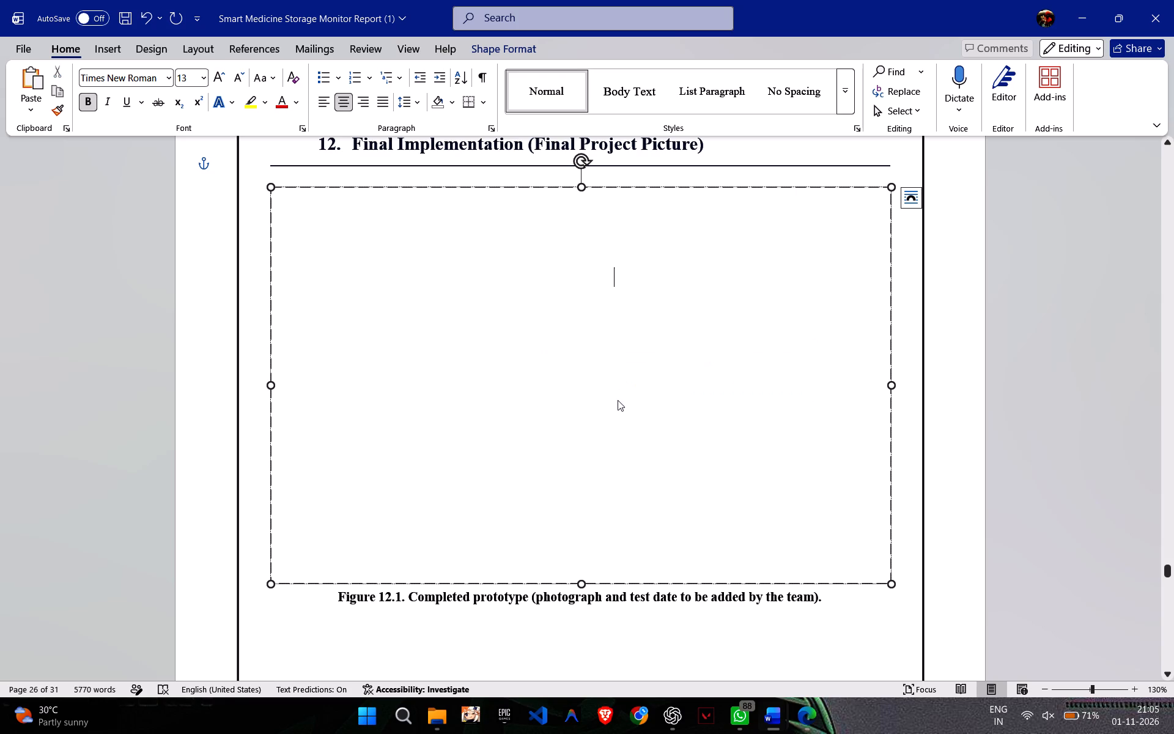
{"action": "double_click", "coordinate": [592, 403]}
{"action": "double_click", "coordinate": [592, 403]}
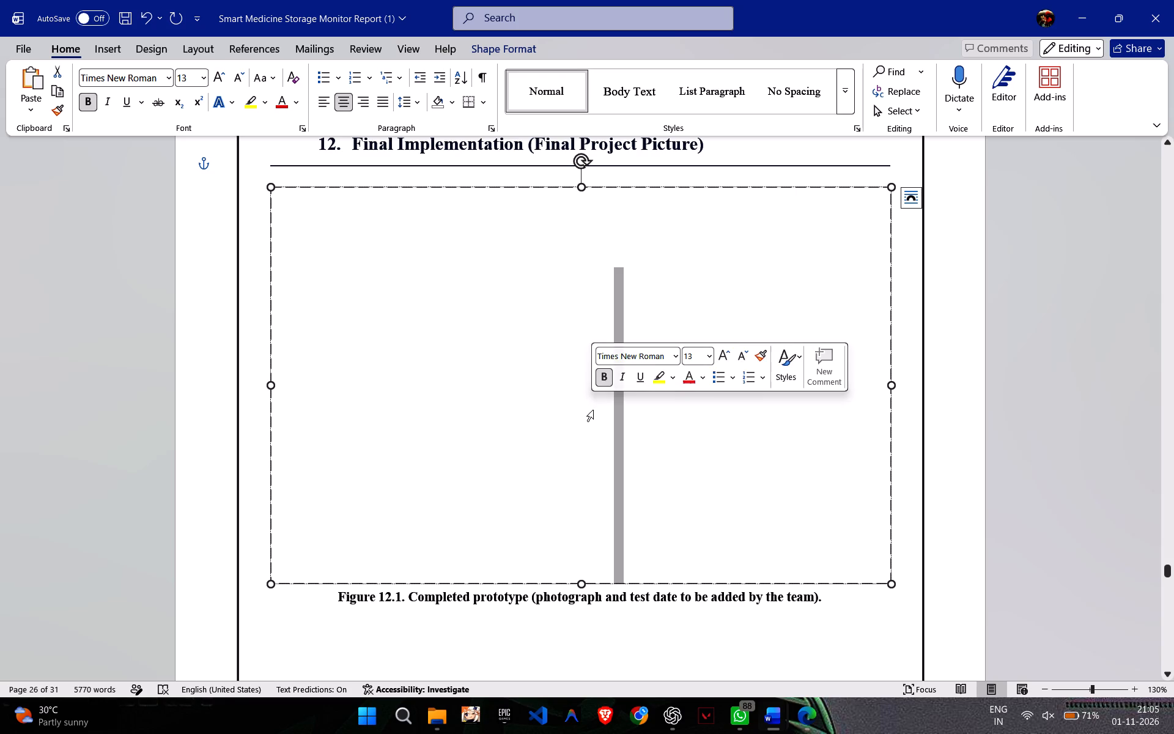
Add four blank lines inside the empty dashed box so the text cursor sits near its middle.
{"action": "left_click", "coordinate": [593, 412]}
{"action": "left_click", "coordinate": [638, 423]}
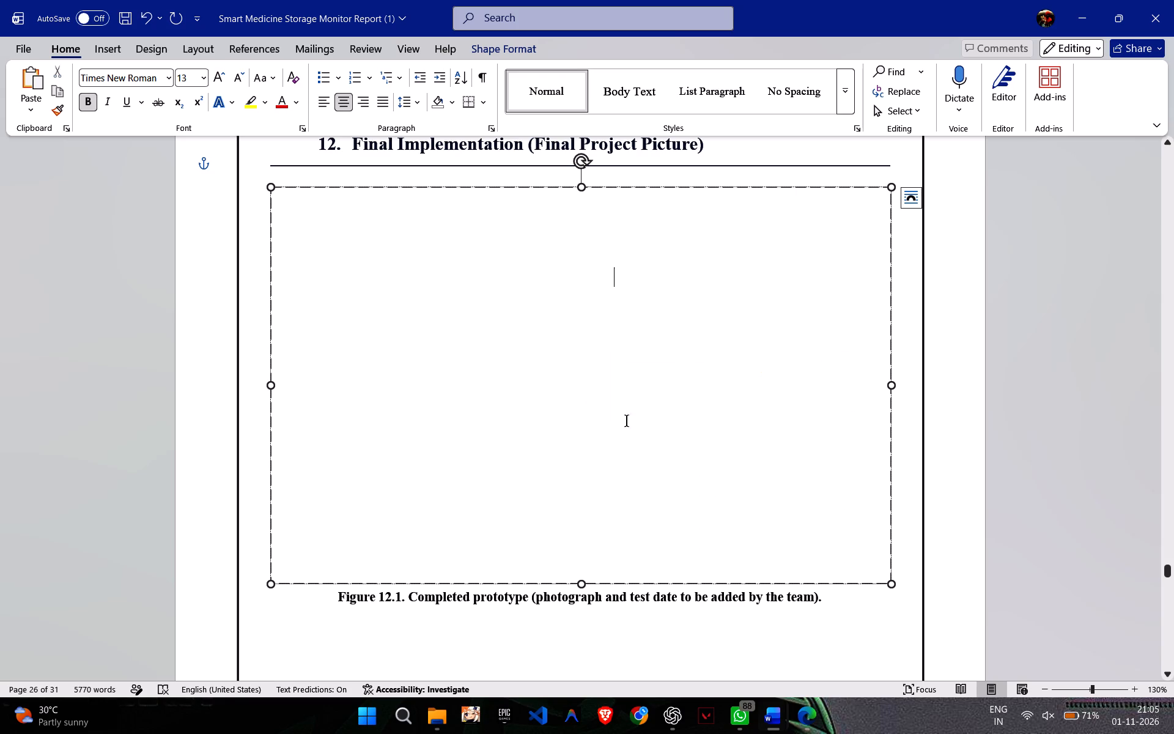
{"action": "key", "text": "Return"}
{"action": "key", "text": "Return"}
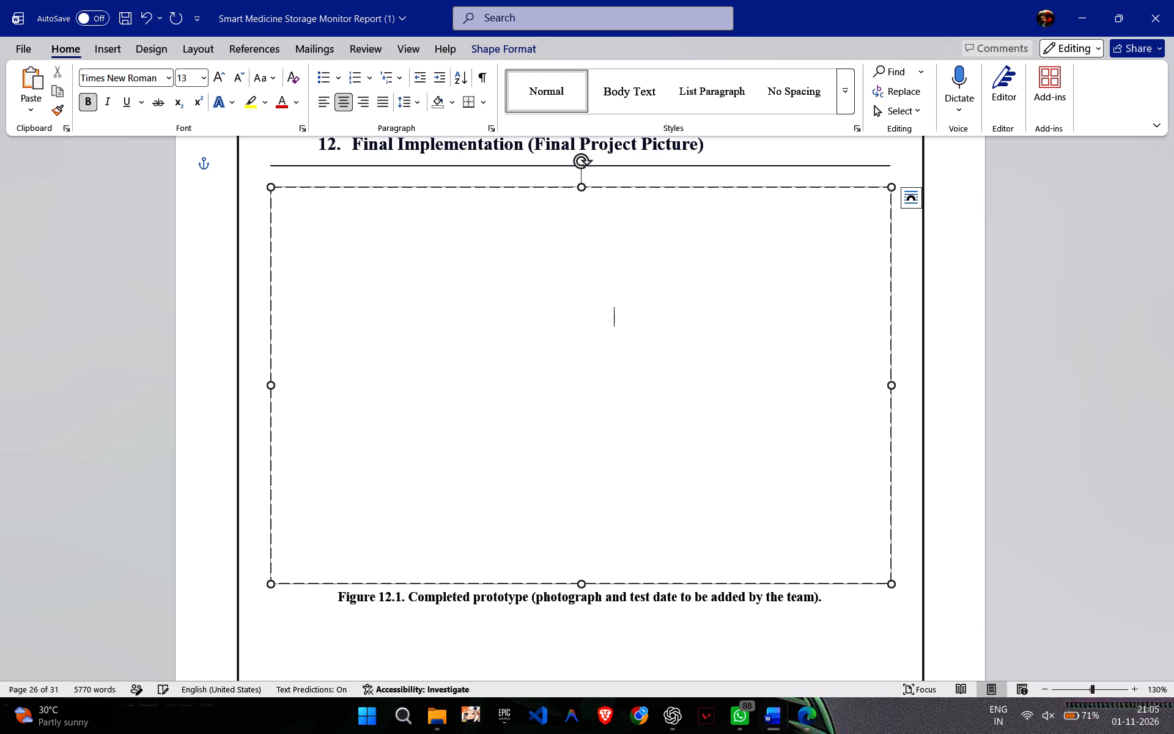
{"action": "key", "text": "Return"}
{"action": "key", "text": "Return"}
{"action": "key", "text": "Return"}
{"action": "key", "text": "BackSpace"}
{"action": "key", "text": "BackSpace"}
{"action": "key", "text": "BackSpace"}
{"action": "key", "text": "Return"}
{"action": "key", "text": "Return"}
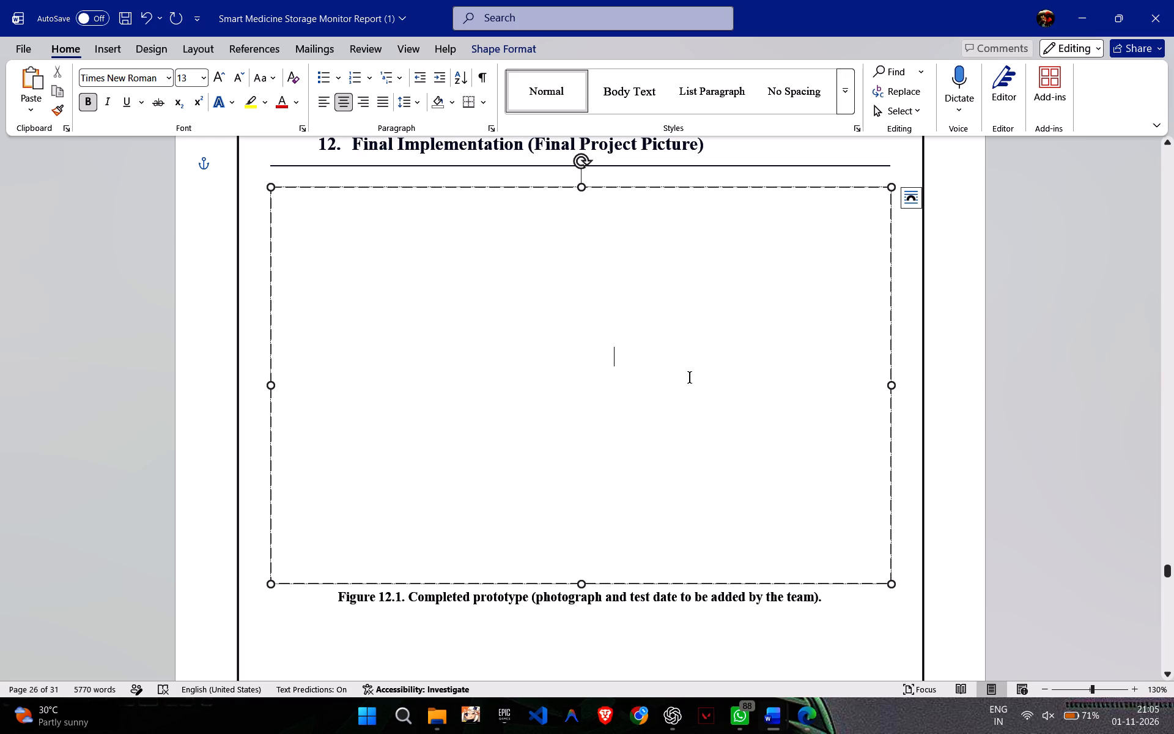
Widen the dashed box slightly by extending its right edge just past the end of the Final Implementation heading's rule.
{"action": "left_click_drag", "start_coordinate": [889, 387], "coordinate": [901, 385]}
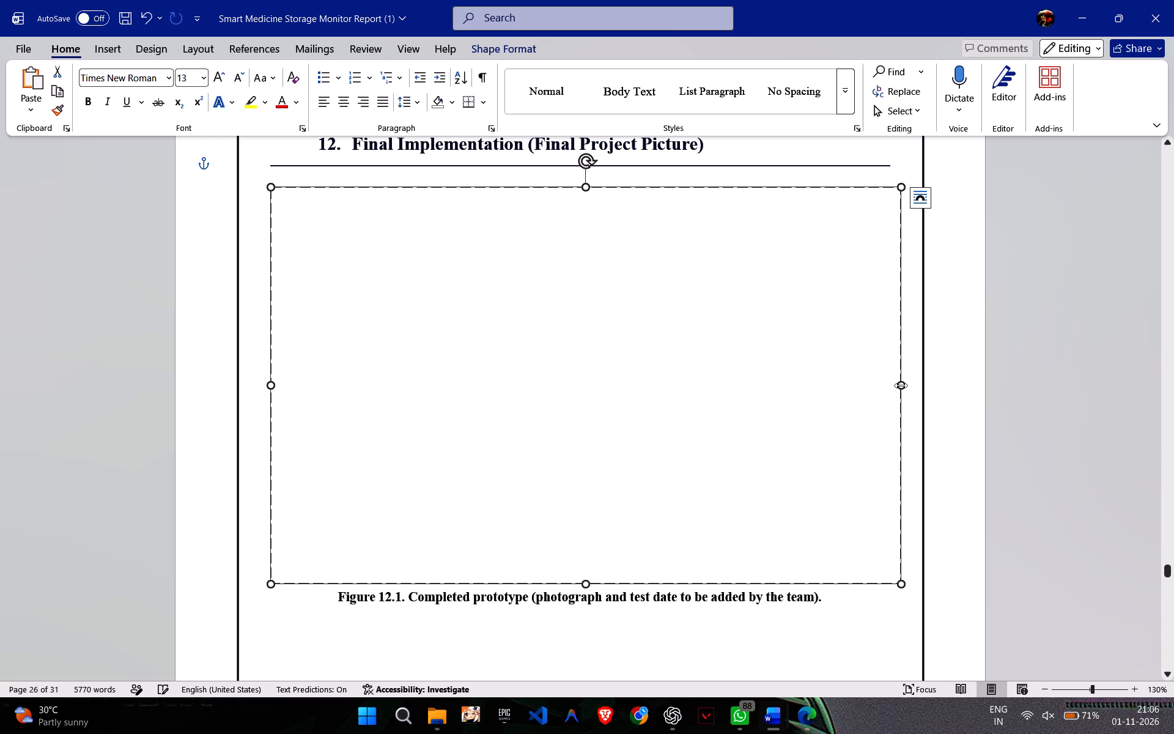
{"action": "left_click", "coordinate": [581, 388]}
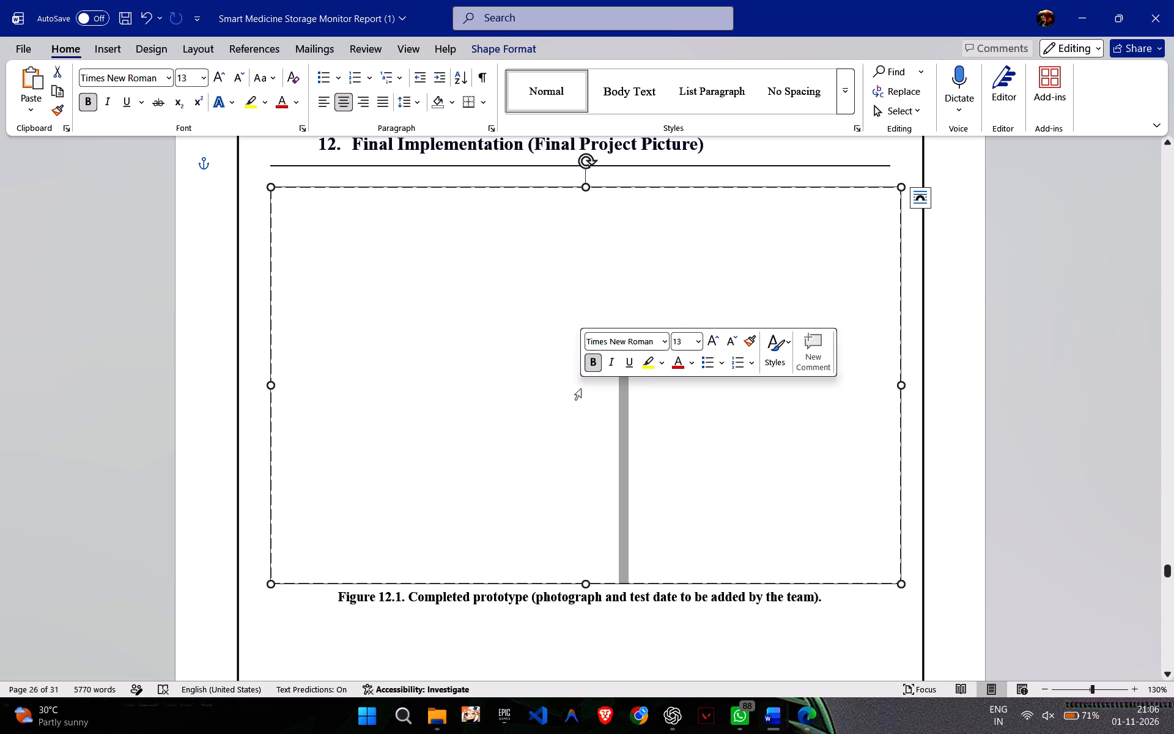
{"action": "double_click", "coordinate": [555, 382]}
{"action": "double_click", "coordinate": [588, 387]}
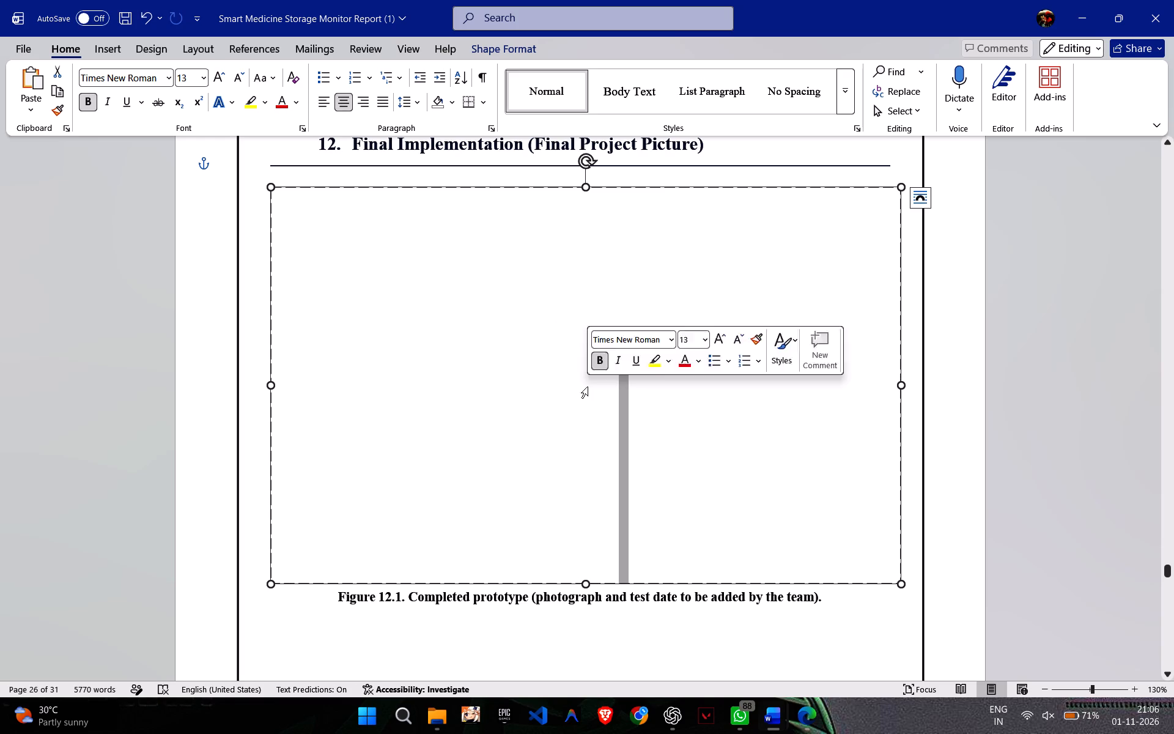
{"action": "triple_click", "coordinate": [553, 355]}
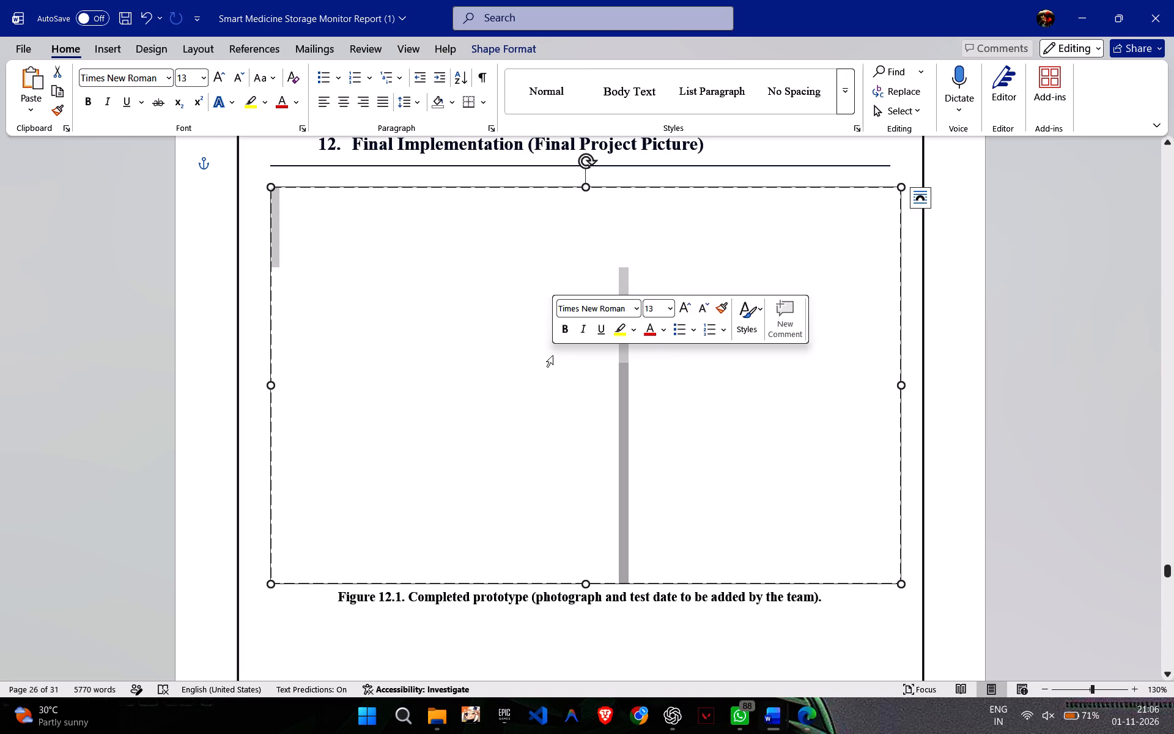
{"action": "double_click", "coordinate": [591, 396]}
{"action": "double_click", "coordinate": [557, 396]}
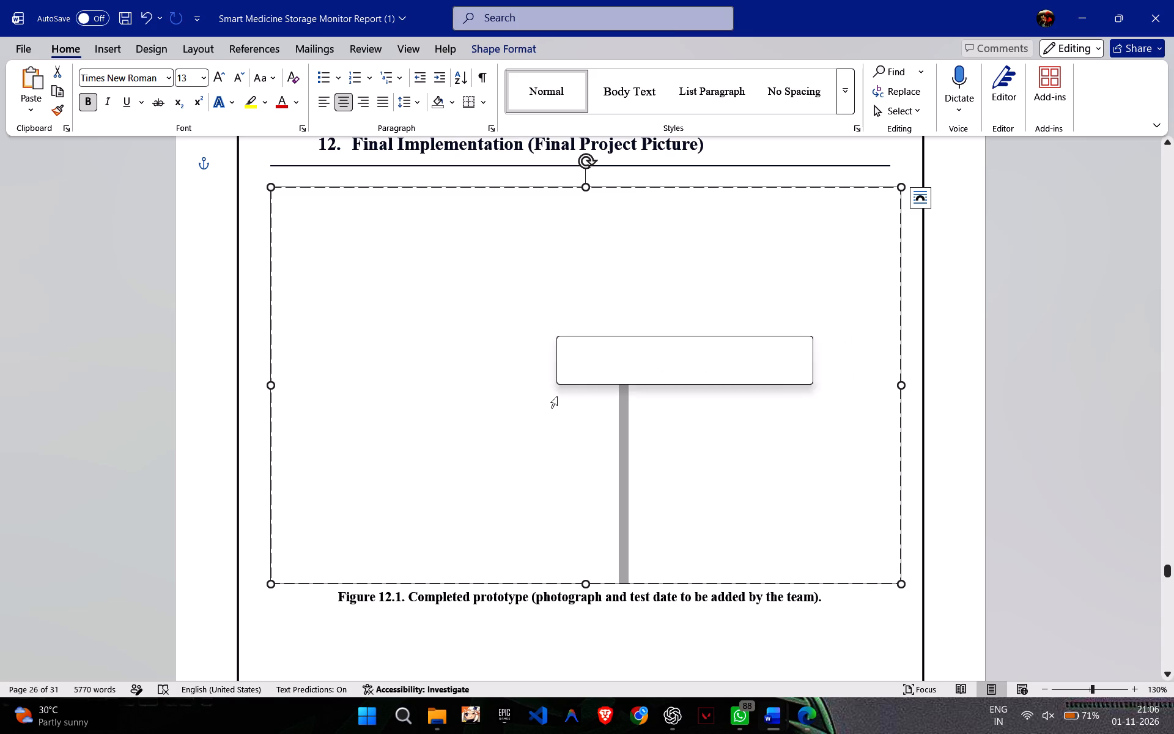
Clear the selected blank text and the centring from the middle line inside the empty dashed box.
{"action": "left_click", "coordinate": [557, 396]}
{"action": "right_click", "coordinate": [557, 396]}
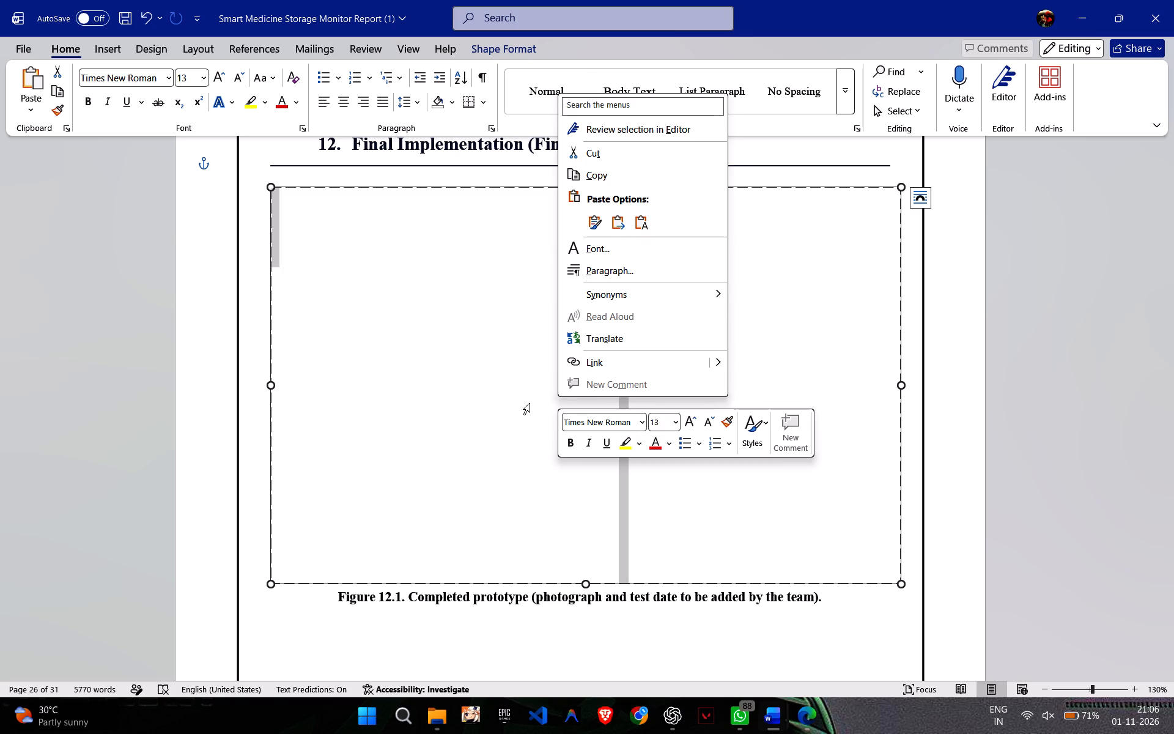
{"action": "double_click", "coordinate": [530, 403]}
{"action": "left_click", "coordinate": [530, 403]}
{"action": "left_click", "coordinate": [530, 403]}
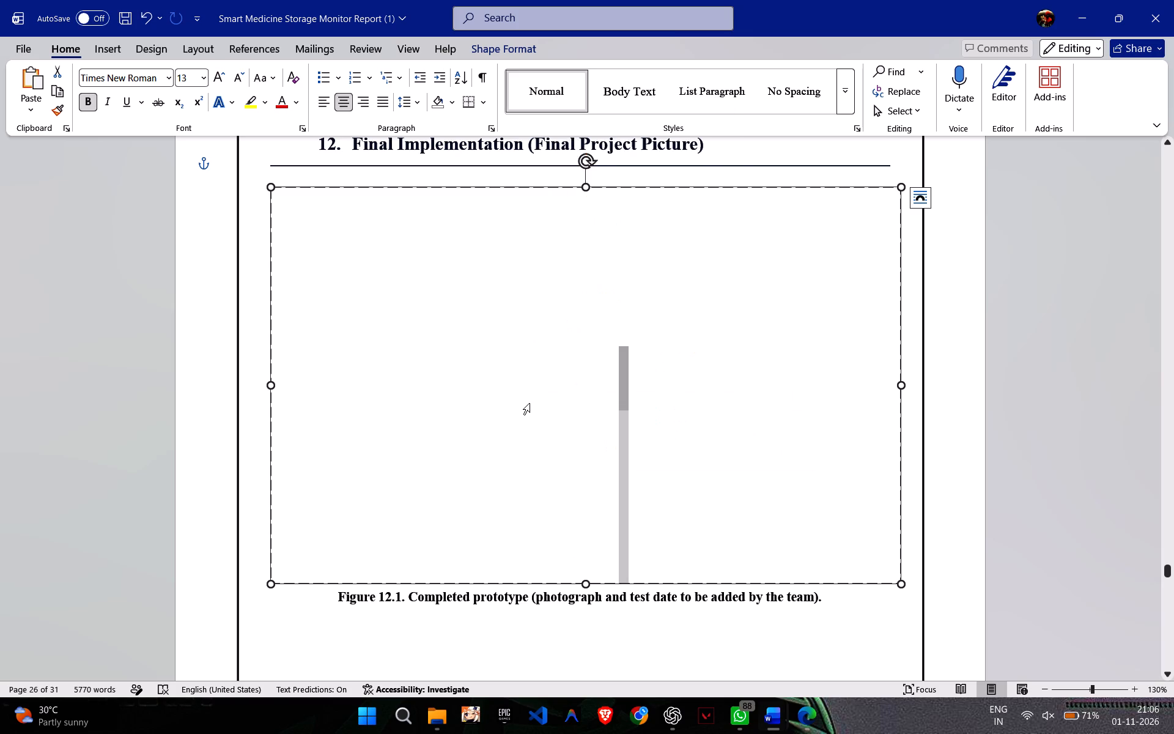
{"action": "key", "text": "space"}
{"action": "key", "text": "BackSpace"}
{"action": "key", "text": "BackSpace"}
{"action": "key", "text": "BackSpace"}
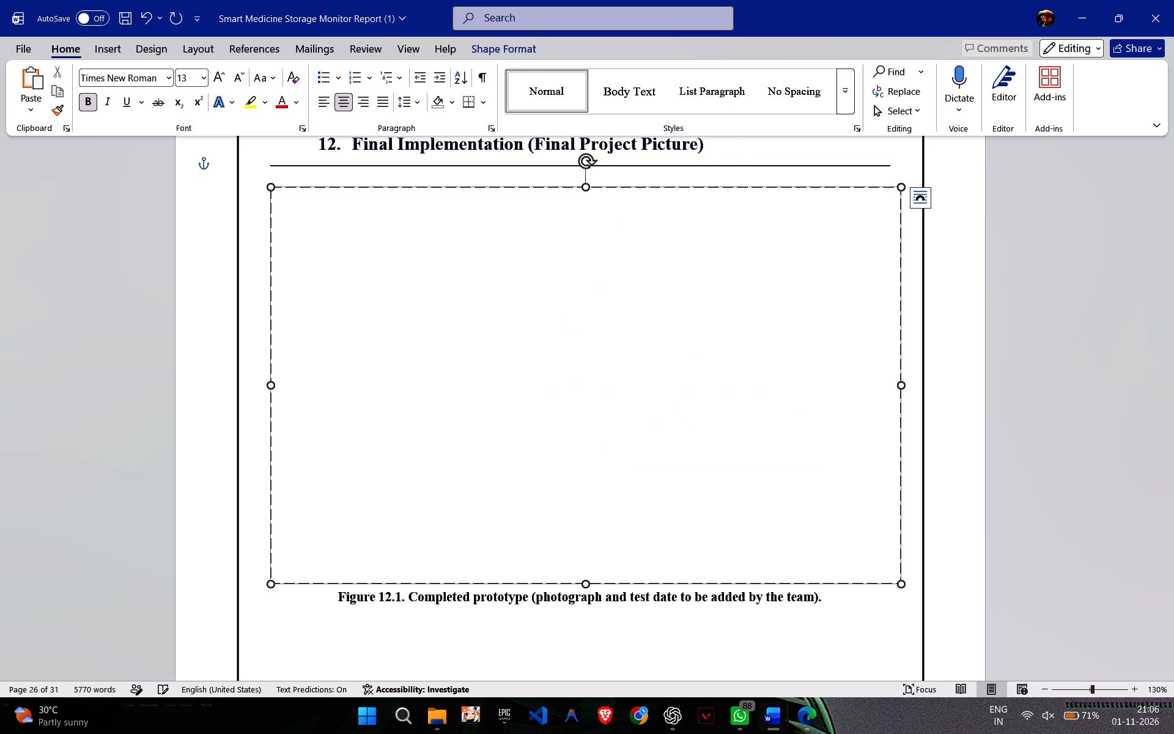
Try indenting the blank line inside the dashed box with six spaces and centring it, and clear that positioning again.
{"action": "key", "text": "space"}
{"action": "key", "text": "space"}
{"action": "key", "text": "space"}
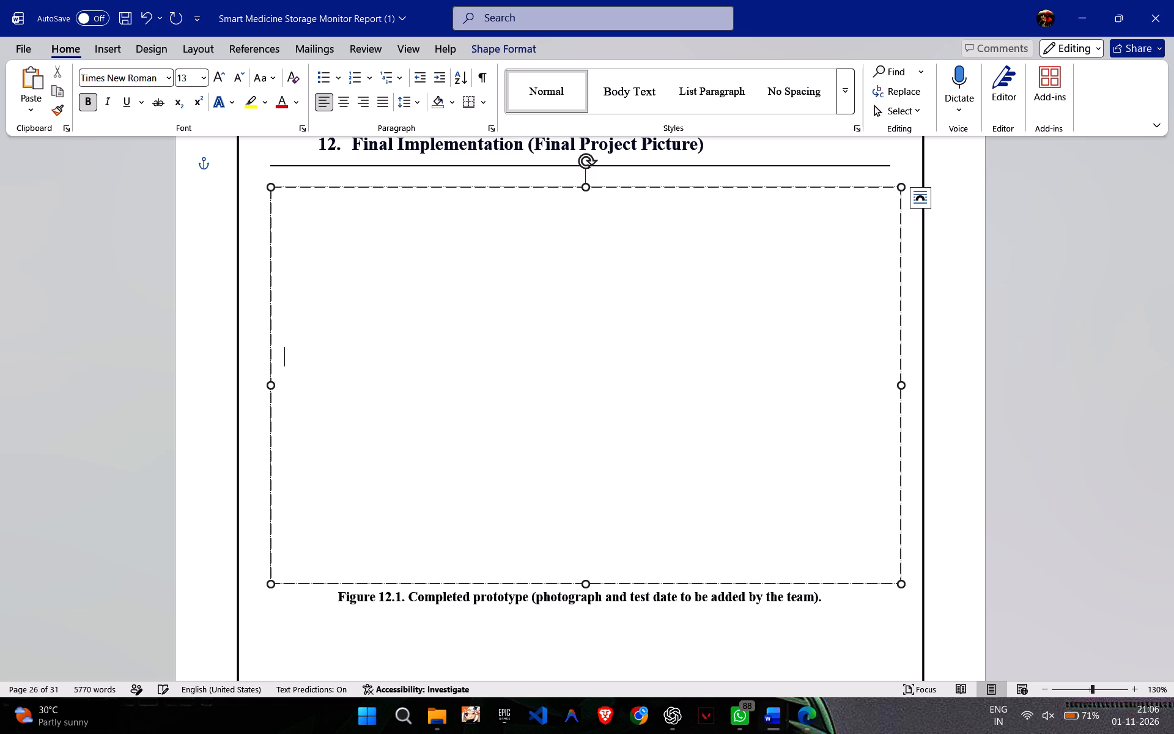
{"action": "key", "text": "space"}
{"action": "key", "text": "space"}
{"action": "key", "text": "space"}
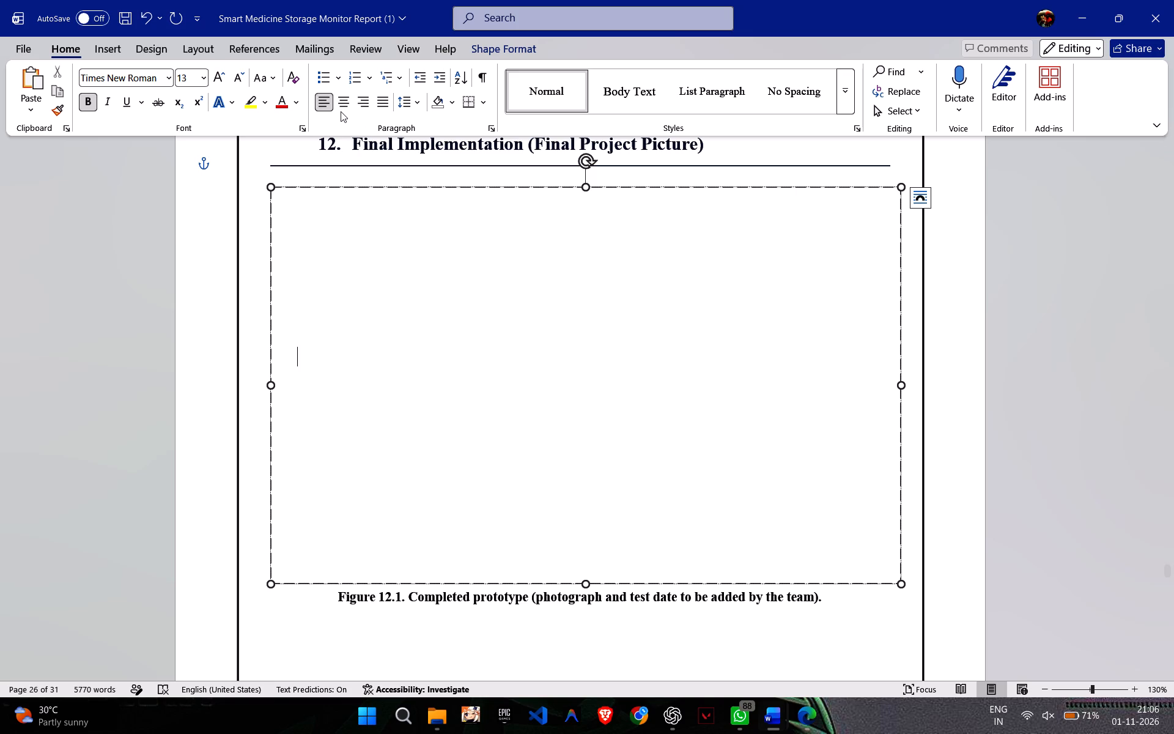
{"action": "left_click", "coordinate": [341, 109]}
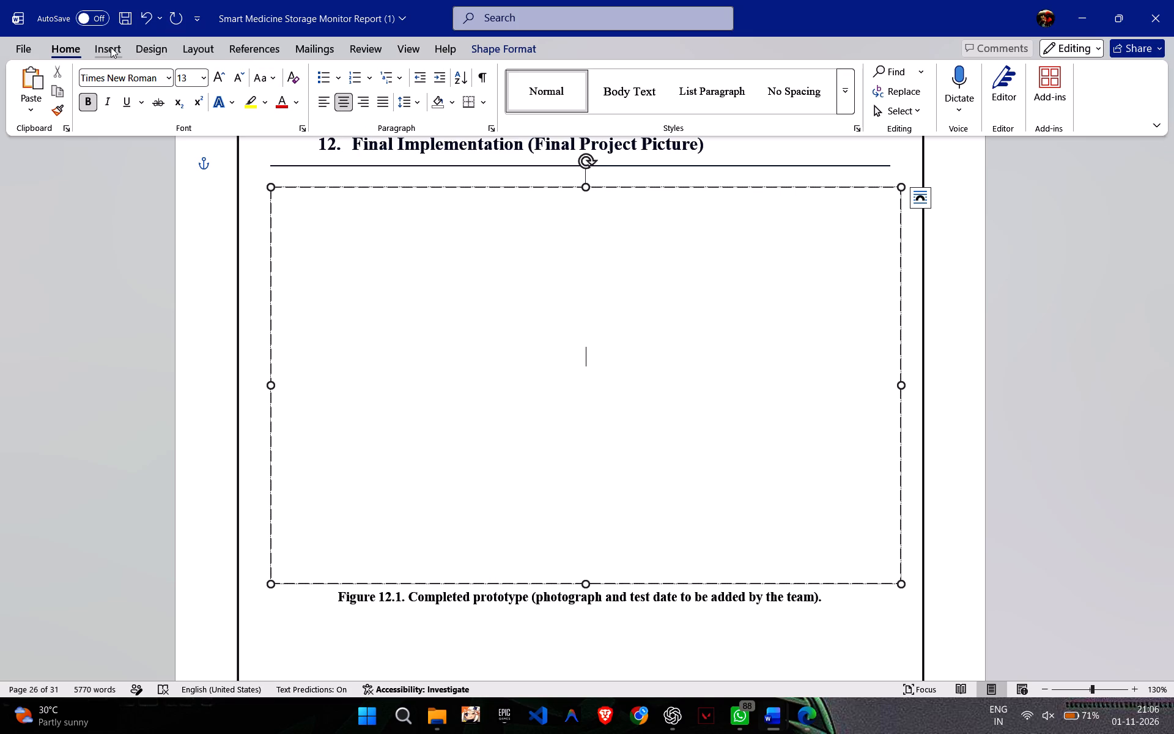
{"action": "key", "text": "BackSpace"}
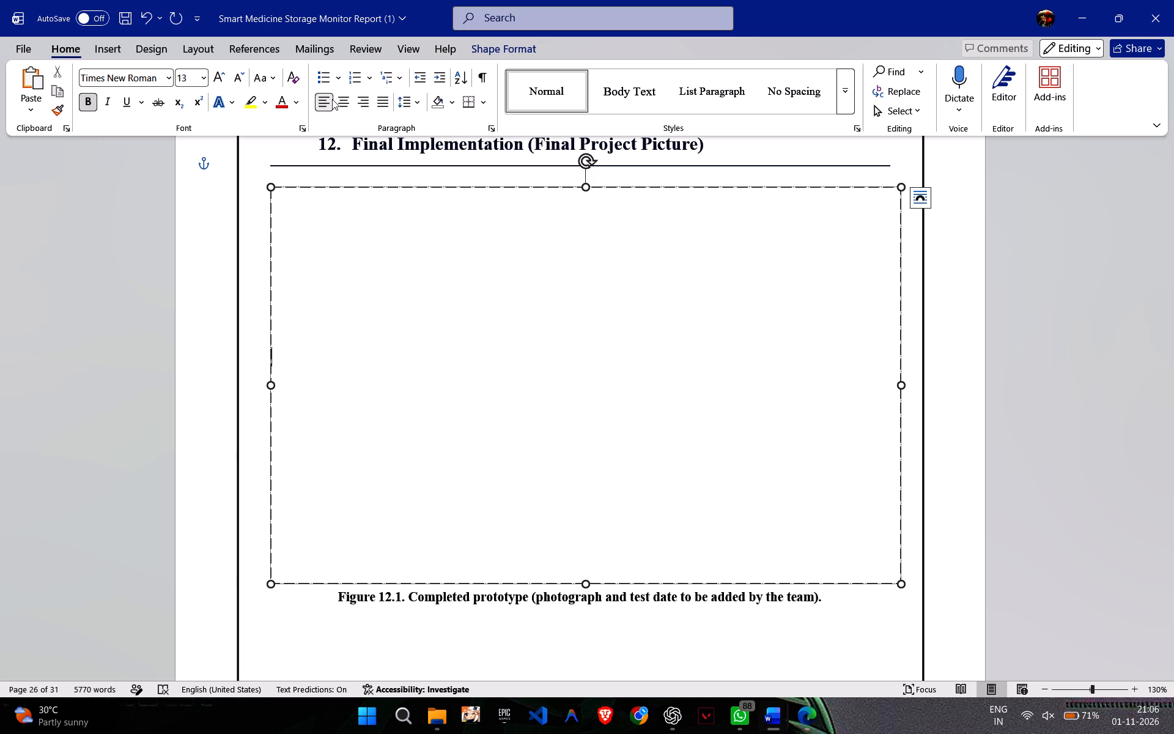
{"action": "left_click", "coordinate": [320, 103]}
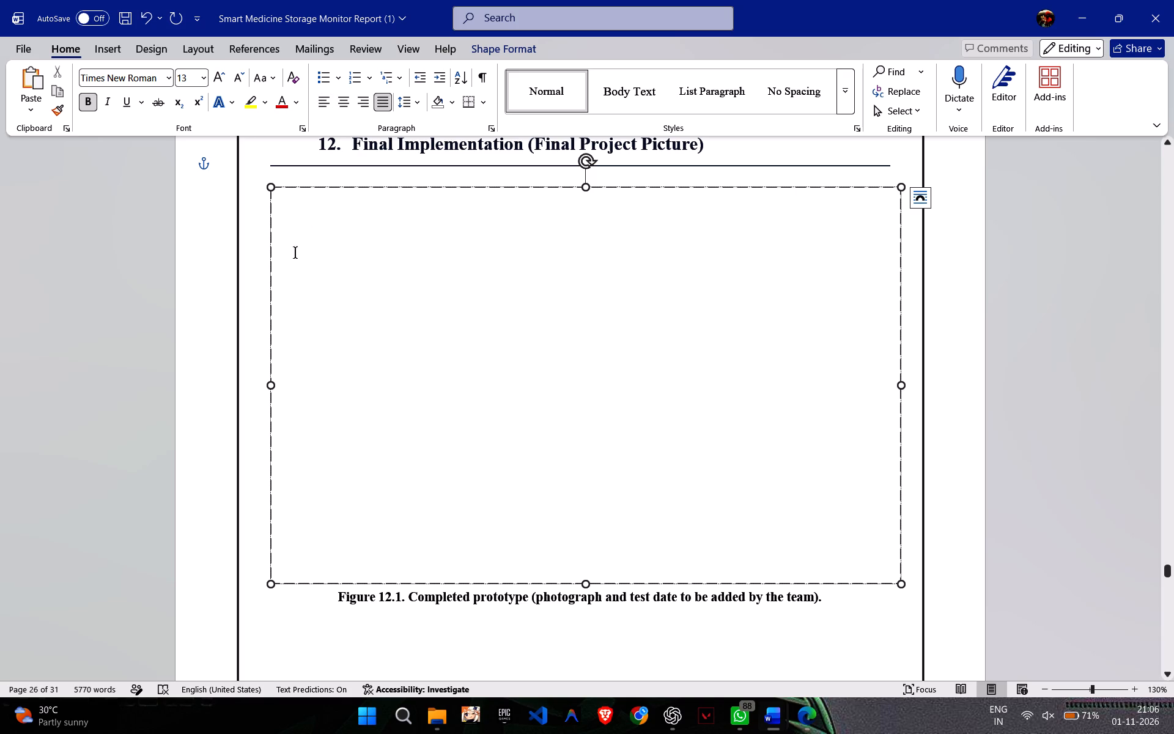
Insert the Downloads picture WhatsApp Image 2026-11-01 at 8.35.59 PM at the cursor inside the dashed box.
{"action": "left_click", "coordinate": [118, 55]}
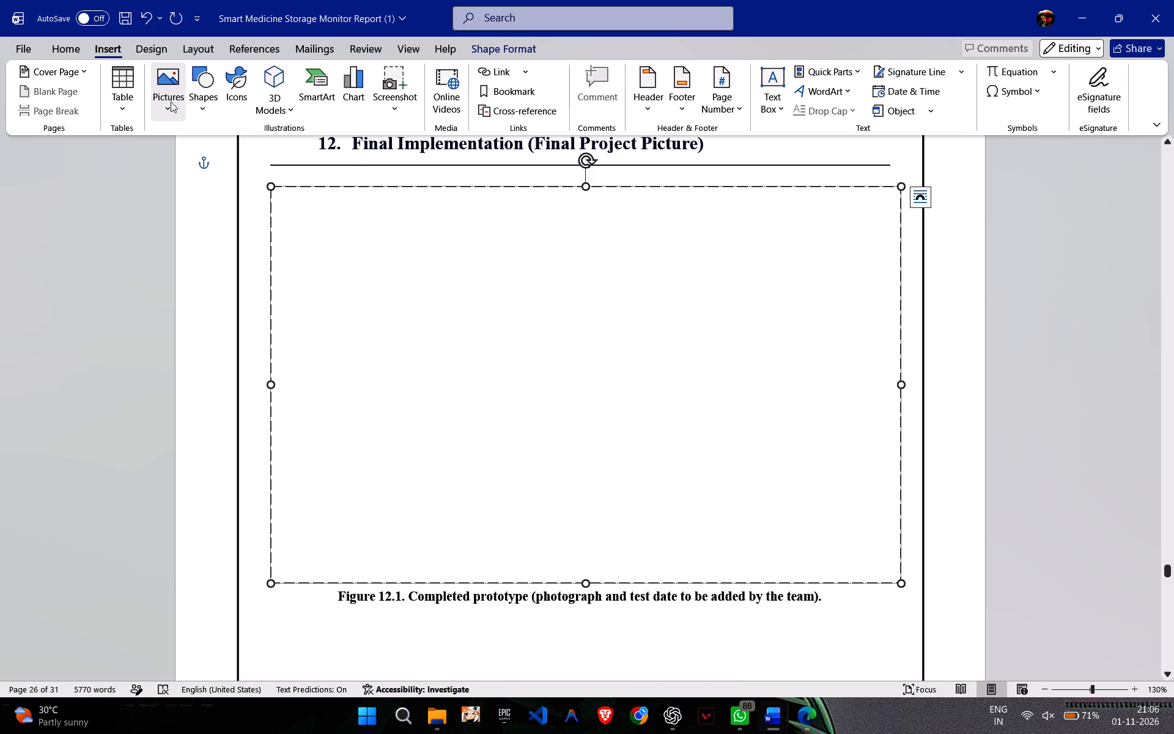
{"action": "left_click", "coordinate": [168, 100]}
{"action": "left_click", "coordinate": [204, 161]}
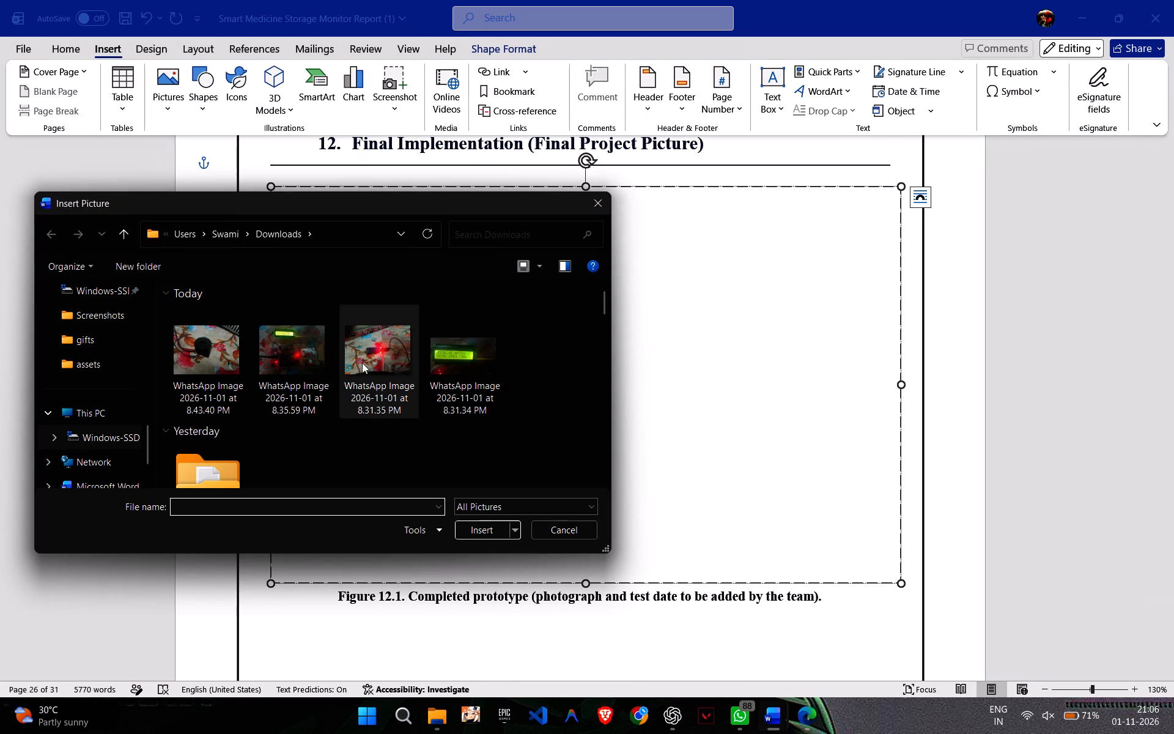
{"action": "double_click", "coordinate": [324, 359]}
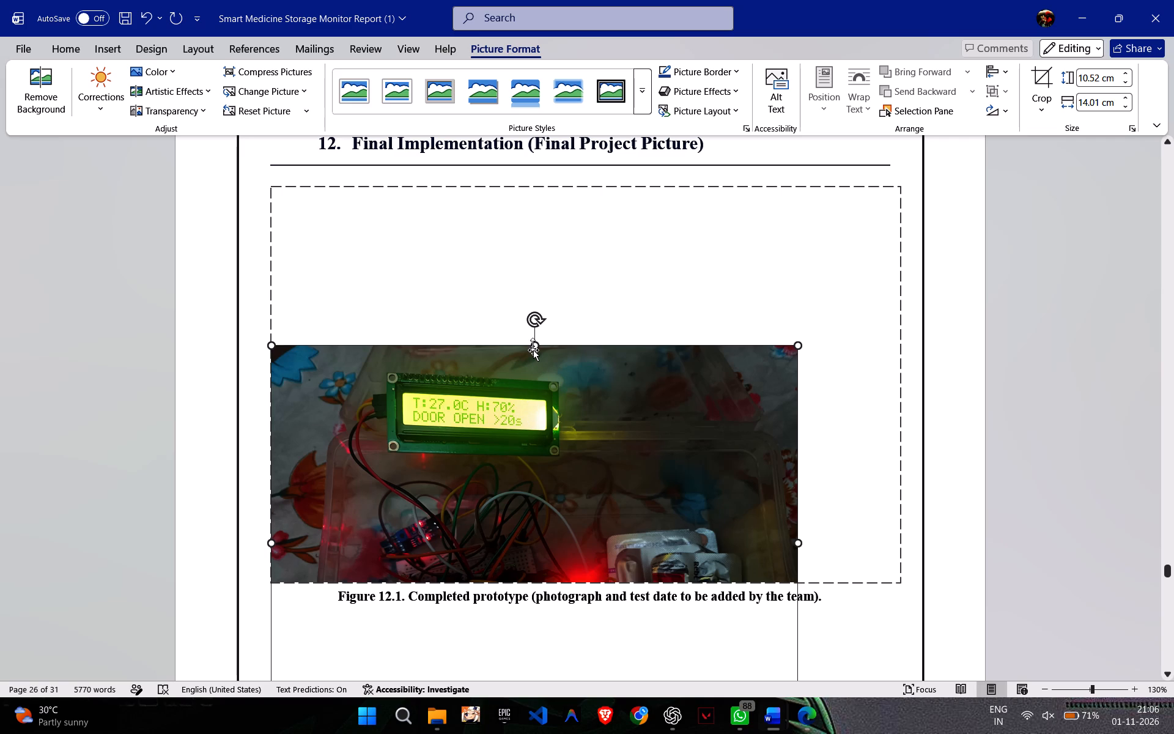
Reduce the height of the inserted prototype photograph slightly so less of it extends beyond the dashed box.
{"action": "left_click_drag", "start_coordinate": [533, 344], "coordinate": [547, 388]}
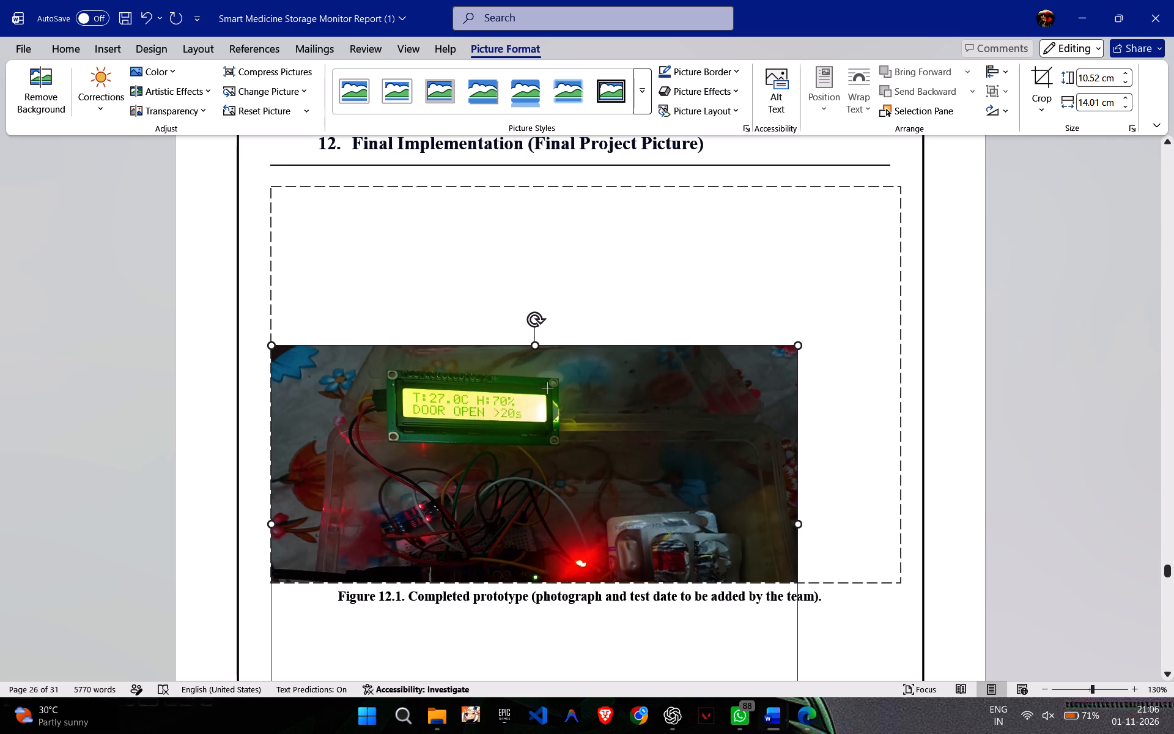
{"action": "left_click_drag", "start_coordinate": [547, 388], "coordinate": [548, 390]}
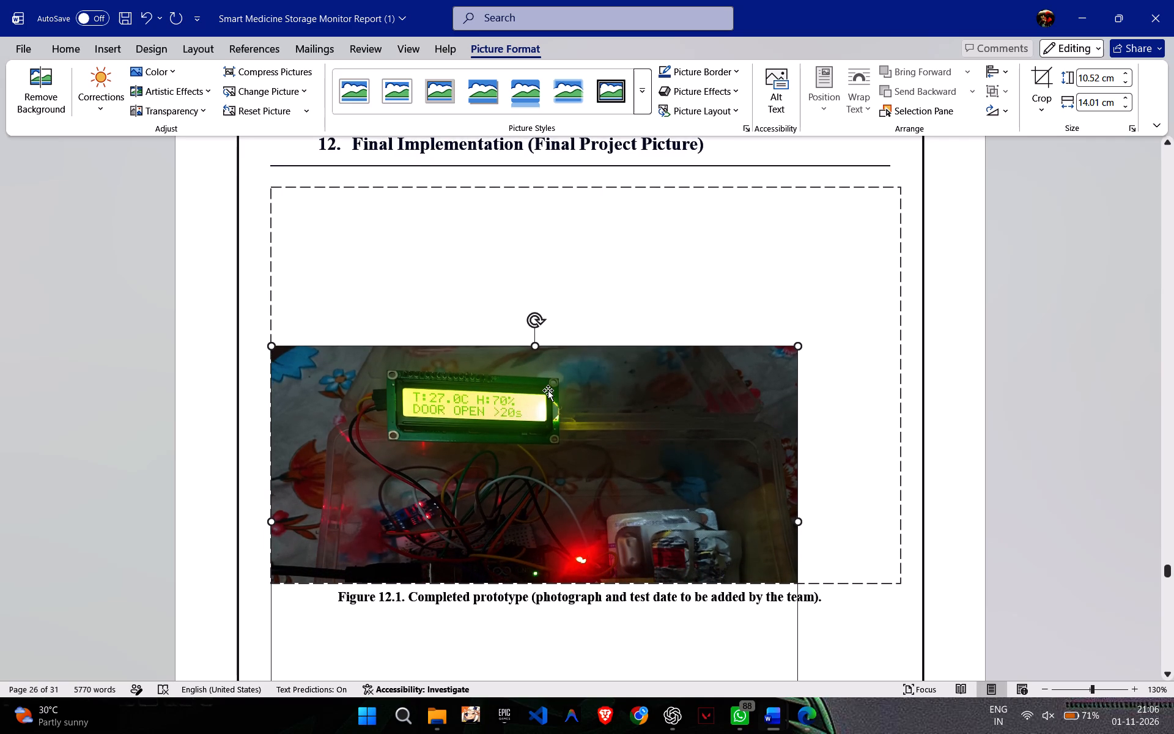